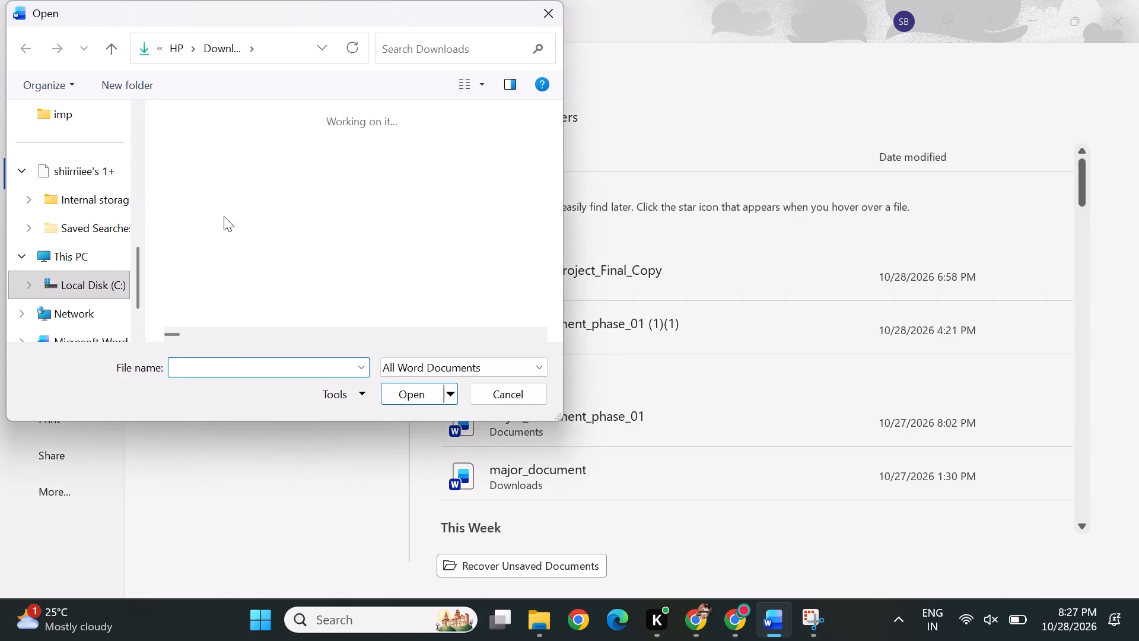
# Go to the Downloads folder in the Open dialog and find today's 161_Major_Project_Final_Copy Word documents.
pyautogui.scroll(3, 104, 216)
pyautogui.scroll(-1, 68, 269)
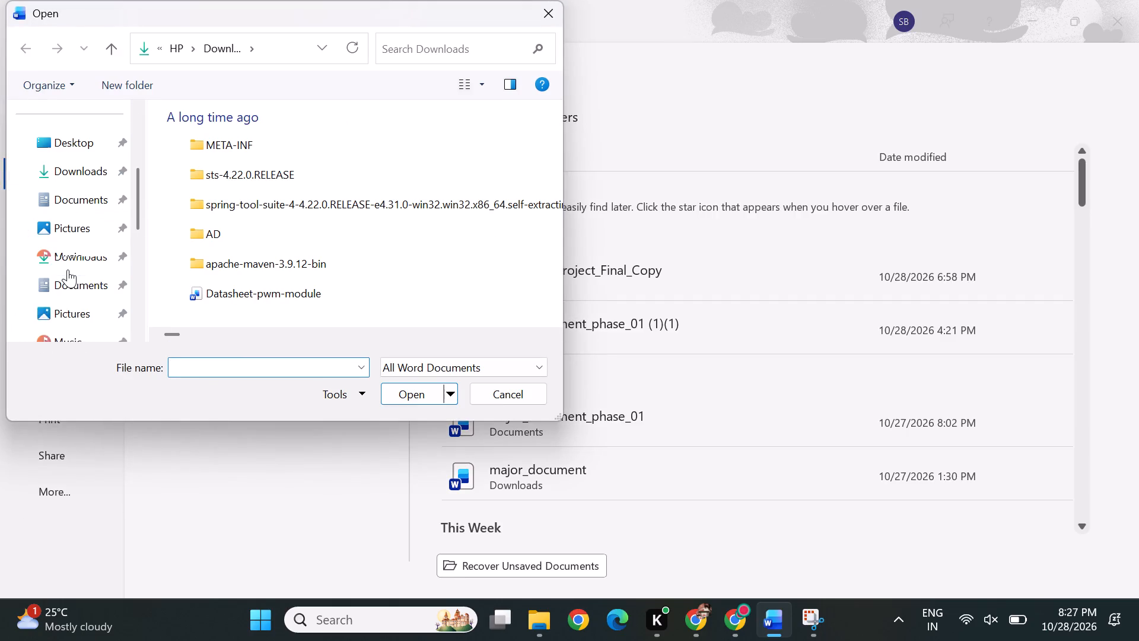
pyautogui.doubleClick(77, 169)
pyautogui.scroll(-20, 262, 217)
pyautogui.scroll(-6, 262, 217)
pyautogui.scroll(3, 262, 217)
pyautogui.scroll(-20, 262, 217)
pyautogui.scroll(-20, 262, 217)
pyautogui.scroll(-20, 262, 217)
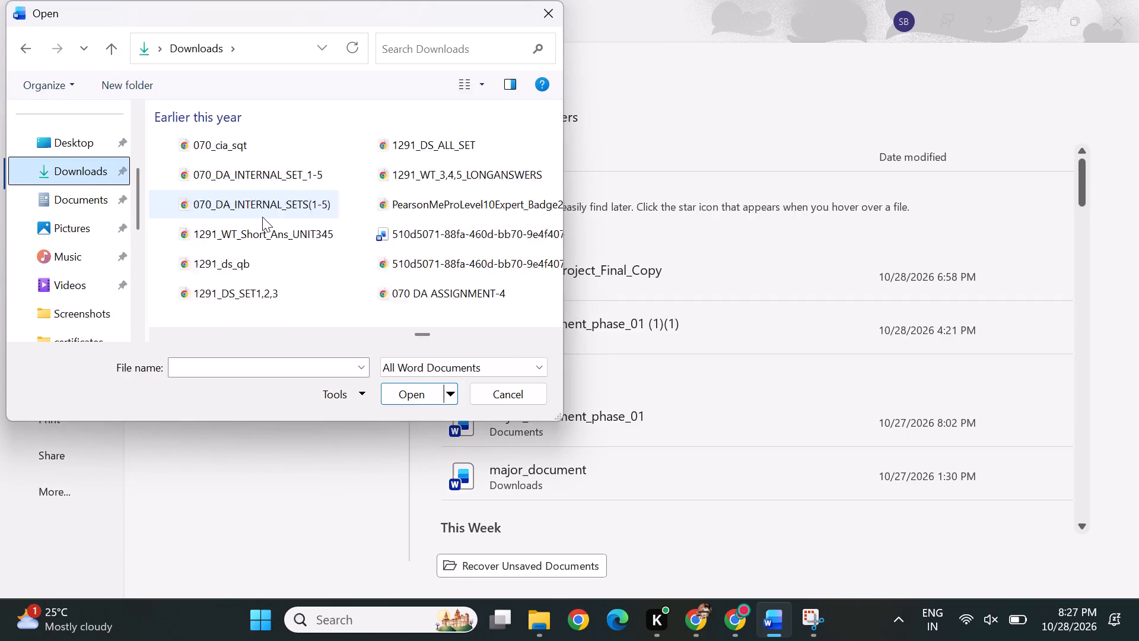
pyautogui.scroll(-20, 262, 217)
pyautogui.scroll(-20, 262, 217)
pyautogui.scroll(-20, 262, 217)
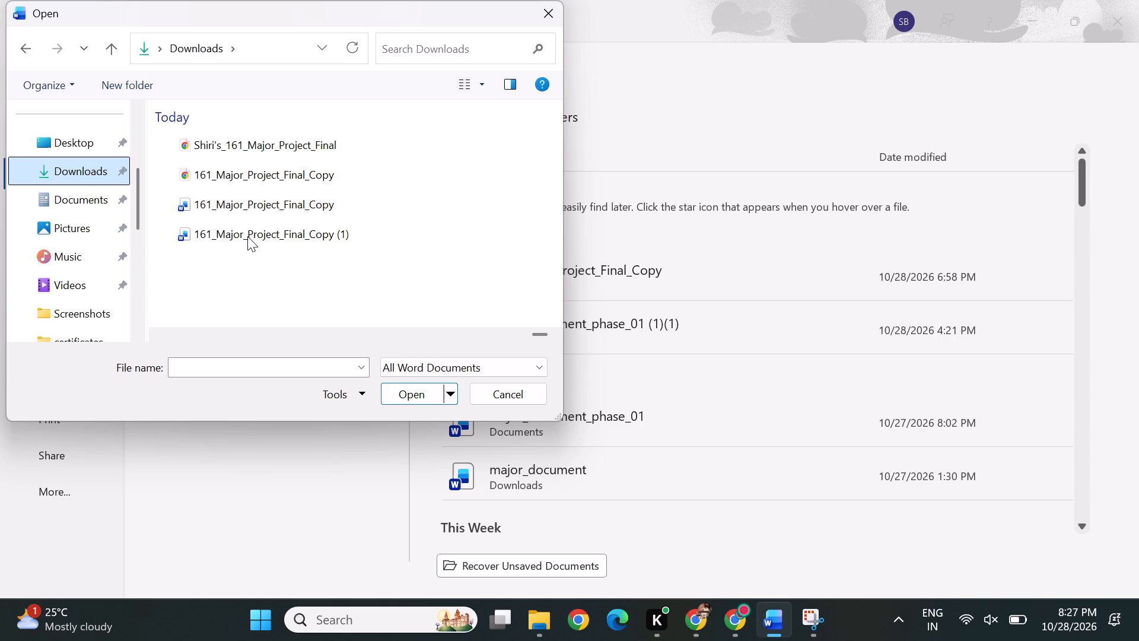
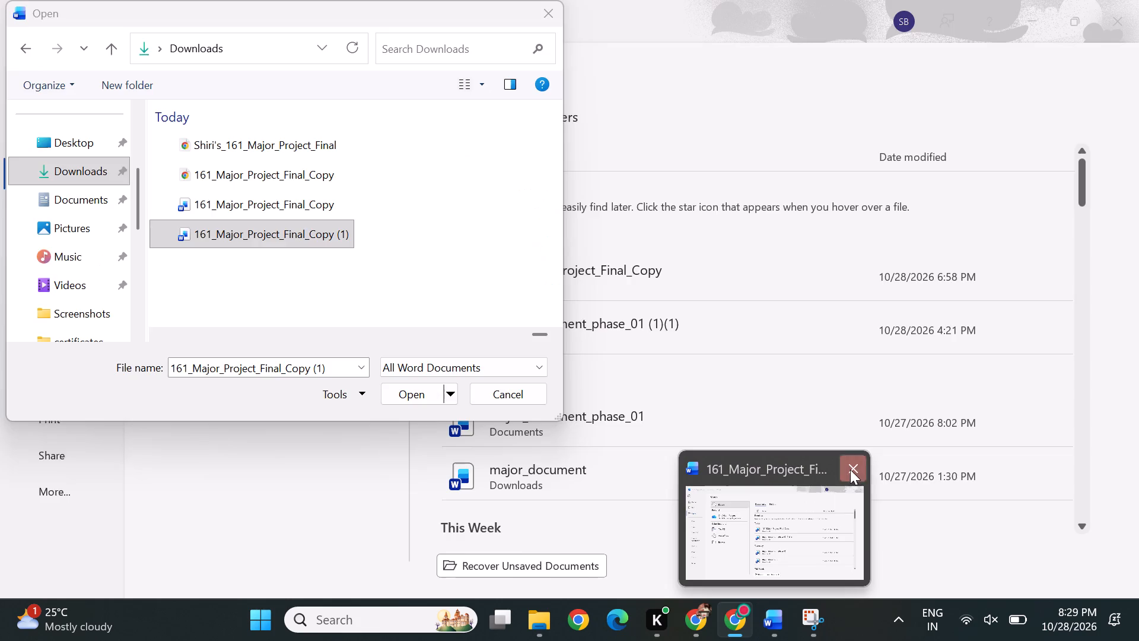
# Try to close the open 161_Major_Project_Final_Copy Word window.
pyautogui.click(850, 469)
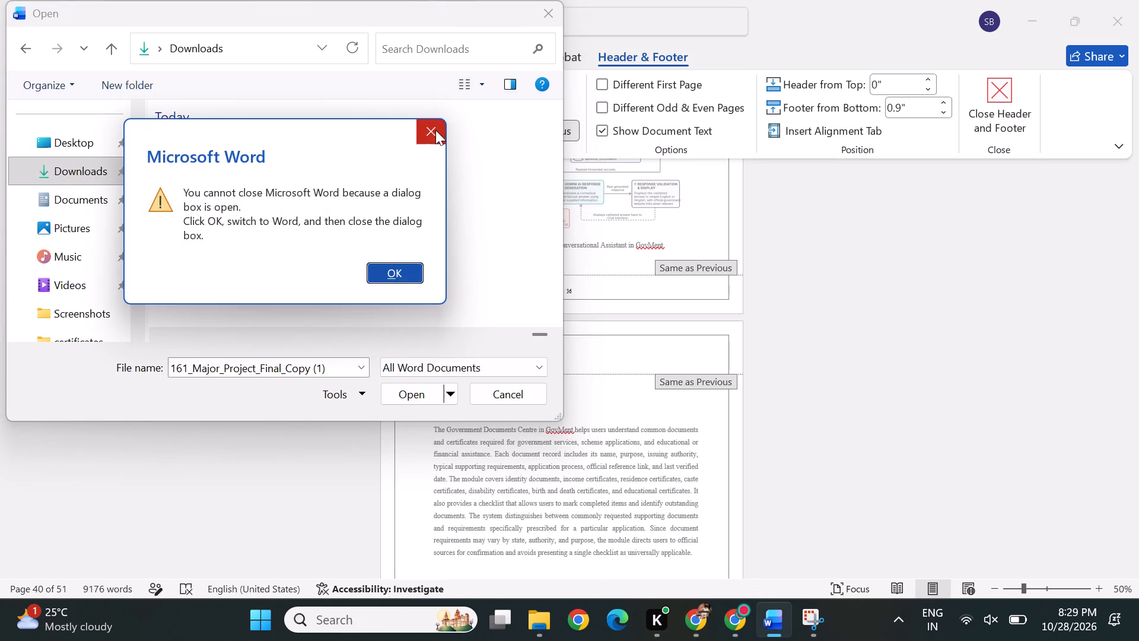
# Dismiss the Microsoft Word warning so the Open dialog is accessible again.
pyautogui.click(434, 130)
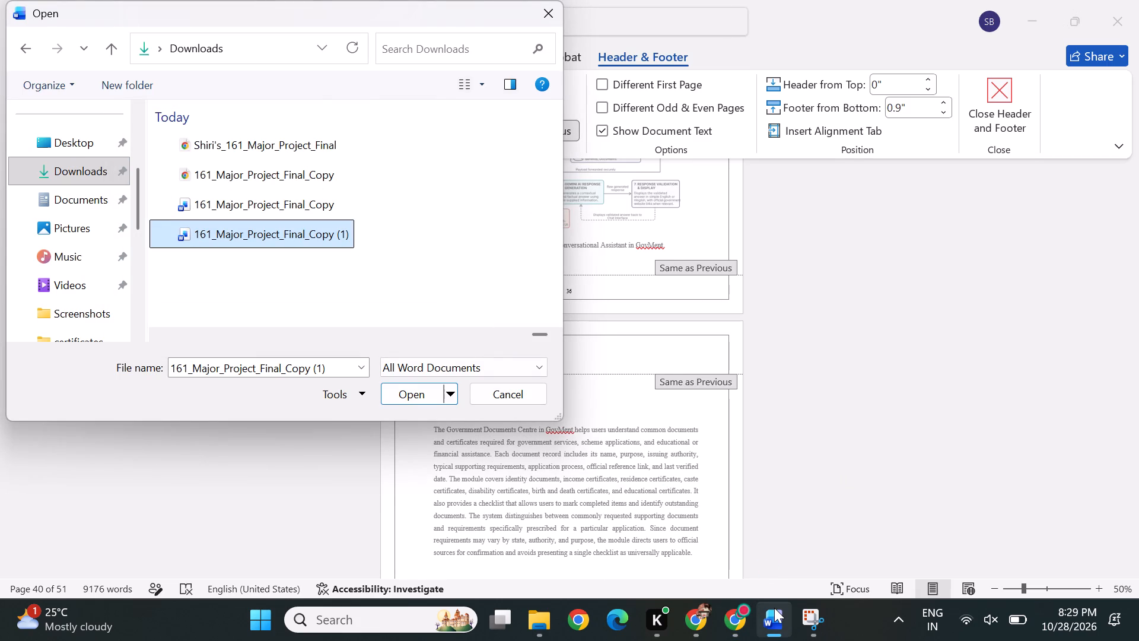
# Dismiss the Open dialog and close the 161_Major_Project_Final_Copy document, saving its changes in Downloads.
pyautogui.click(776, 527)
pyautogui.click(542, 12)
pyautogui.click(1138, 0)
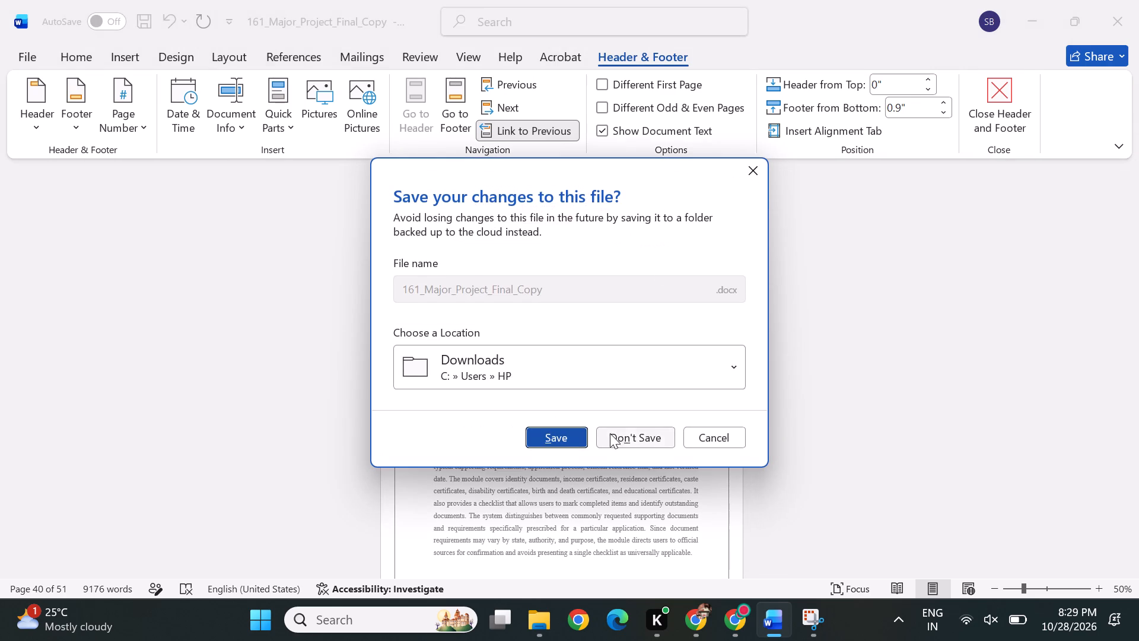
pyautogui.click(548, 439)
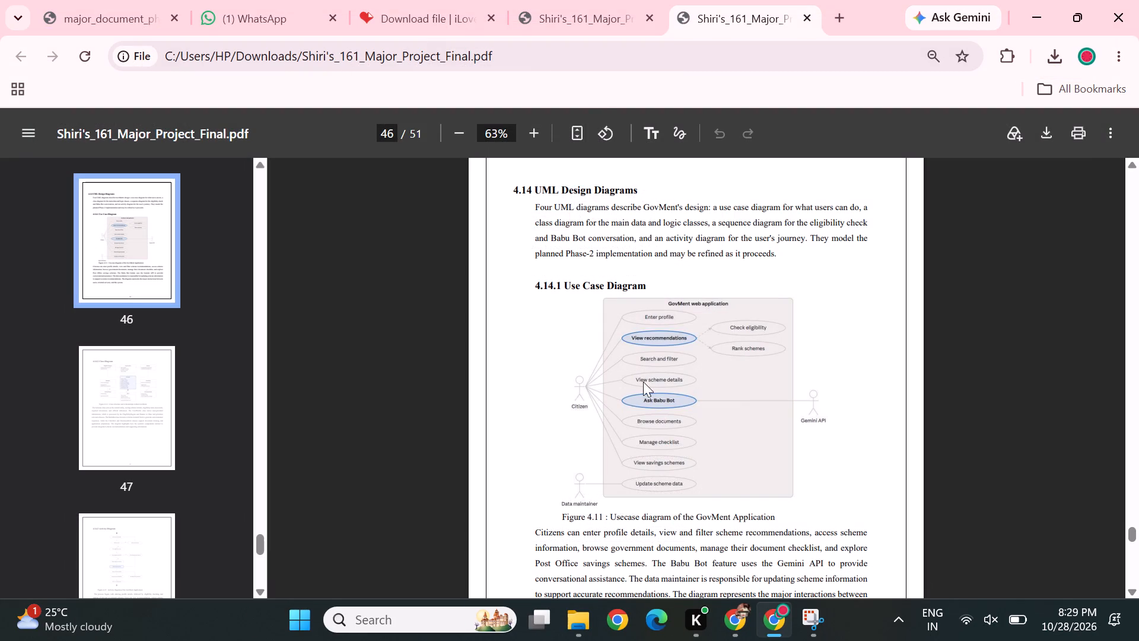
# In Chrome, bring up the other open copy of Shiri's_161_Major_Project_Final.pdf and look over its cover page.
pyautogui.click(568, 0)
pyautogui.scroll(1, 582, 223)
pyautogui.scroll(-3, 582, 223)
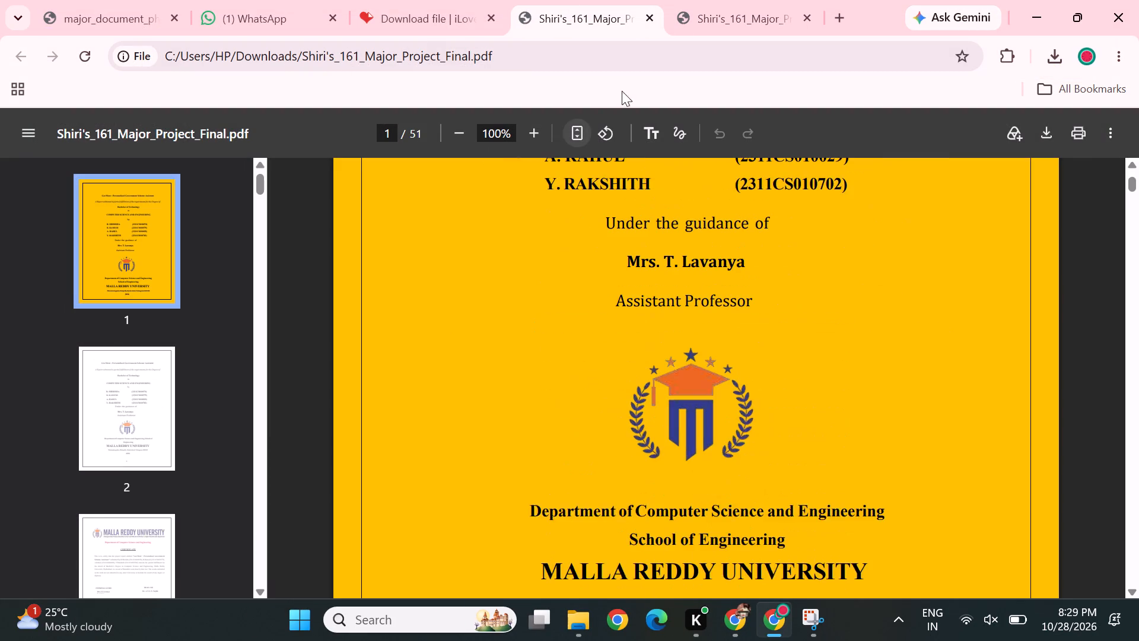
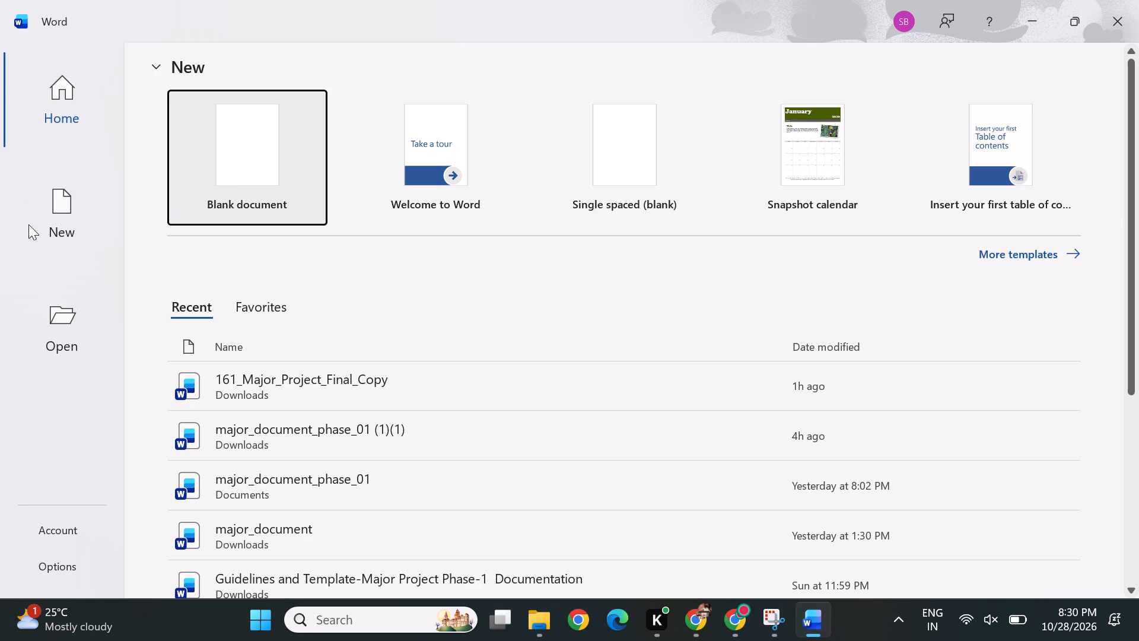
# Open the recent document 161_Major_Project_Final_Copy from the Downloads folder.
pyautogui.click(279, 389)
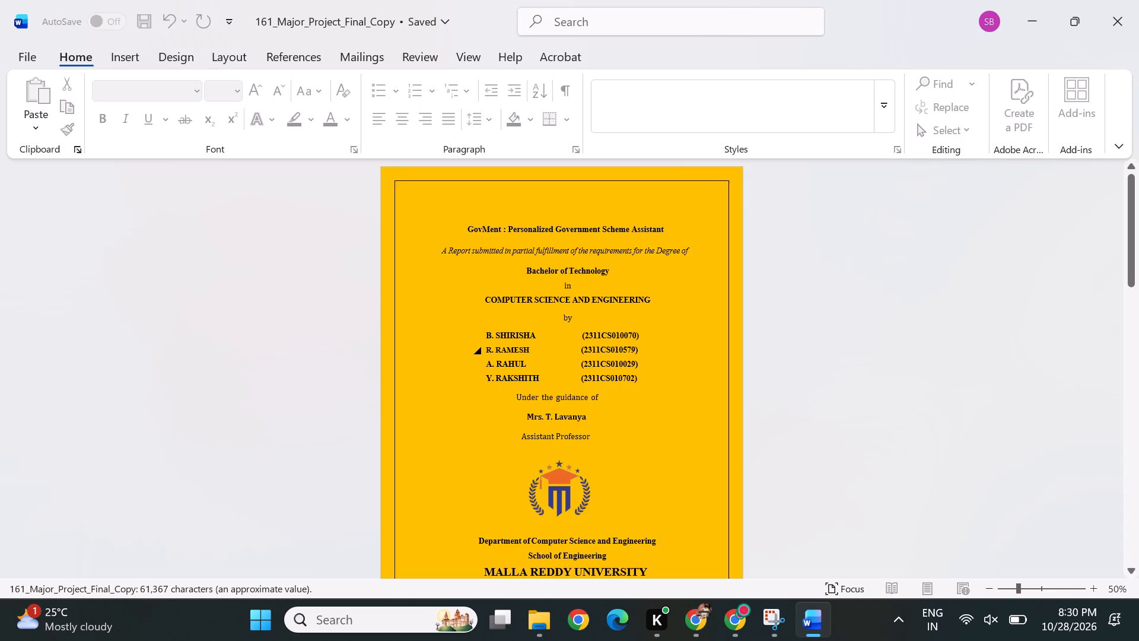
# Look through the report's front matter from the cover page through the certificate, declaration, acknowledgement and abstract to the Table of Contents.
pyautogui.scroll(-2, 743, 396)
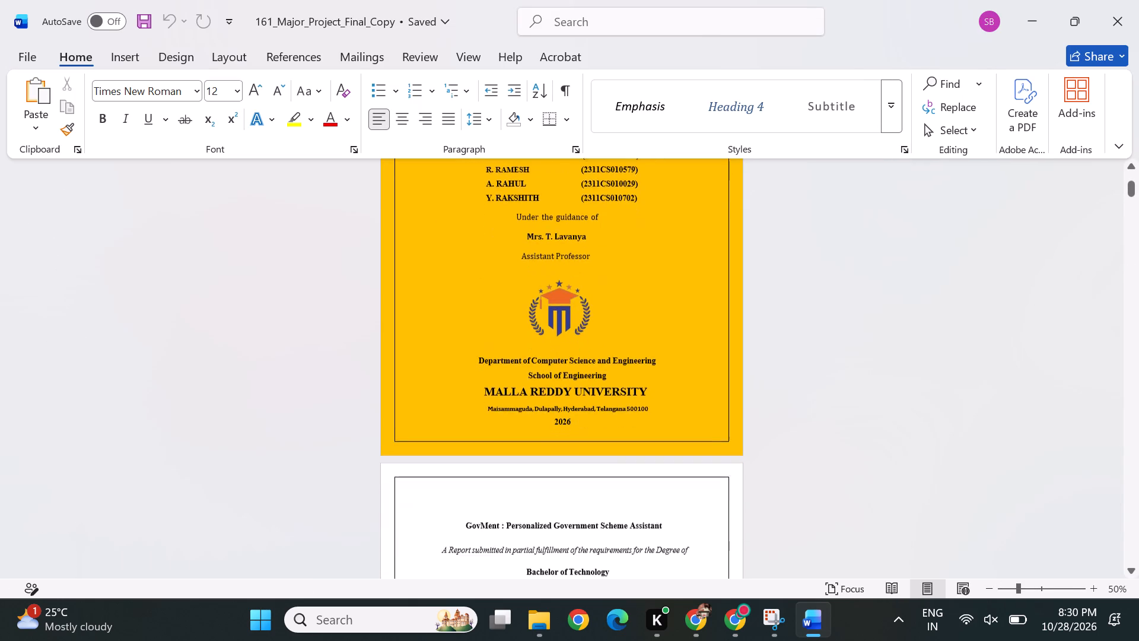
pyautogui.scroll(-3, 828, 359)
pyautogui.scroll(-1, 573, 348)
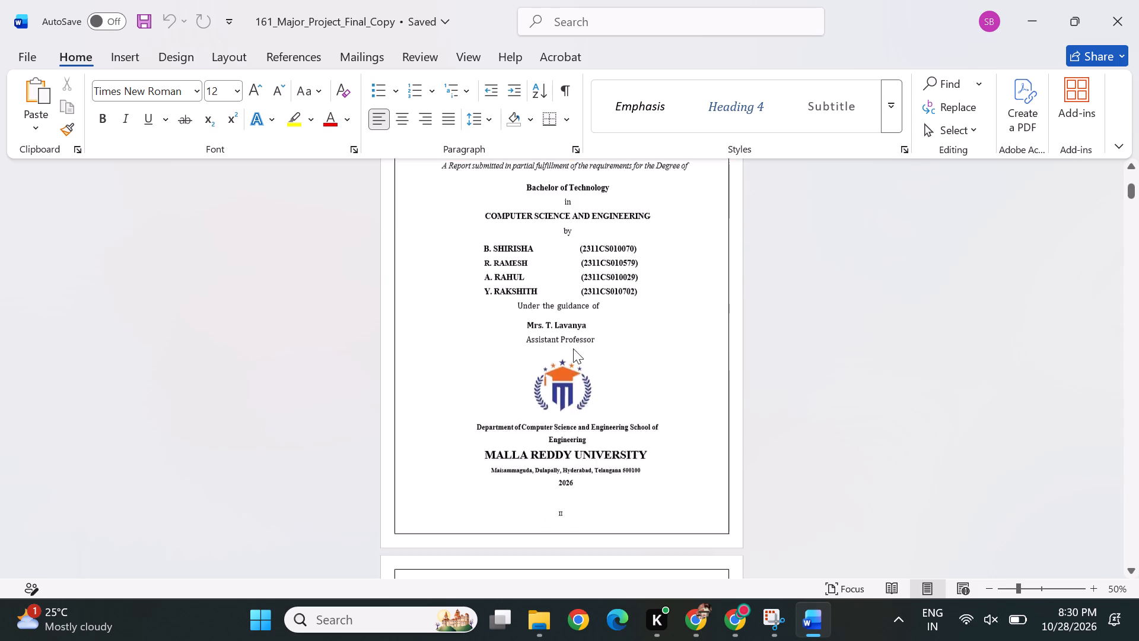
pyautogui.scroll(-1, 573, 348)
pyautogui.scroll(1, 602, 371)
pyautogui.scroll(1, 619, 301)
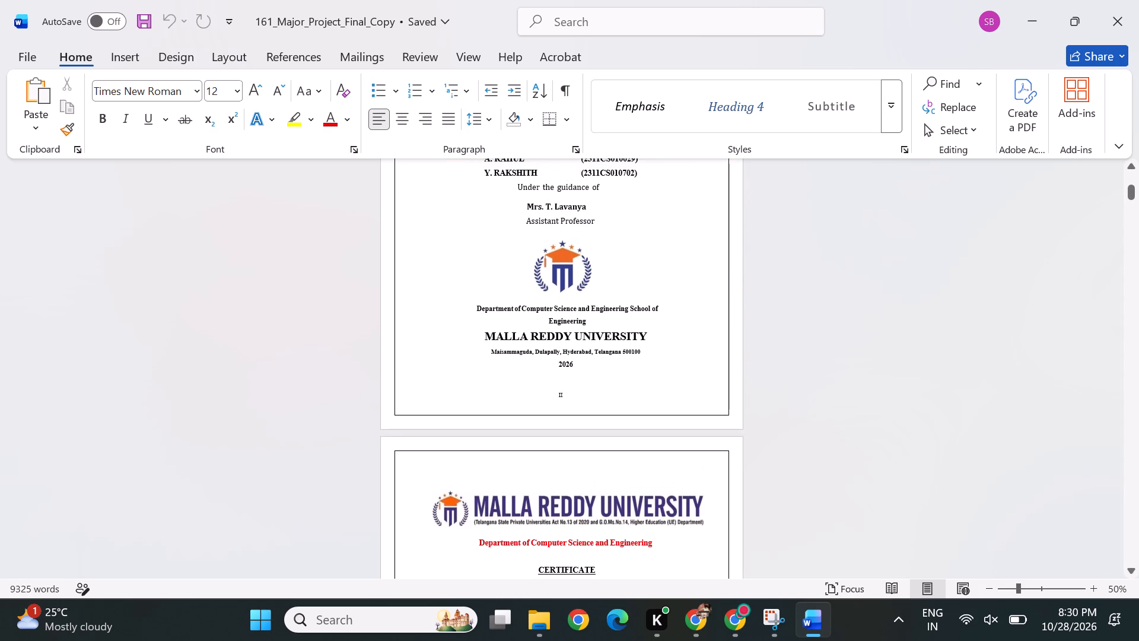
pyautogui.scroll(1, 575, 384)
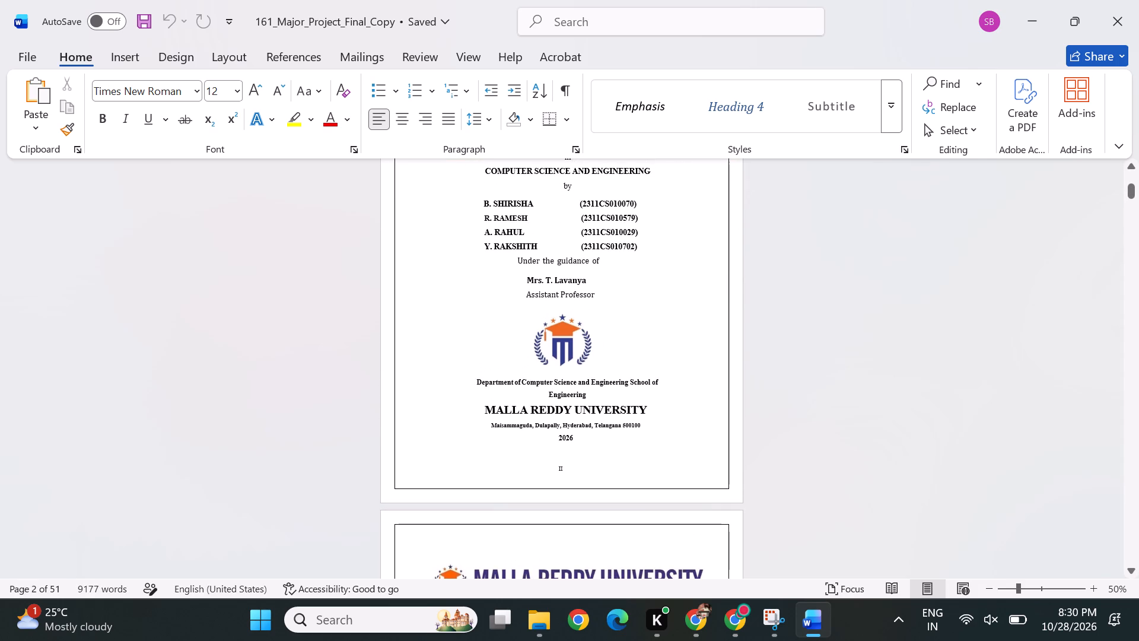
pyautogui.scroll(-1, 554, 418)
pyautogui.scroll(-1, 662, 395)
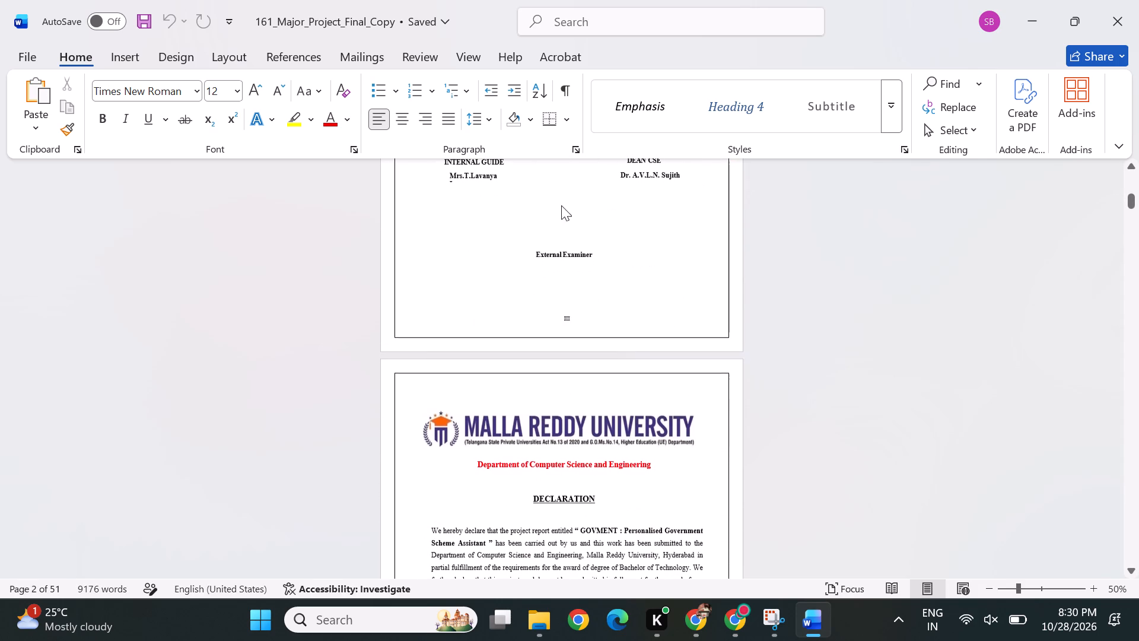
pyautogui.scroll(-2, 618, 323)
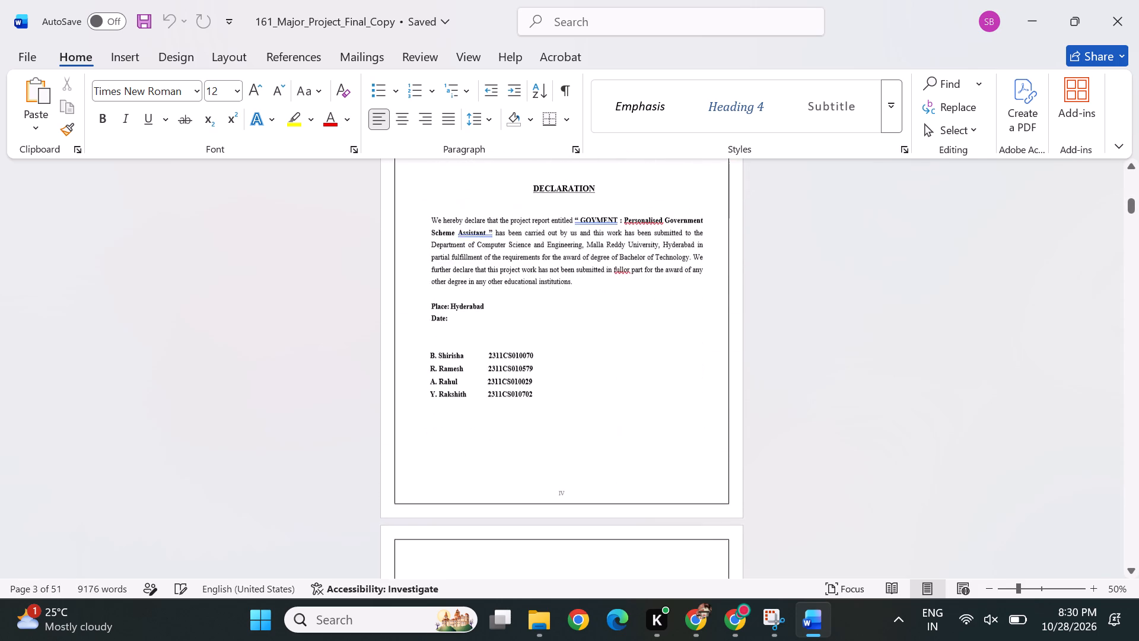
pyautogui.scroll(-2, 605, 406)
pyautogui.scroll(-1, 711, 408)
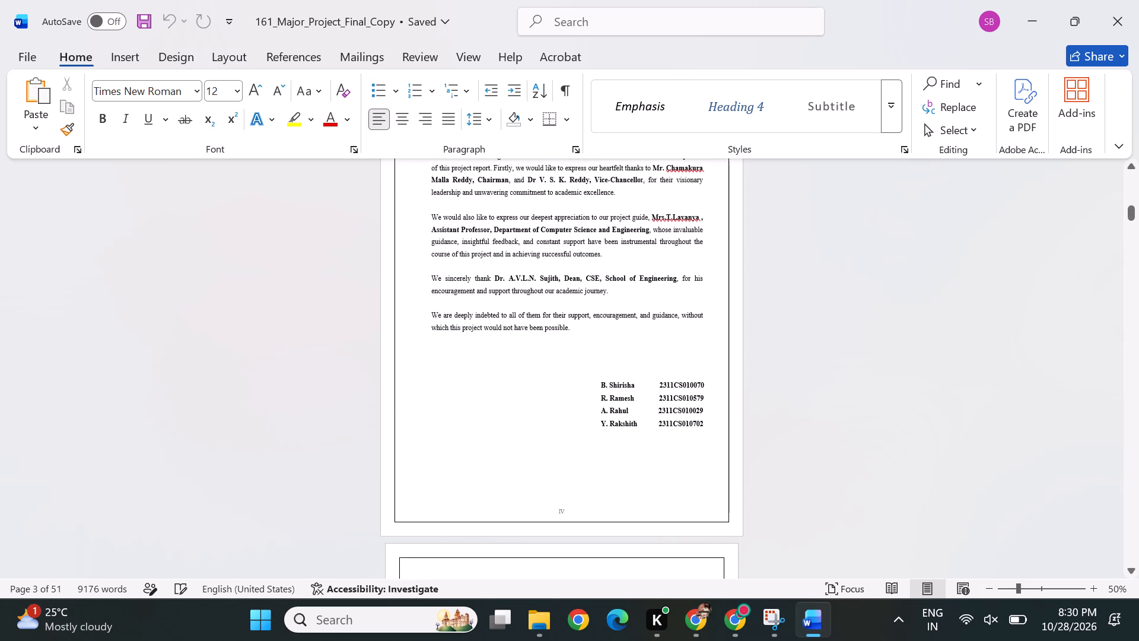
pyautogui.scroll(-4, 617, 477)
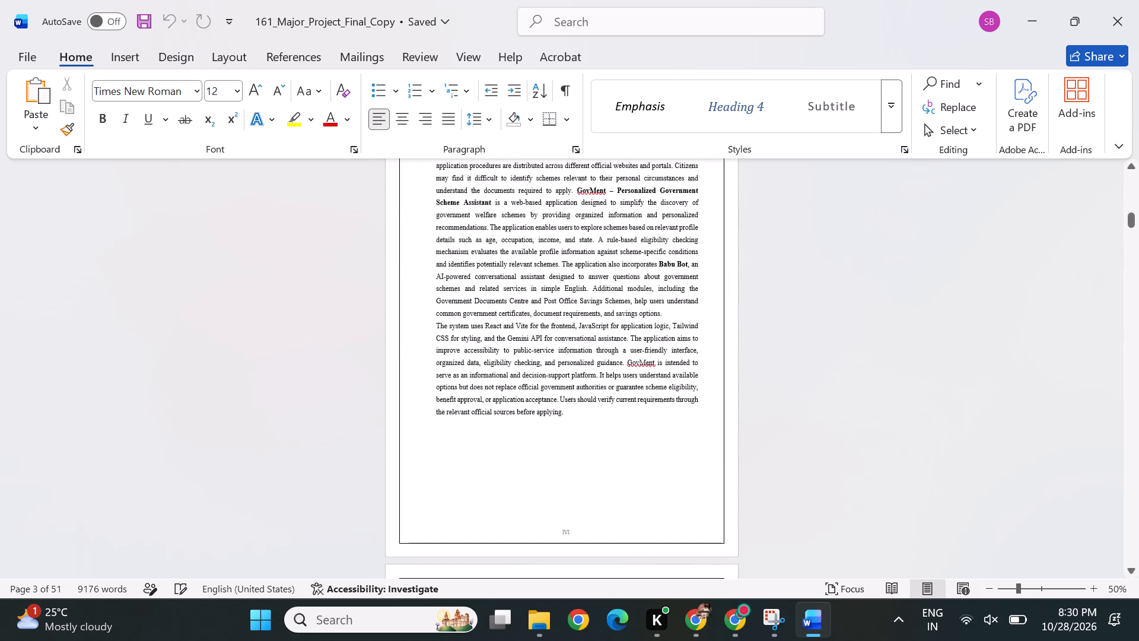
pyautogui.scroll(-2, 567, 483)
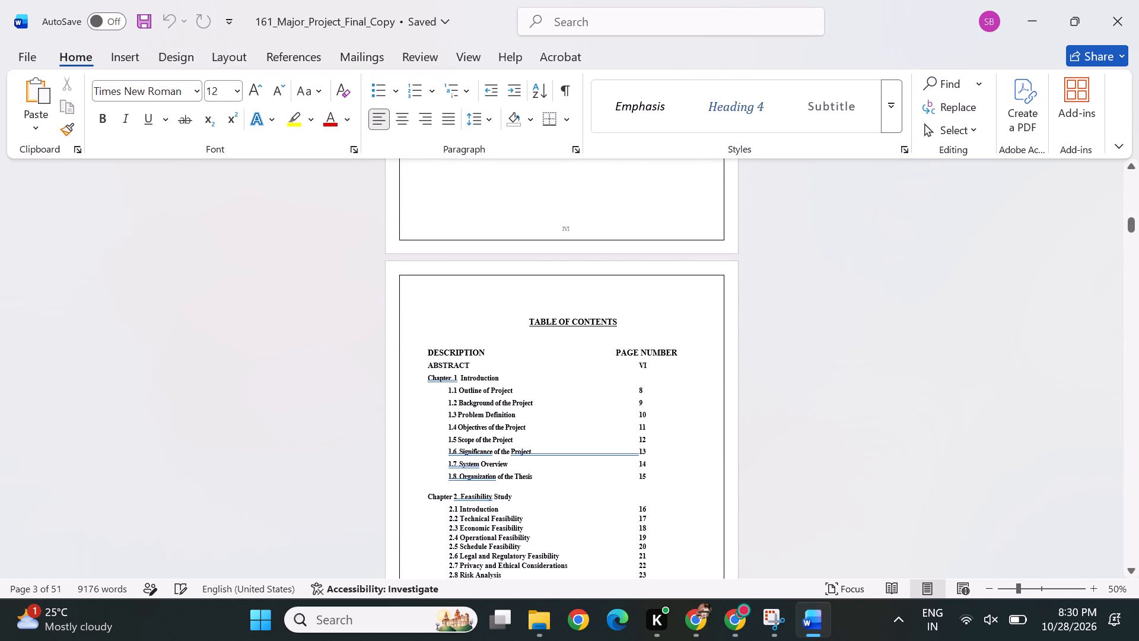
# Review the Table of Contents, List of Figures and Chapter 1 pages up to section 1.7 System Overview.
pyautogui.click(519, 280)
pyautogui.click(540, 293)
pyautogui.click(524, 293)
pyautogui.press('Up')
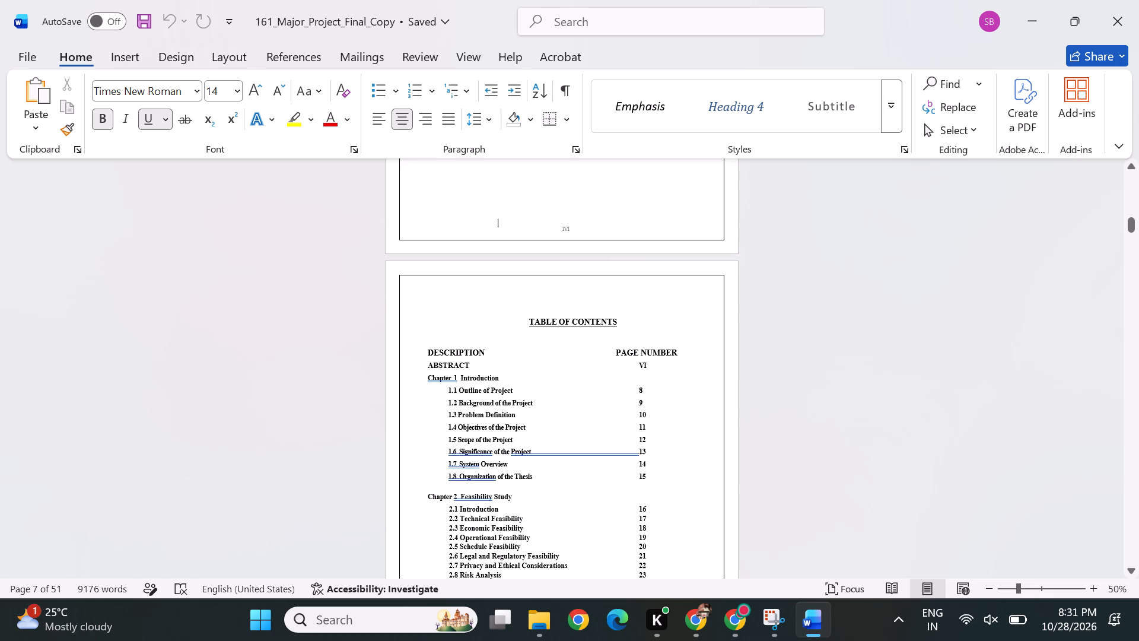
pyautogui.scroll(-2, 541, 370)
pyautogui.scroll(-1, 571, 426)
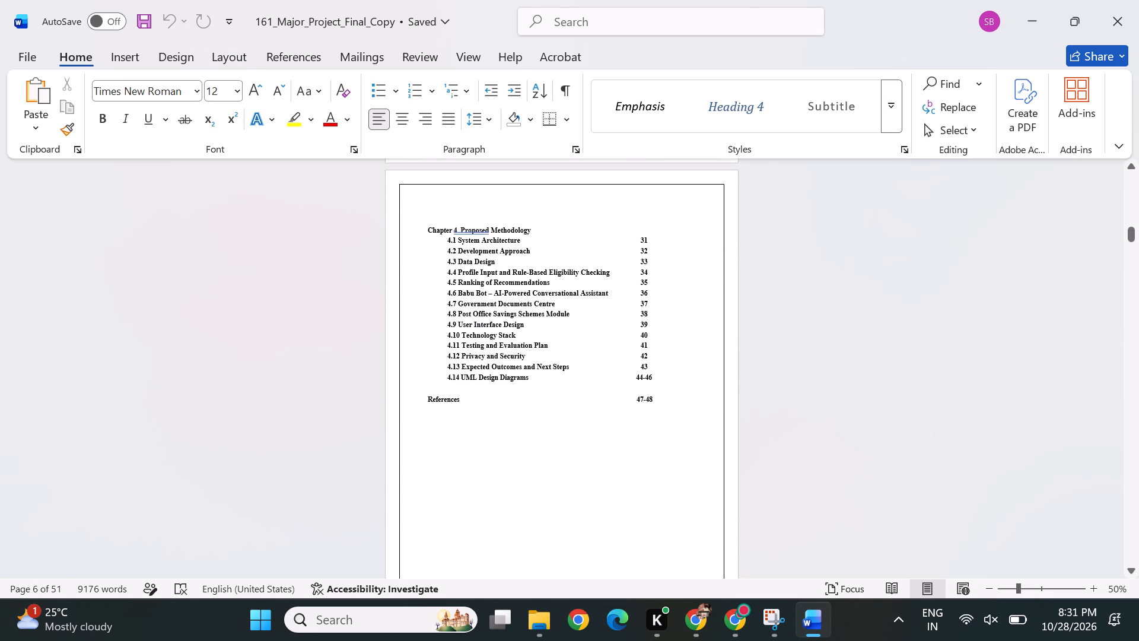
pyautogui.scroll(-1, 571, 426)
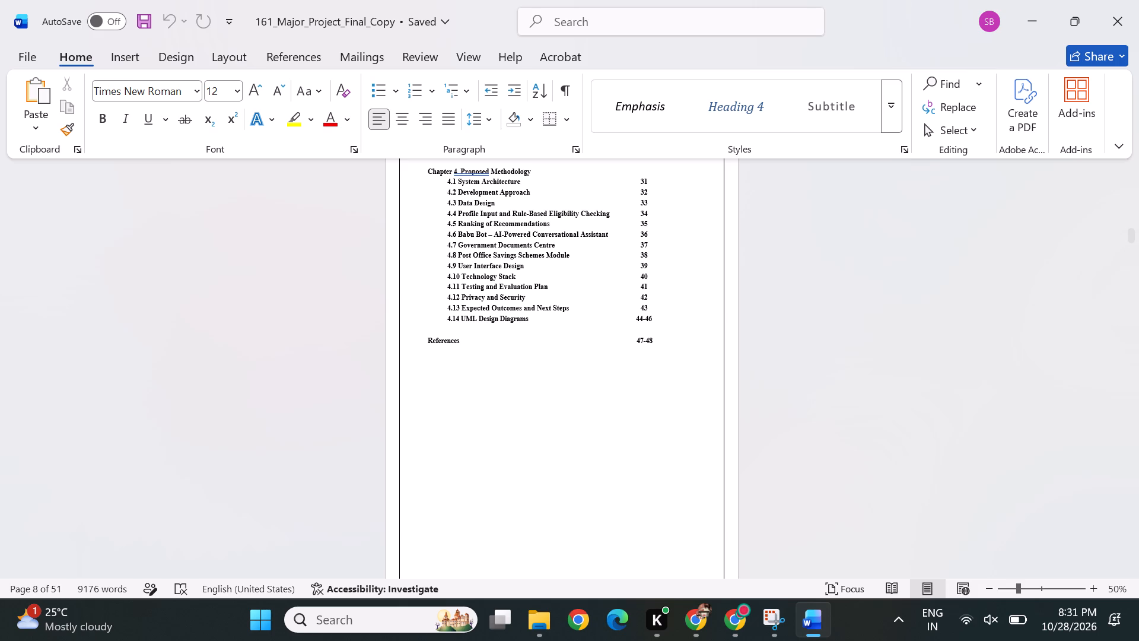
pyautogui.scroll(-1, 661, 500)
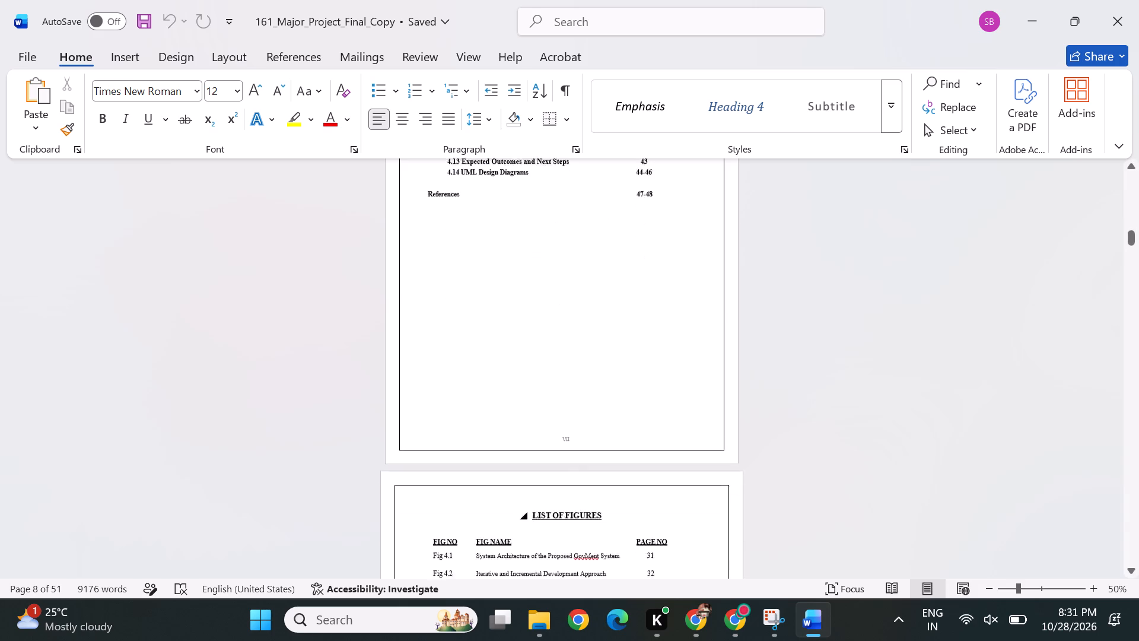
pyautogui.scroll(-1, 661, 500)
pyautogui.scroll(-1, 529, 483)
pyautogui.scroll(-1, 604, 431)
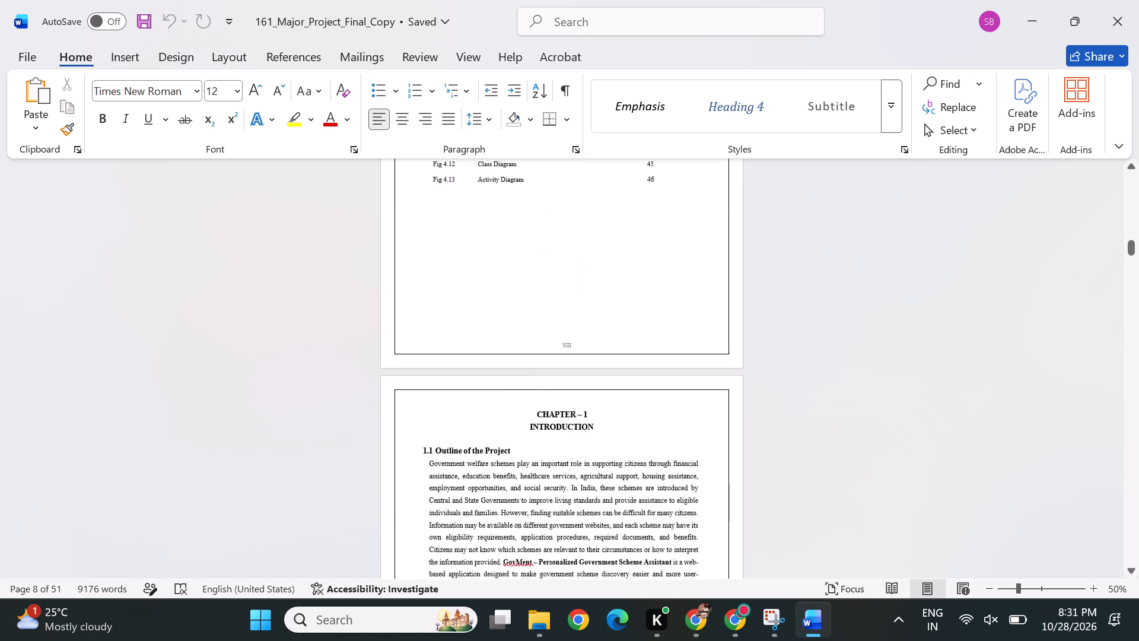
pyautogui.scroll(-3, 604, 431)
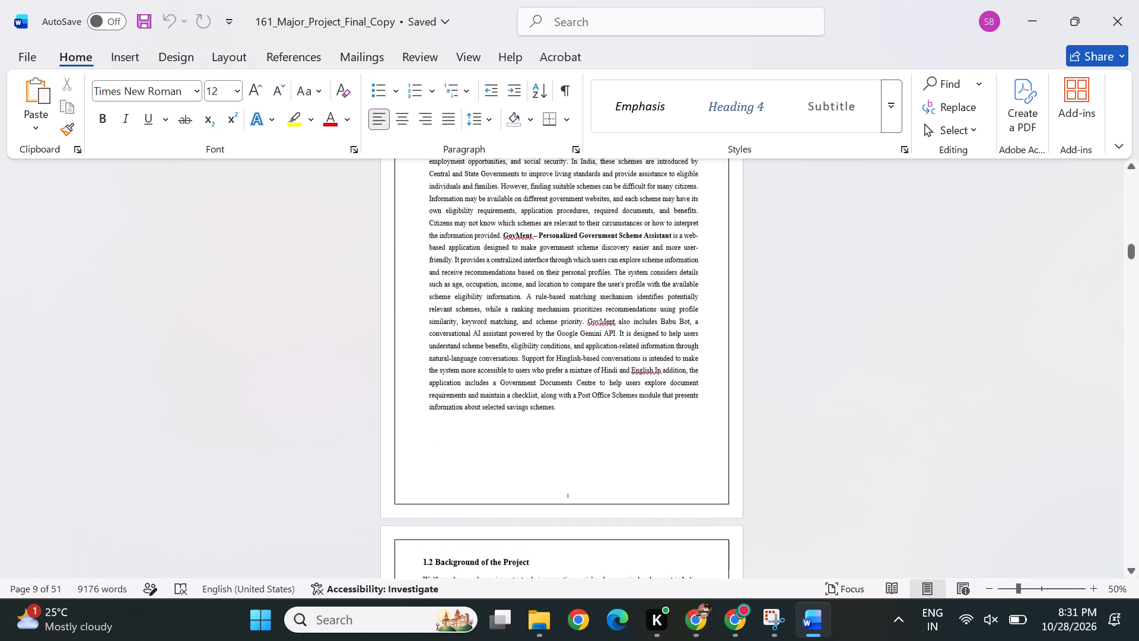
pyautogui.scroll(-2, 625, 433)
pyautogui.scroll(2, 625, 433)
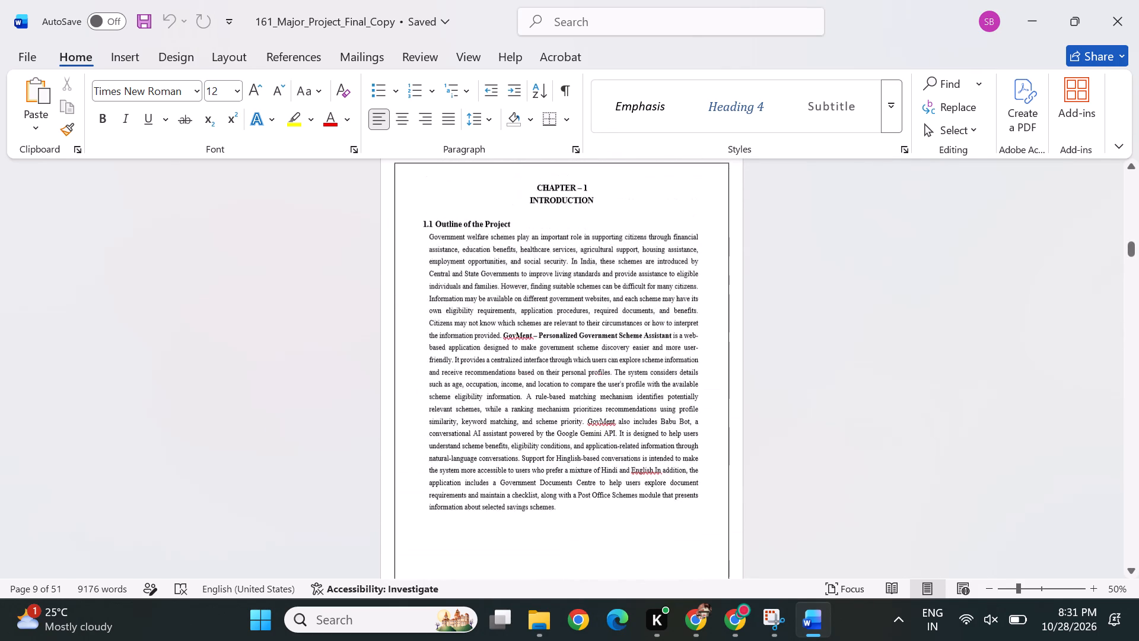
pyautogui.scroll(1, 625, 433)
pyautogui.scroll(-3, 539, 510)
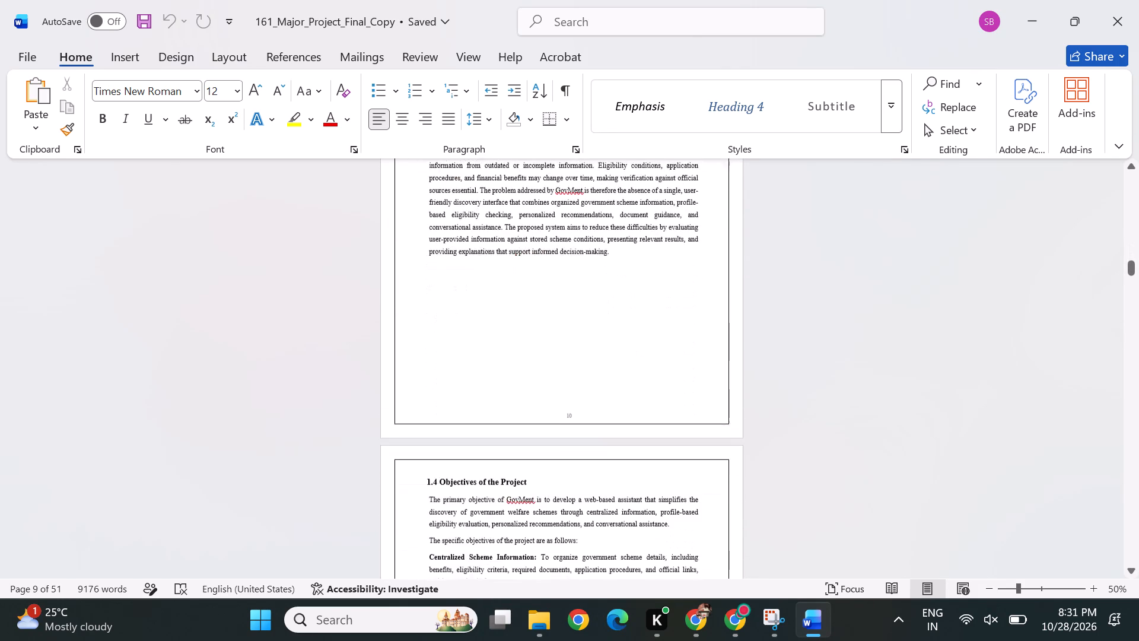
pyautogui.scroll(-3, 571, 483)
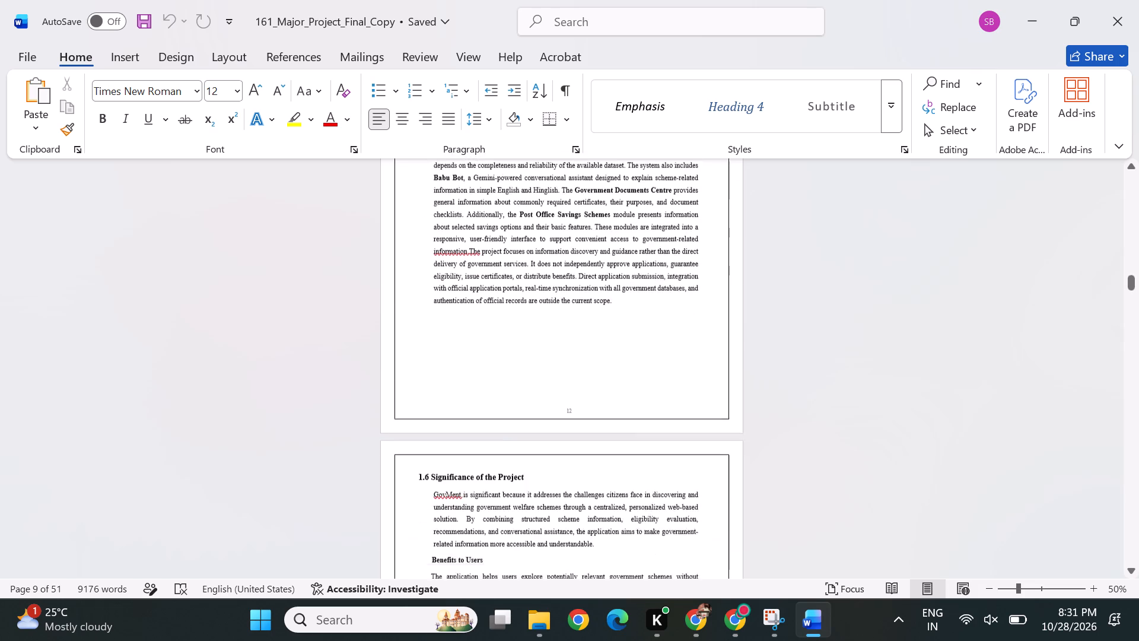
pyautogui.scroll(-3, 571, 483)
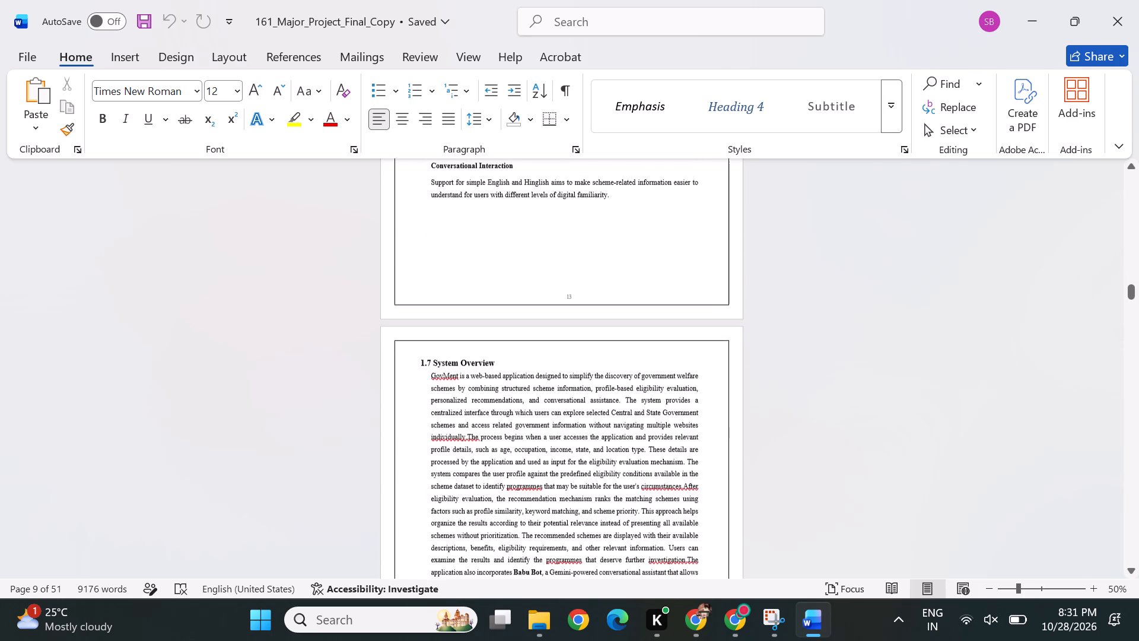
# Switch to File Explorer and check the refreshed Downloads folder for copies of the major project document.
pyautogui.click(540, 574)
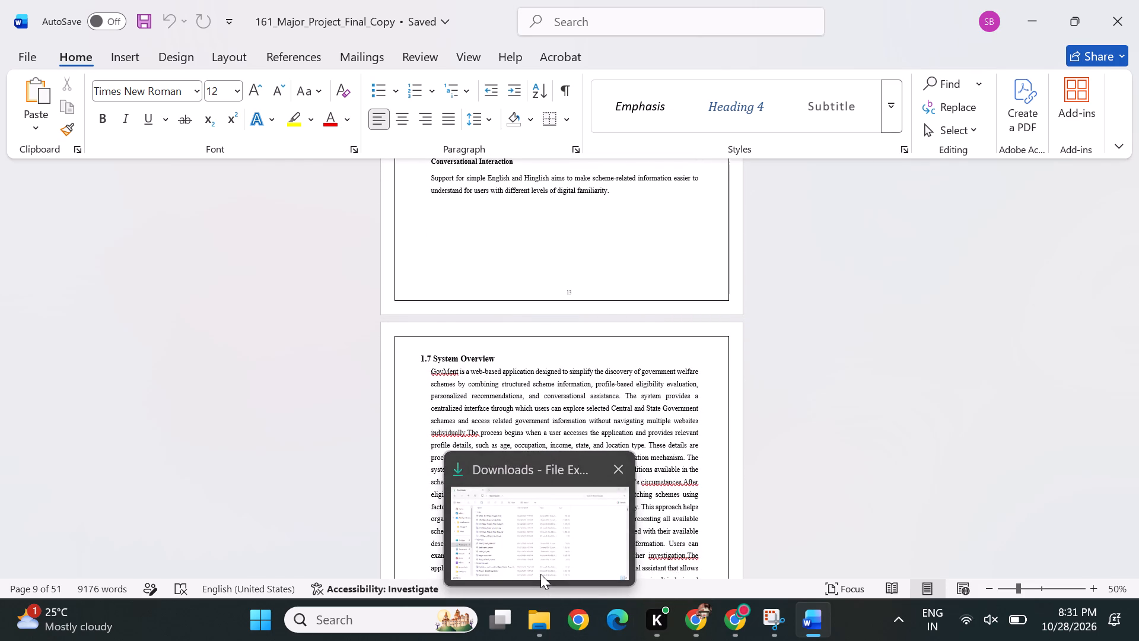
pyautogui.scroll(4, 316, 225)
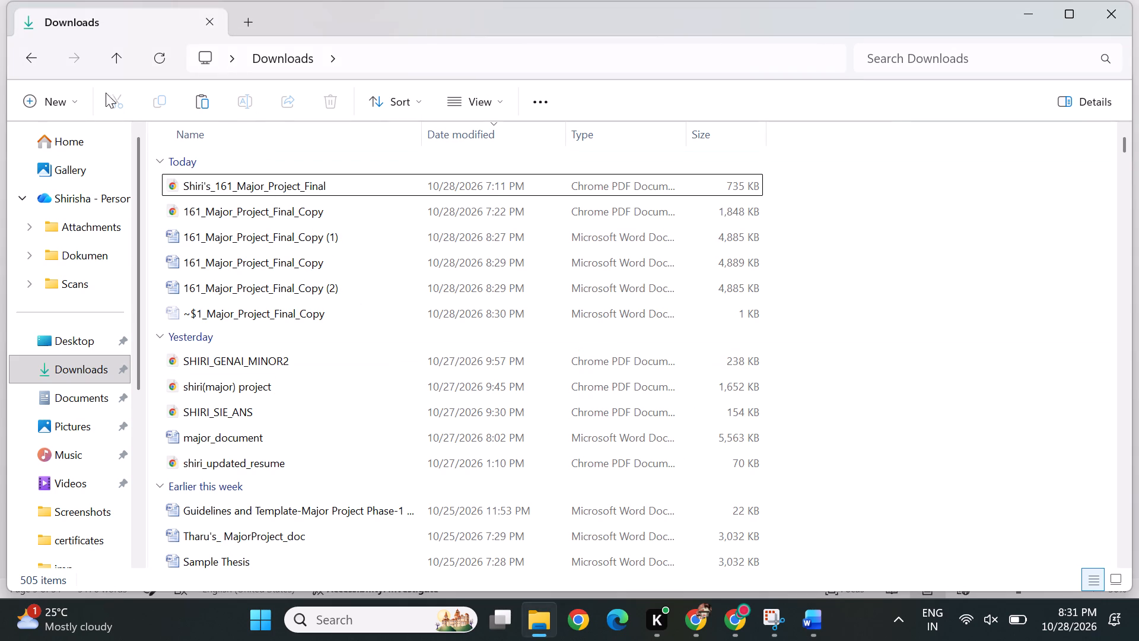
pyautogui.click(171, 61)
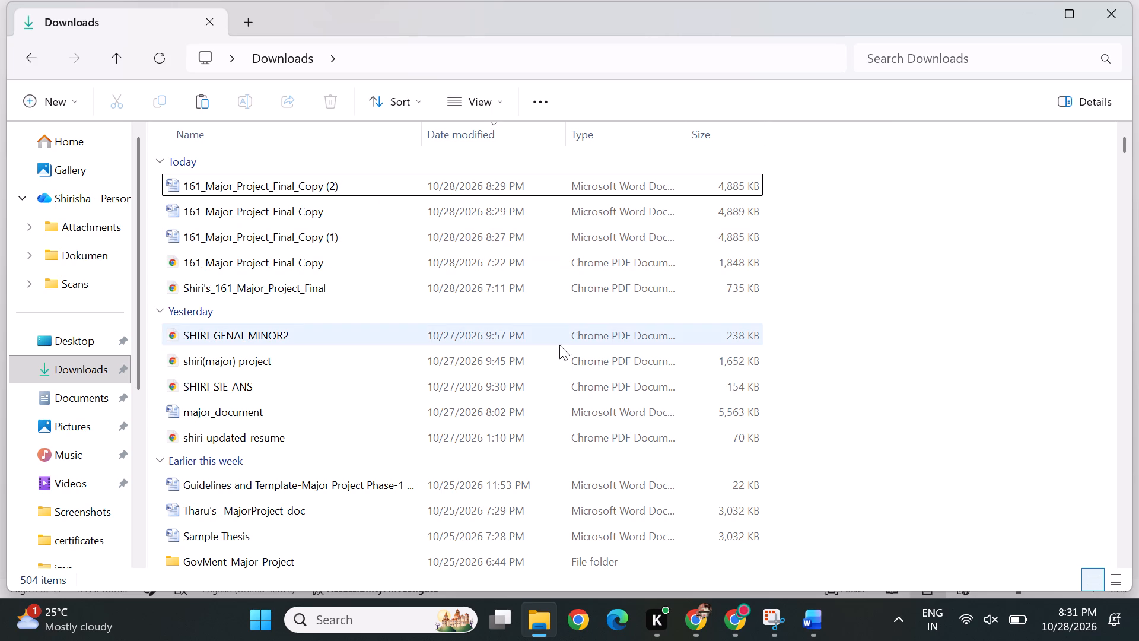
# Return to Word and open 161_Major_Project_Final_Copy (2) from the Downloads folder.
pyautogui.click(807, 621)
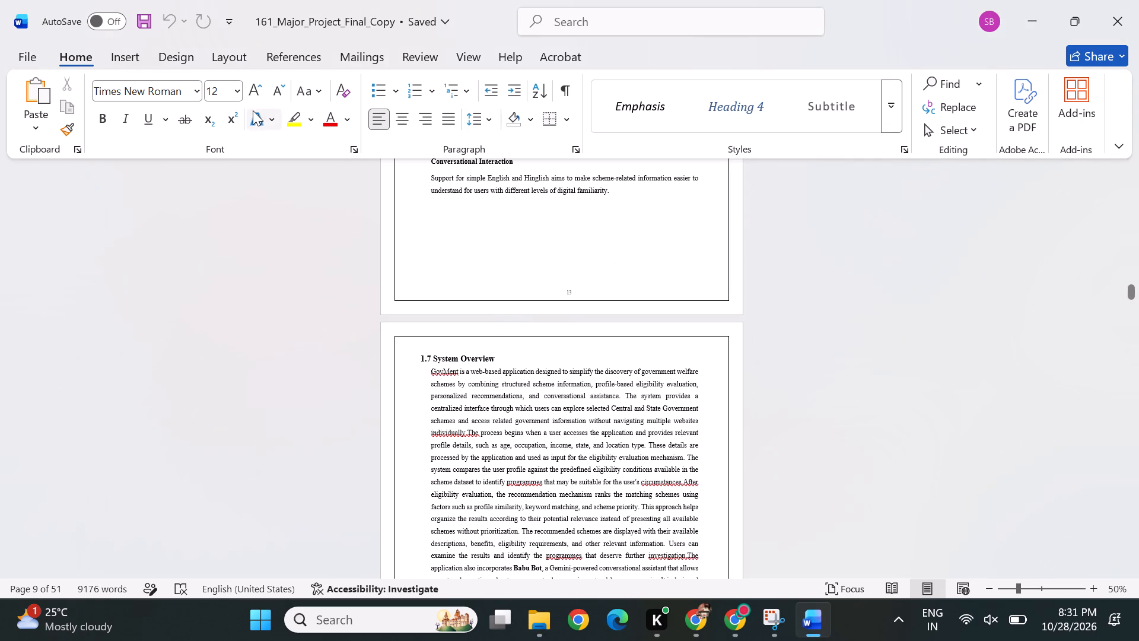
pyautogui.click(26, 49)
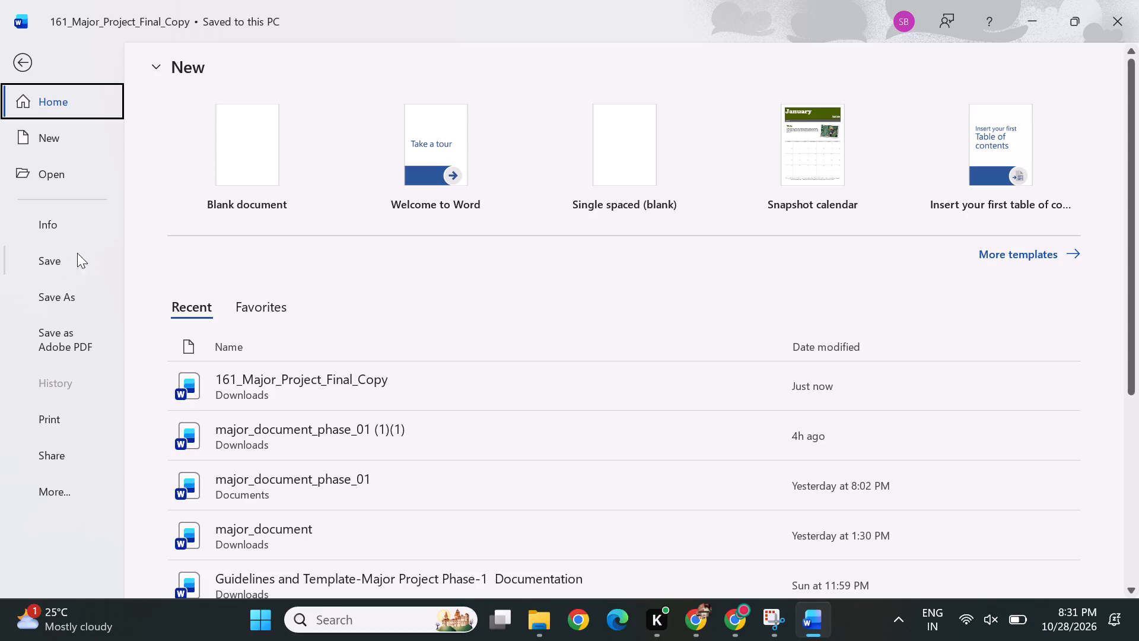
pyautogui.click(60, 169)
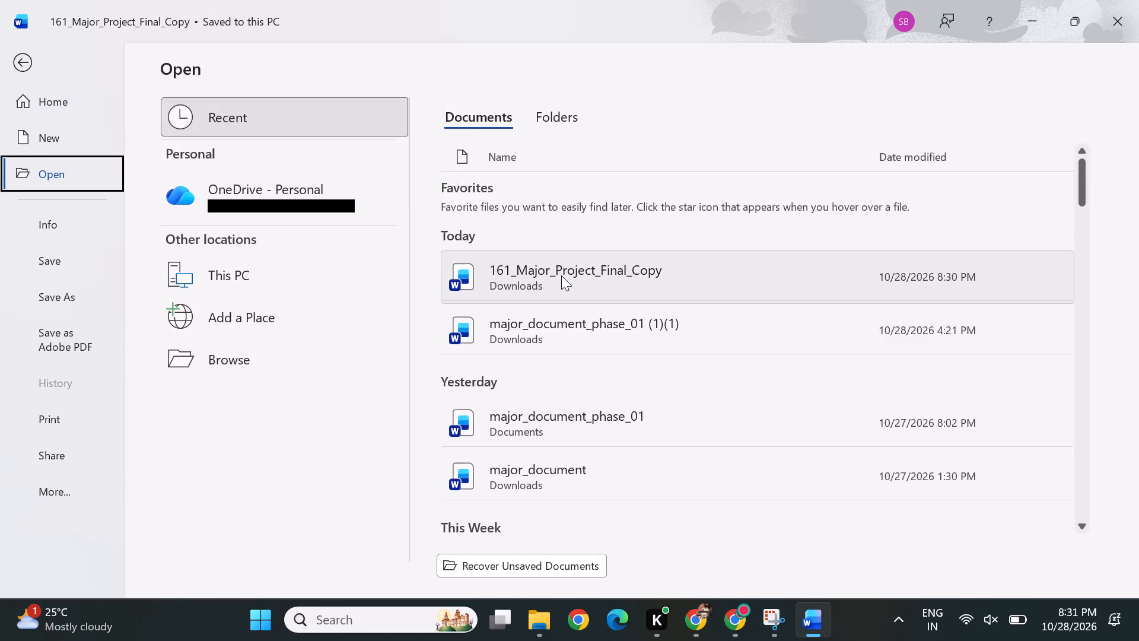
pyautogui.click(248, 369)
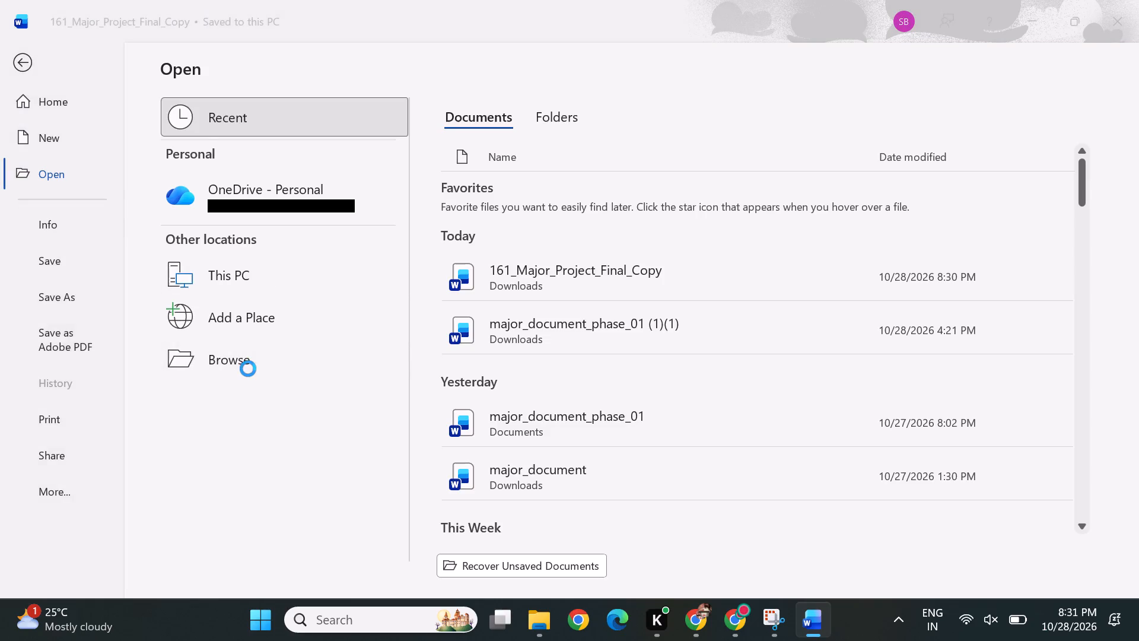
pyautogui.scroll(3, 74, 181)
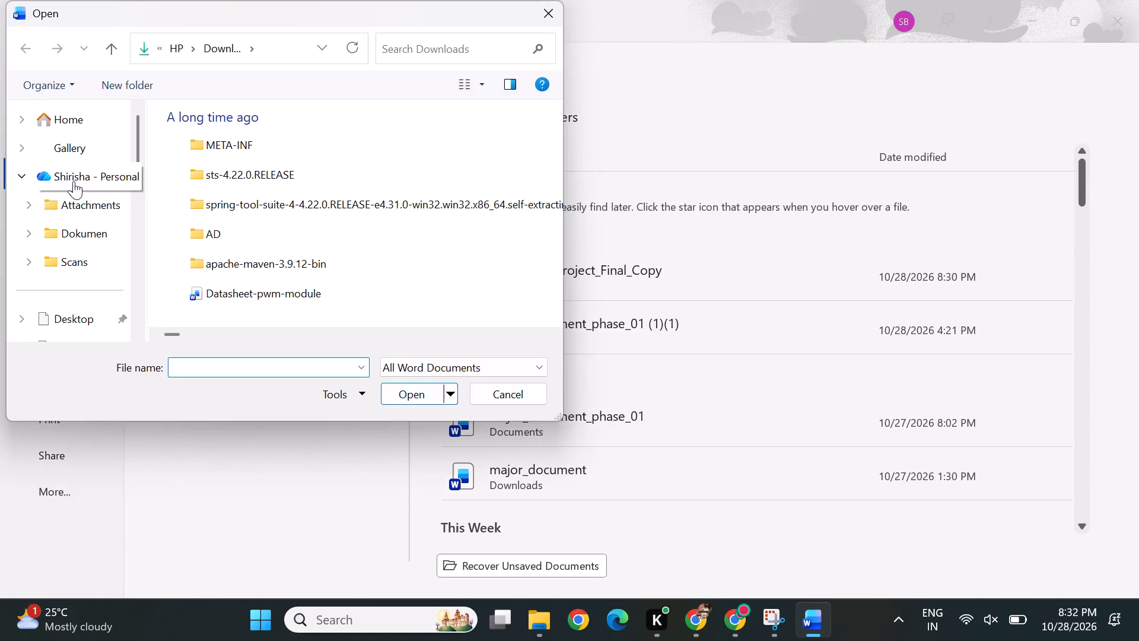
pyautogui.scroll(2, 74, 181)
pyautogui.scroll(-1, 67, 331)
pyautogui.doubleClick(87, 263)
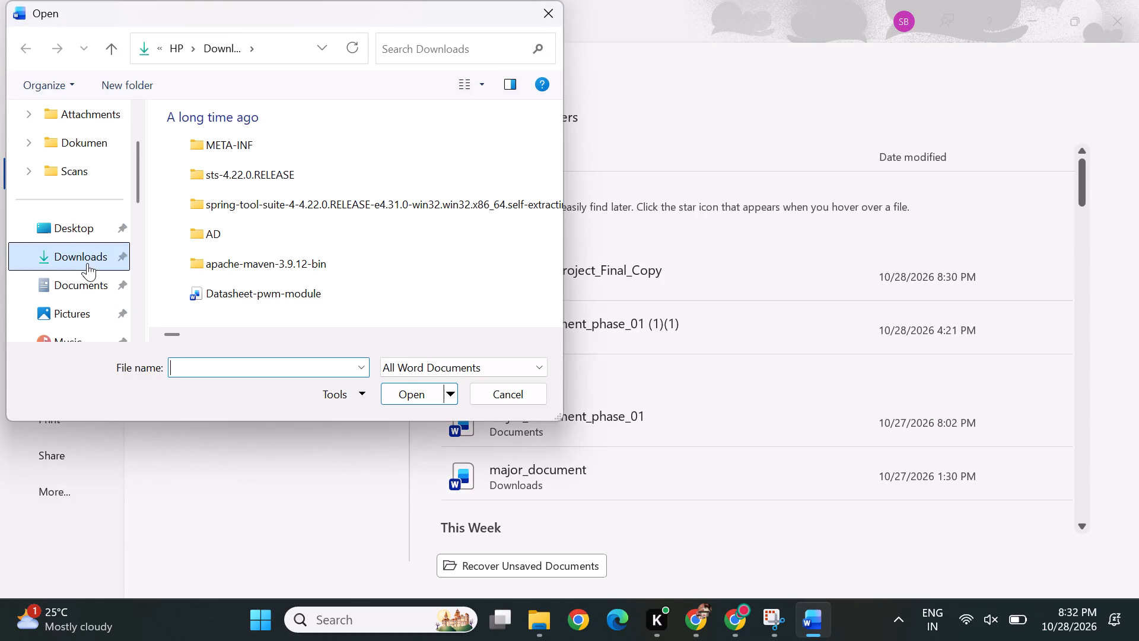
pyautogui.scroll(-9, 284, 322)
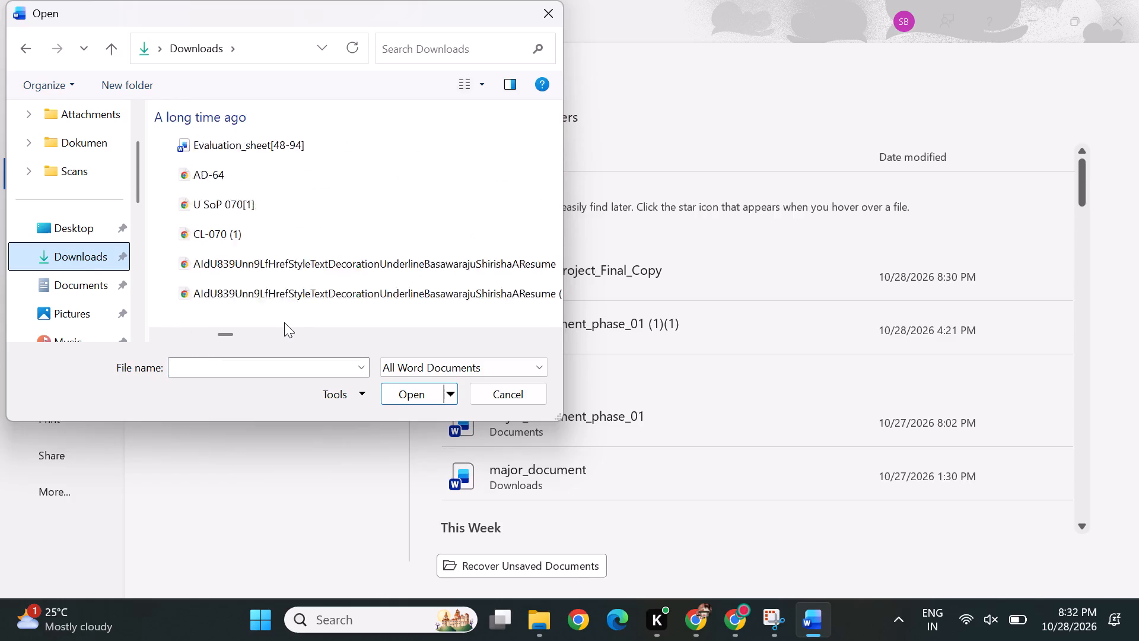
pyautogui.scroll(-4, 284, 322)
pyautogui.scroll(-20, 393, 118)
pyautogui.scroll(-20, 393, 118)
pyautogui.scroll(-9, 393, 118)
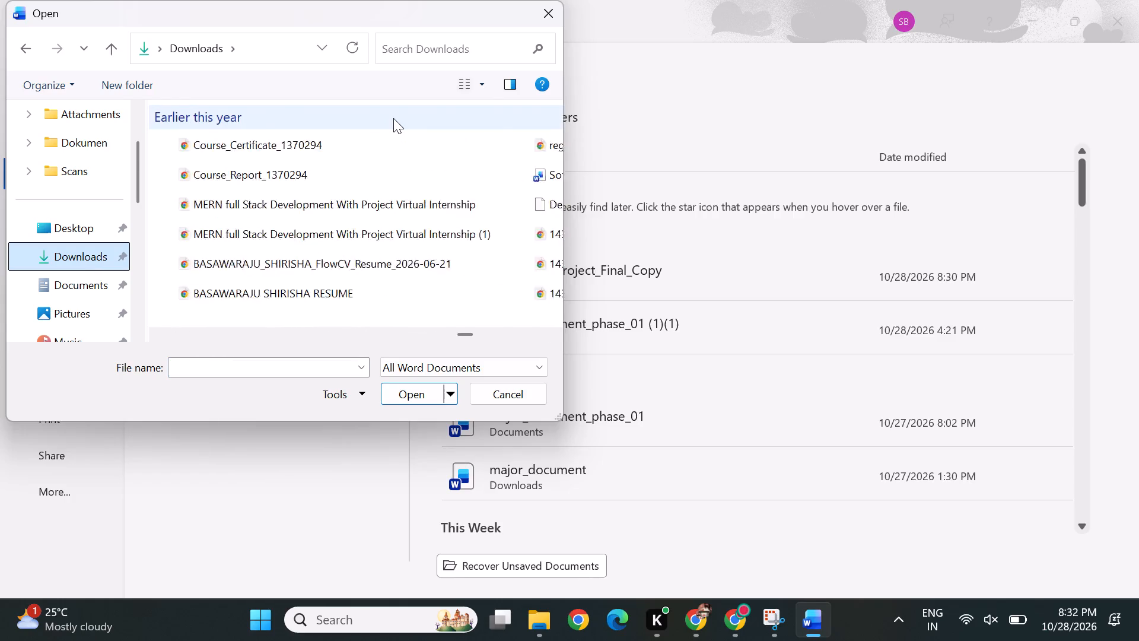
pyautogui.scroll(-20, 393, 118)
pyautogui.scroll(-13, 393, 118)
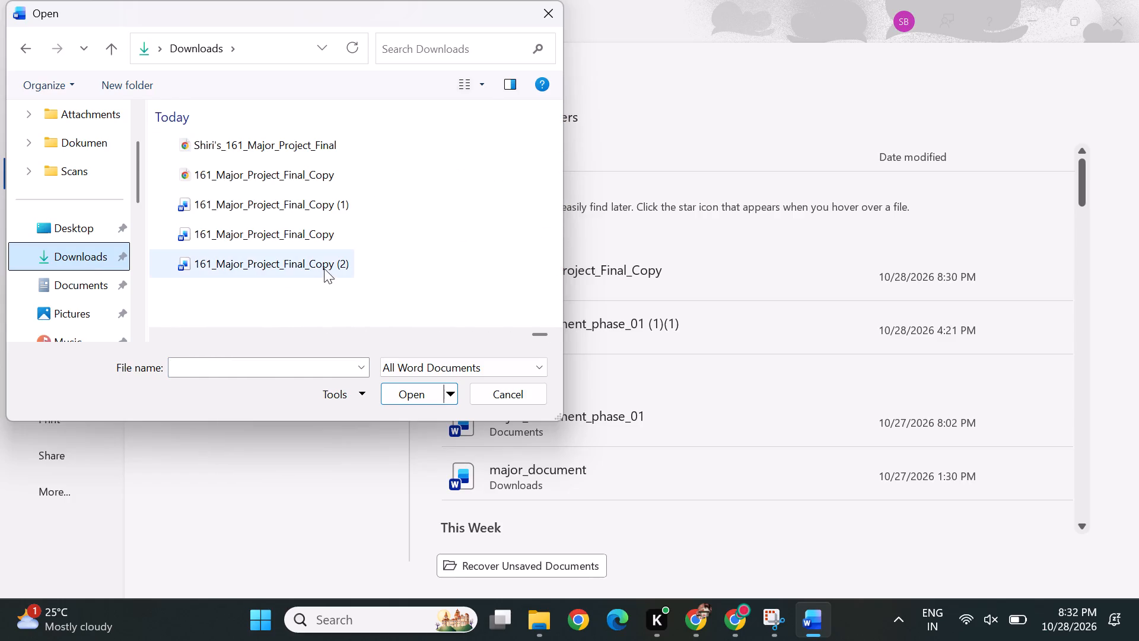
pyautogui.click(324, 268)
pyautogui.click(416, 392)
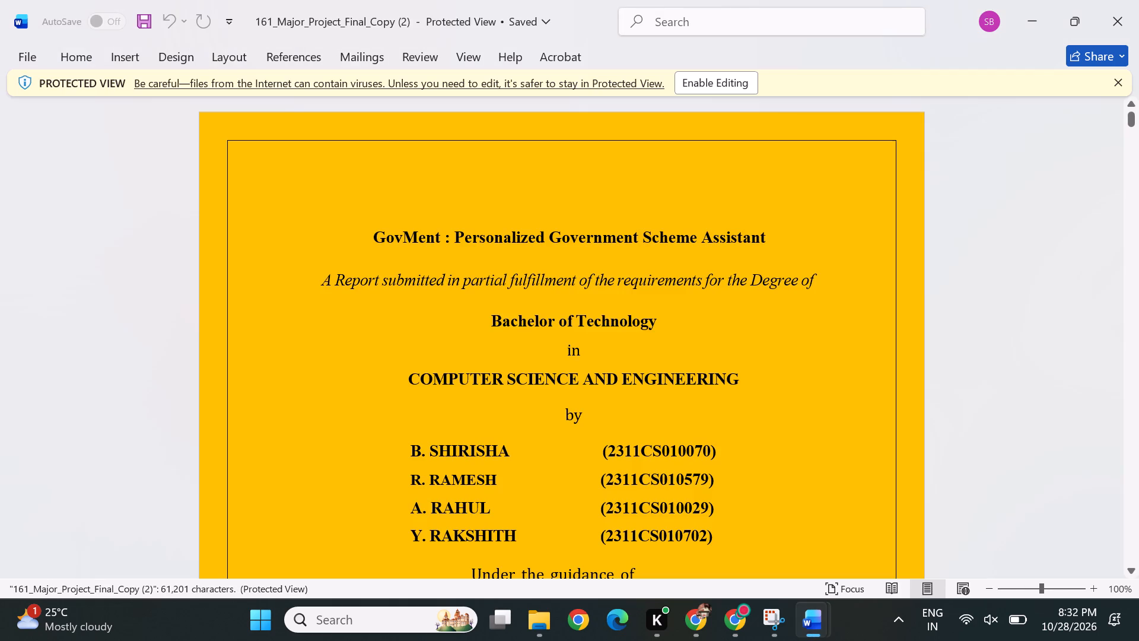
# Enable editing for the 161_Major_Project_Final_Copy (2) document opened in Protected View.
pyautogui.click(711, 77)
pyautogui.scroll(-3, 631, 380)
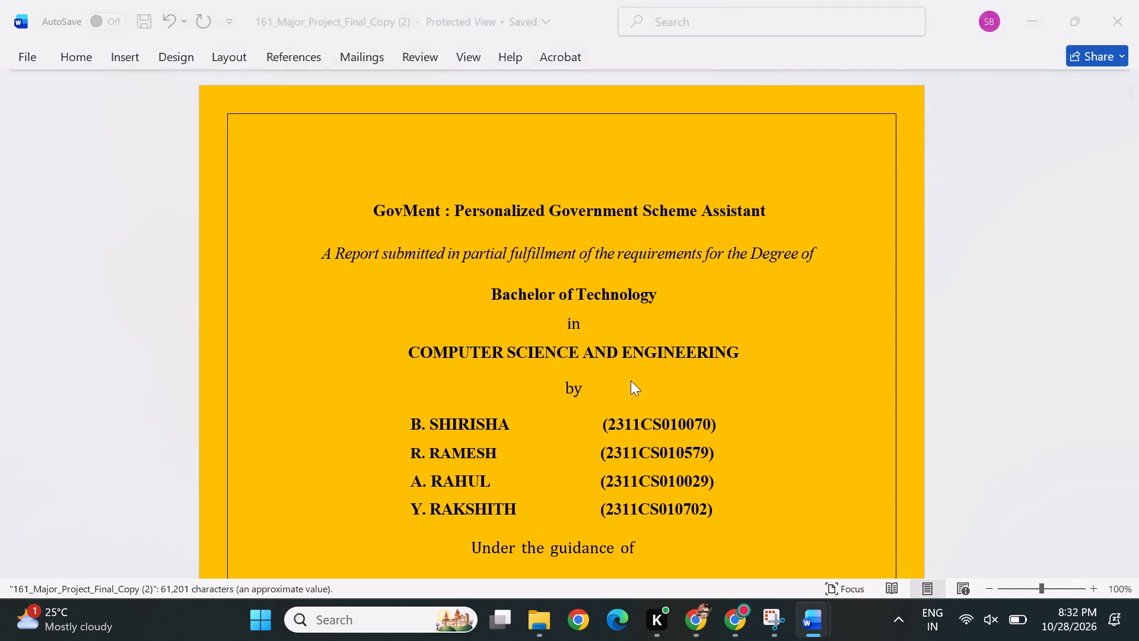
# Review the front matter pages of copy (2), from the title page through the Acknowledgement up to the Table of Contents.
pyautogui.scroll(-15, 631, 380)
pyautogui.scroll(-6, 760, 415)
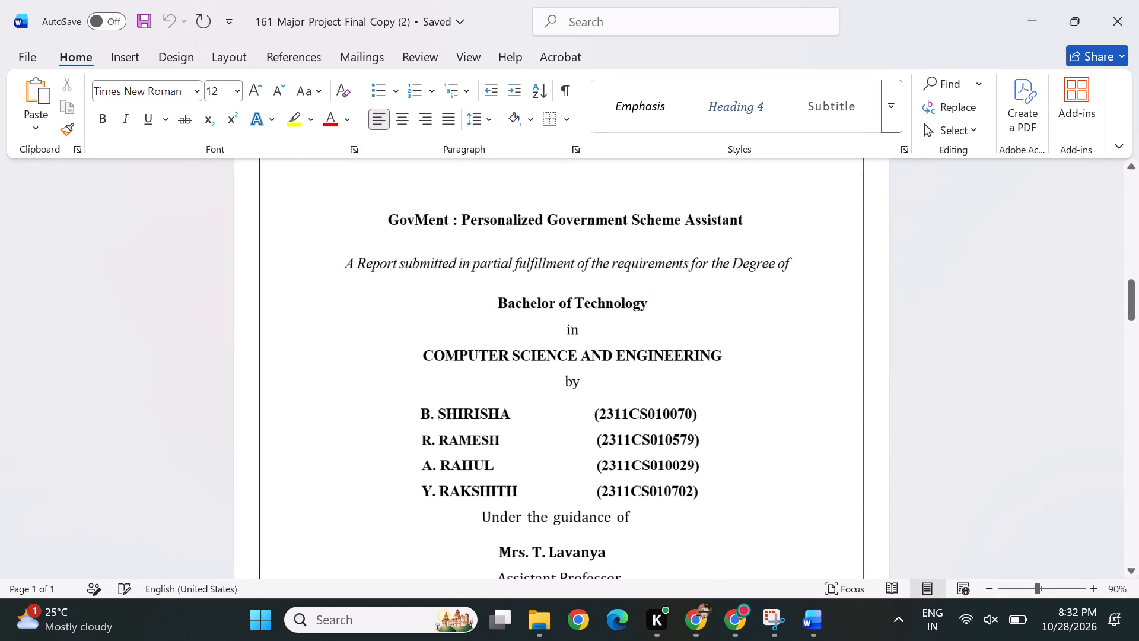
pyautogui.keyDown('ctrl'); pyautogui.scroll(-1, 634, 450); pyautogui.keyUp('ctrl')
pyautogui.scroll(-3, 738, 447)
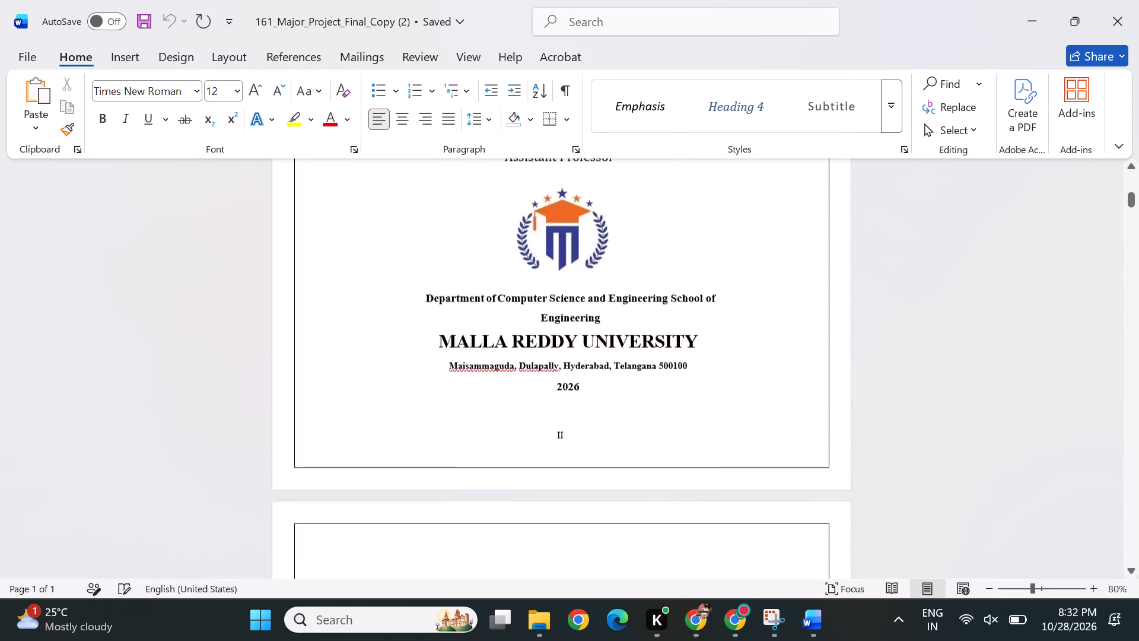
pyautogui.scroll(-5, 623, 523)
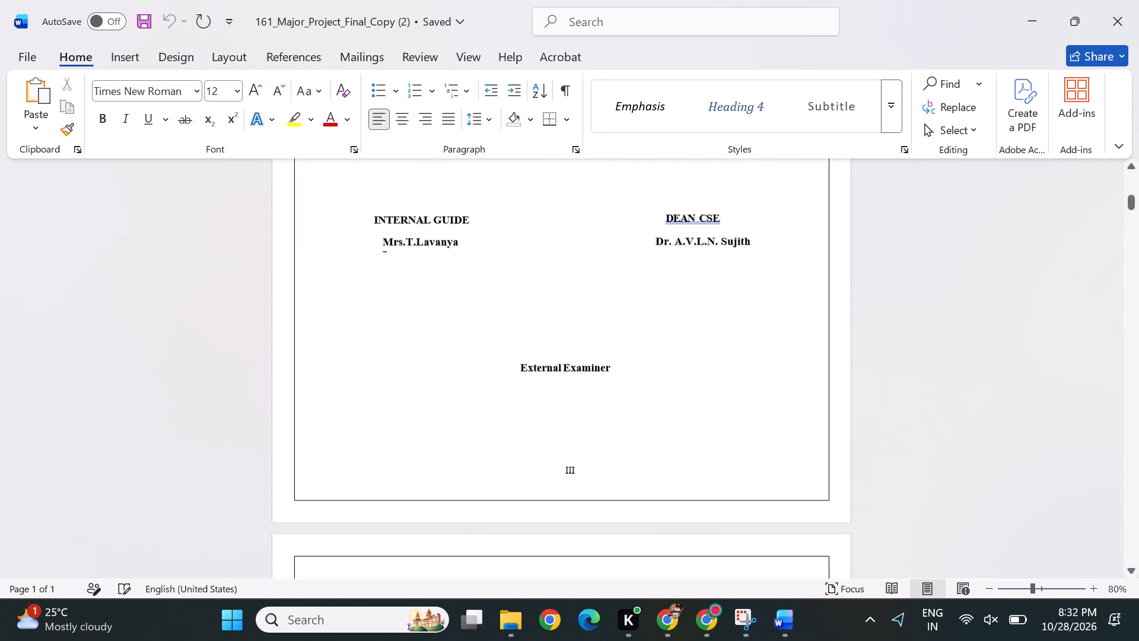
pyautogui.scroll(-4, 623, 523)
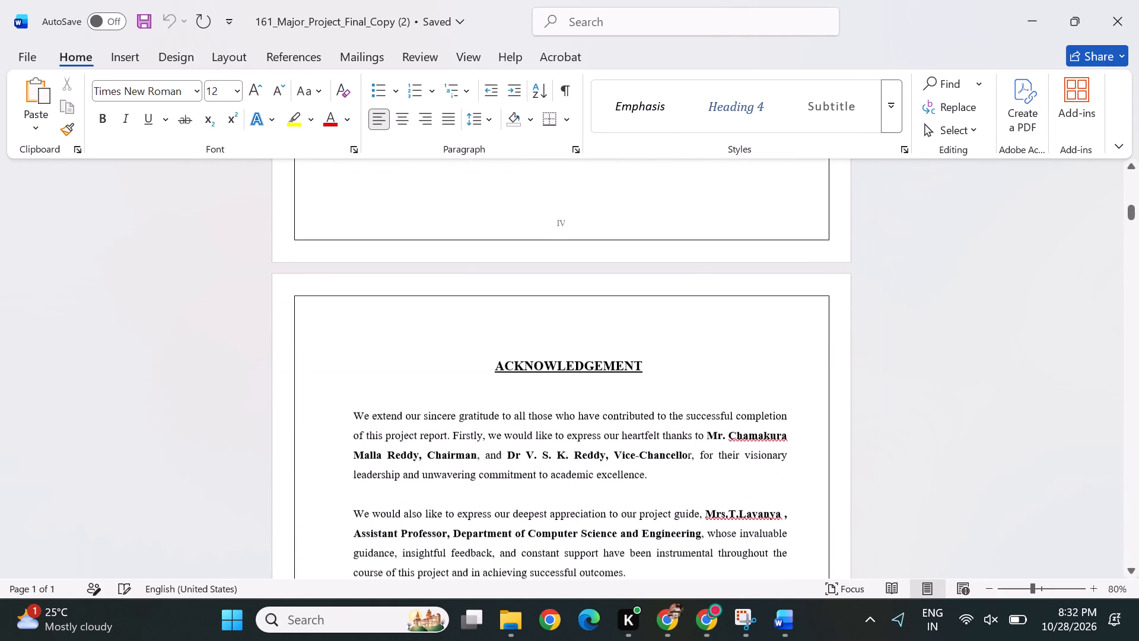
pyautogui.scroll(-3, 685, 425)
pyautogui.scroll(-1, 632, 455)
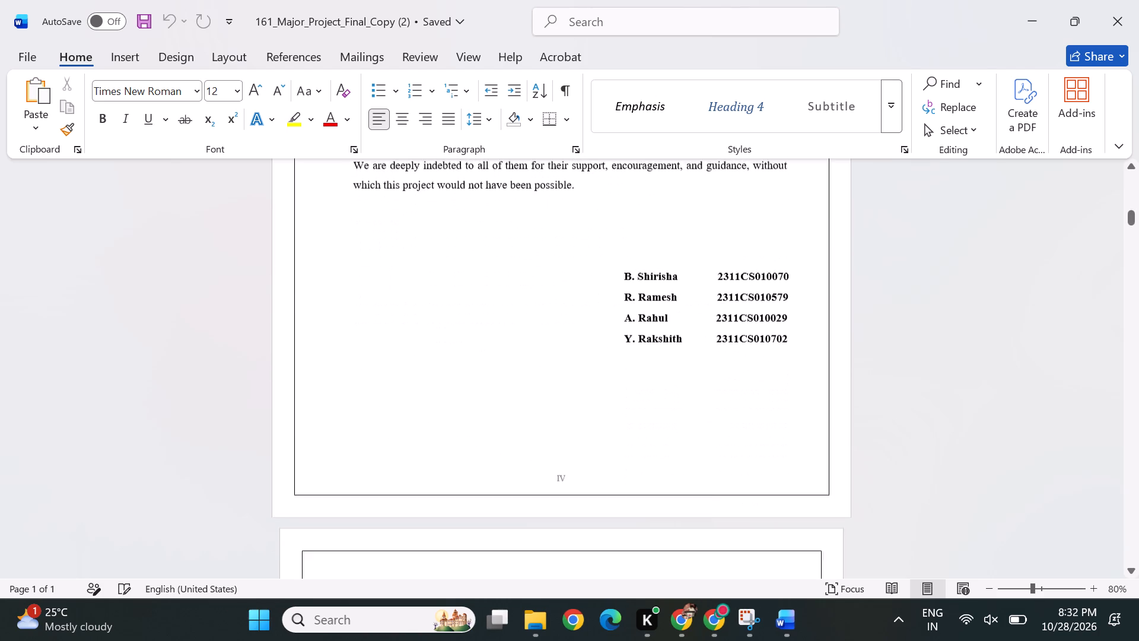
pyautogui.scroll(-3, 632, 455)
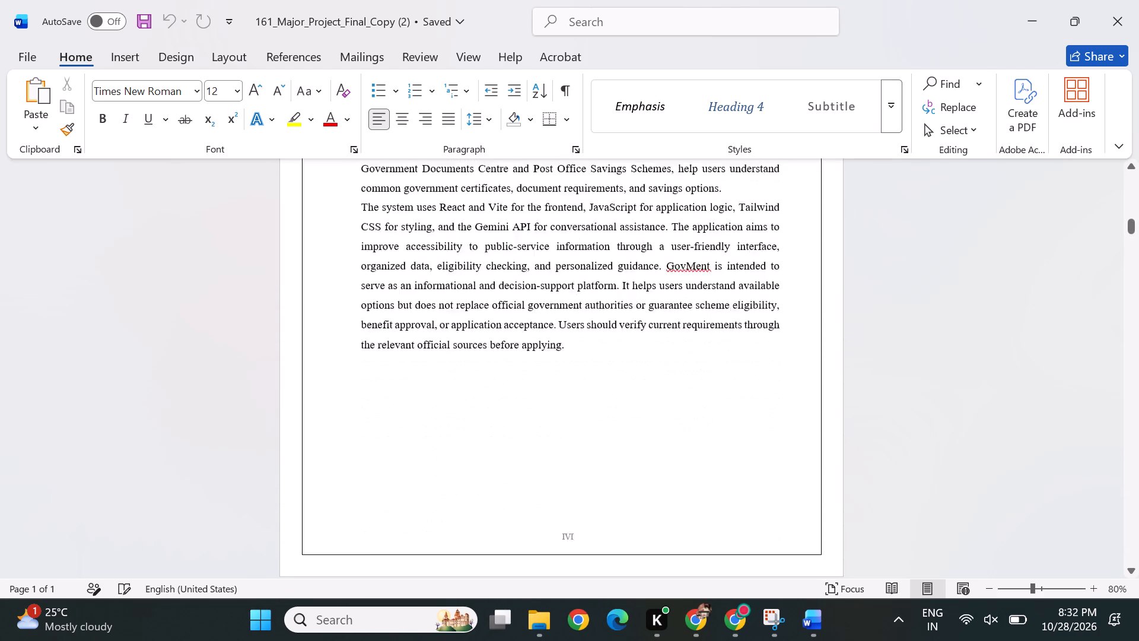
pyautogui.scroll(-1, 605, 476)
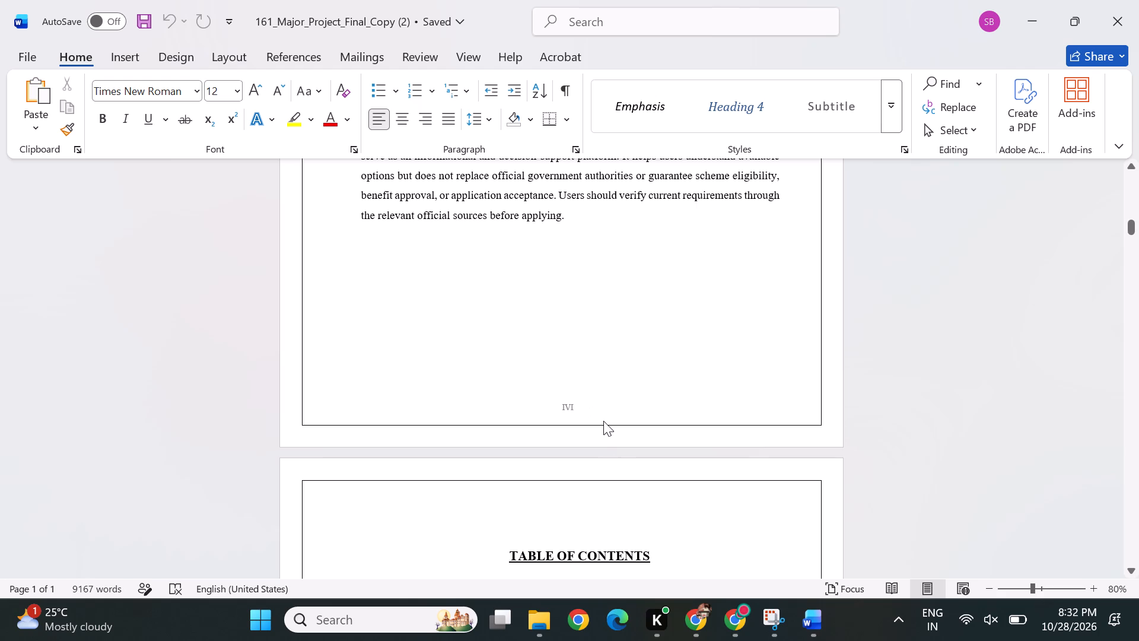
# Examine the Table of Contents entries from Chapter 1 through References, up to the start of the List of Figures.
pyautogui.scroll(-1, 610, 449)
pyautogui.scroll(-1, 661, 429)
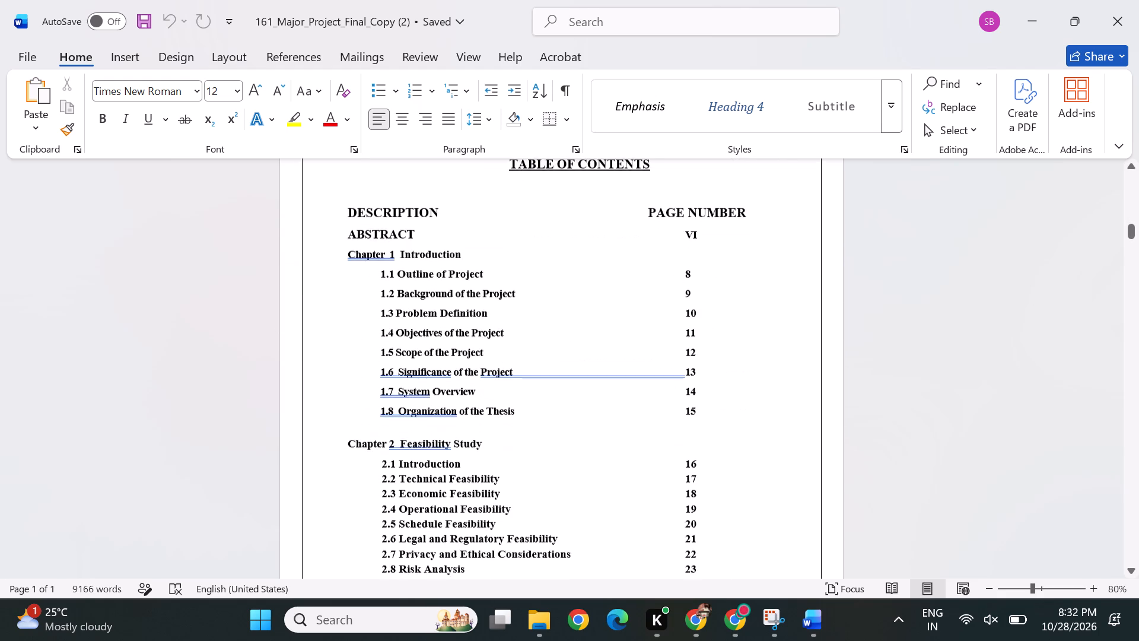
pyautogui.scroll(1, 642, 352)
pyautogui.scroll(-1, 583, 358)
pyautogui.scroll(-1, 514, 442)
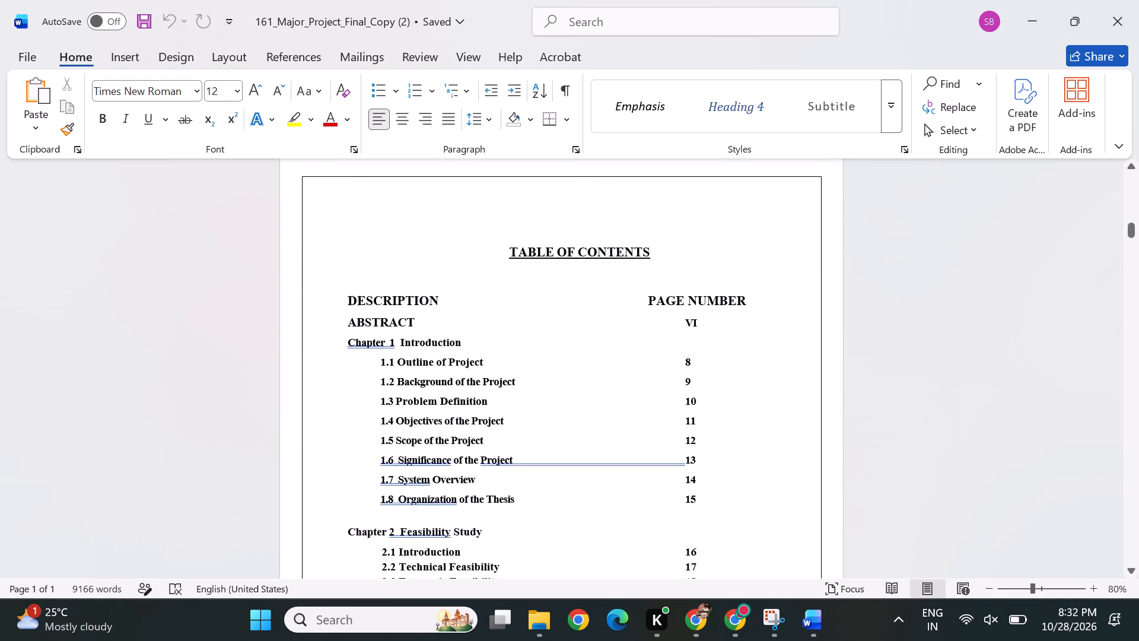
pyautogui.scroll(-1, 514, 442)
pyautogui.scroll(-1, 571, 379)
pyautogui.scroll(1, 572, 401)
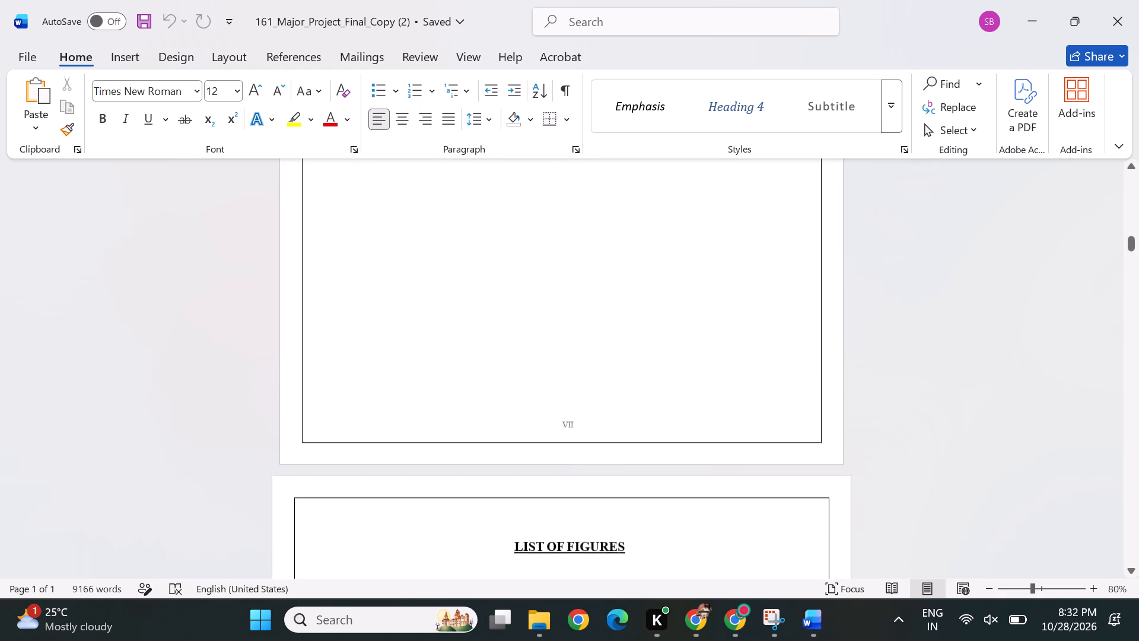
pyautogui.scroll(1, 572, 401)
pyautogui.scroll(1, 459, 313)
pyautogui.scroll(1, 358, 258)
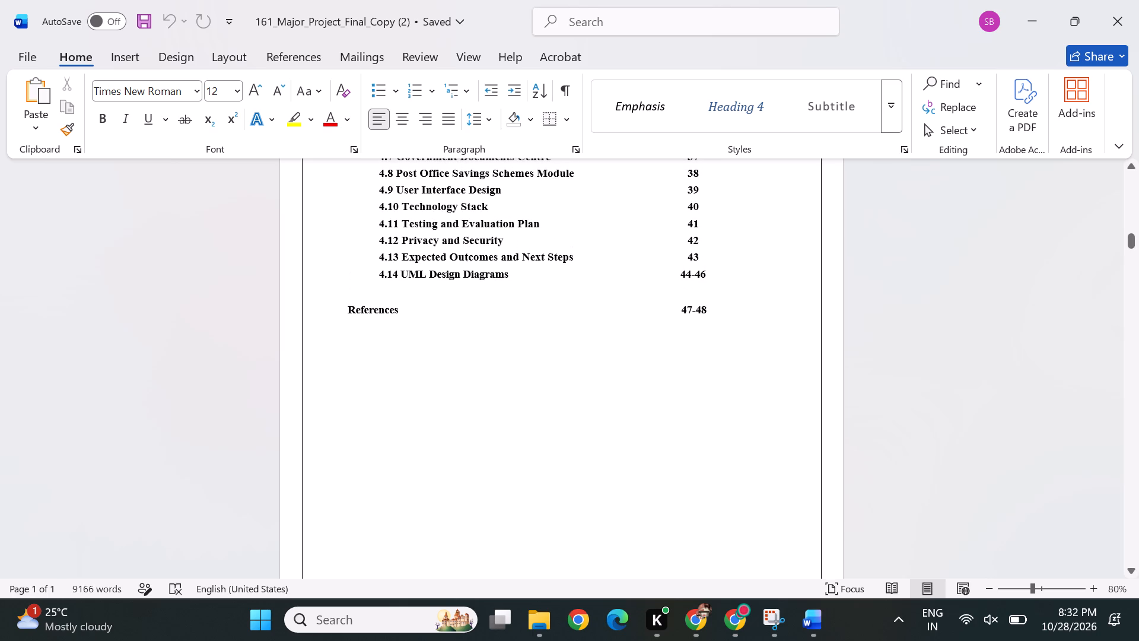
# Enter "Chapter 5" followed by a space on the blank line above the References entry in the Table of Contents.
pyautogui.click(351, 306)
pyautogui.scroll(1, 377, 298)
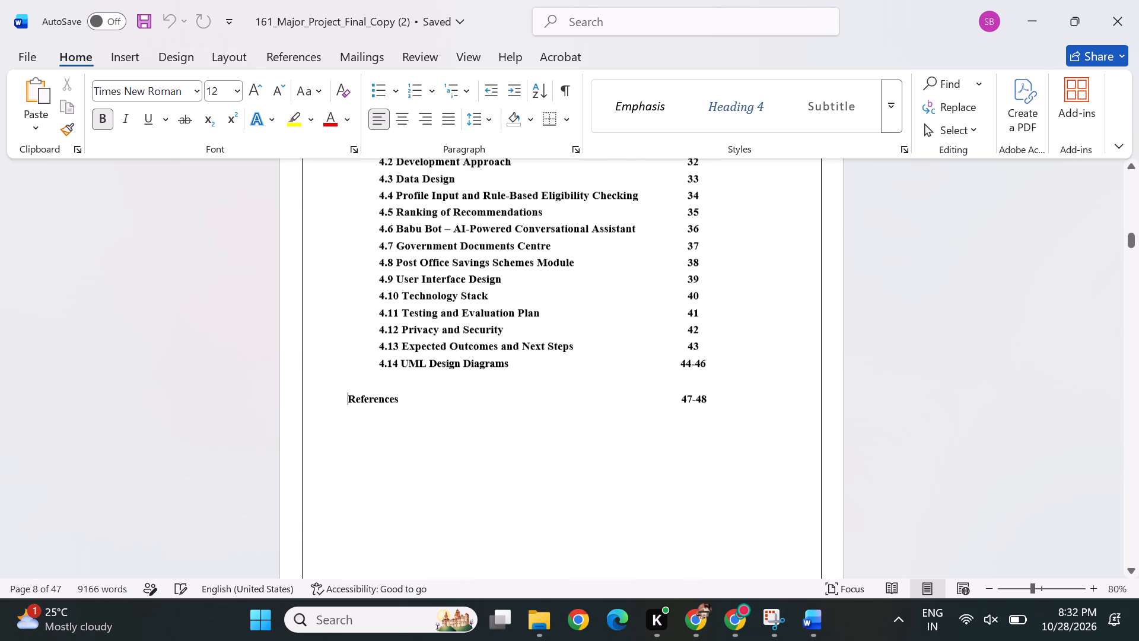
pyautogui.click(383, 380)
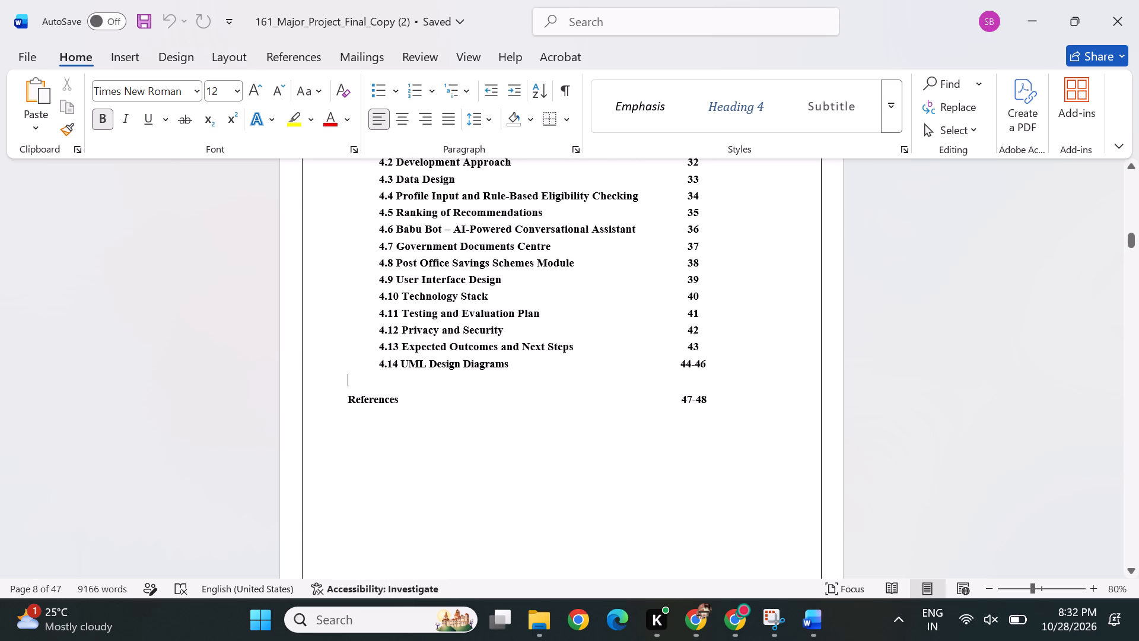
pyautogui.scroll(2, 383, 380)
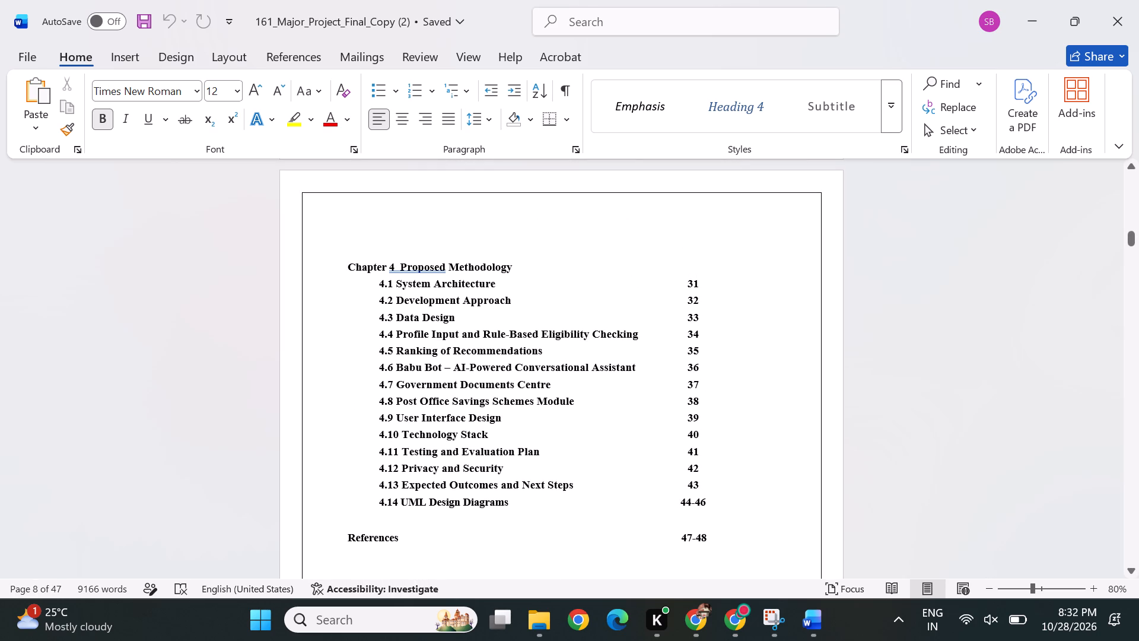
pyautogui.write('Chaptwe')
pyautogui.press('Left')
pyautogui.press('Left')
pyautogui.press('Delete')
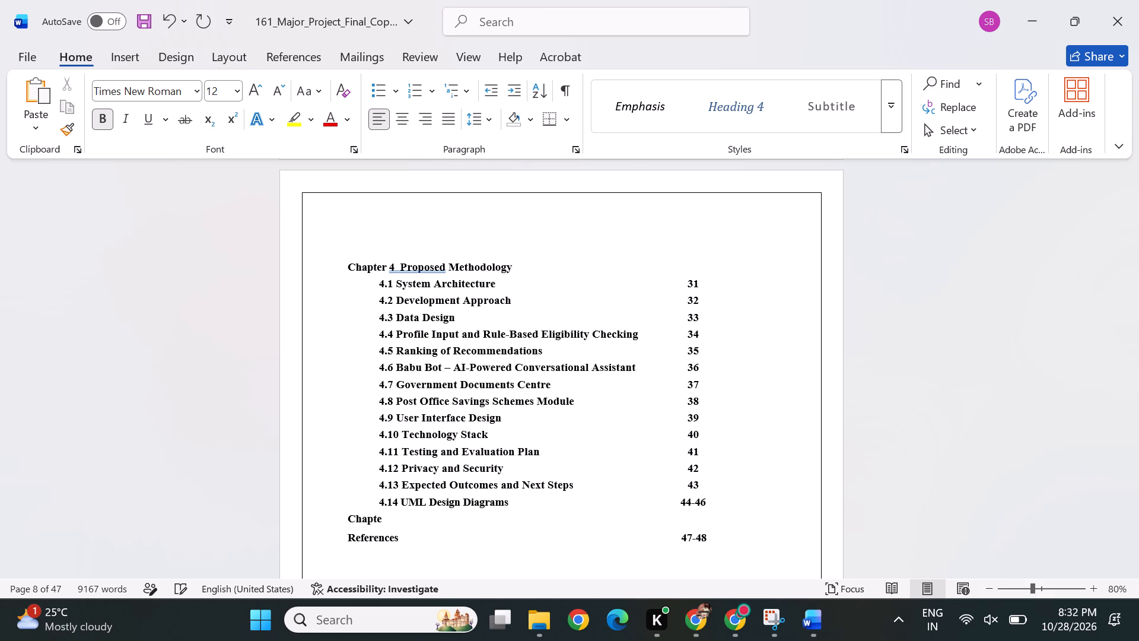
pyautogui.press('Right')
pyautogui.write('r')
pyautogui.press('space')
pyautogui.write('5')
pyautogui.press('space')
# Compare the other chapter entries, and join References onto the Chapter 5 line with an extra space so it reads "Chapter 5 References".
pyautogui.scroll(2, 523, 350)
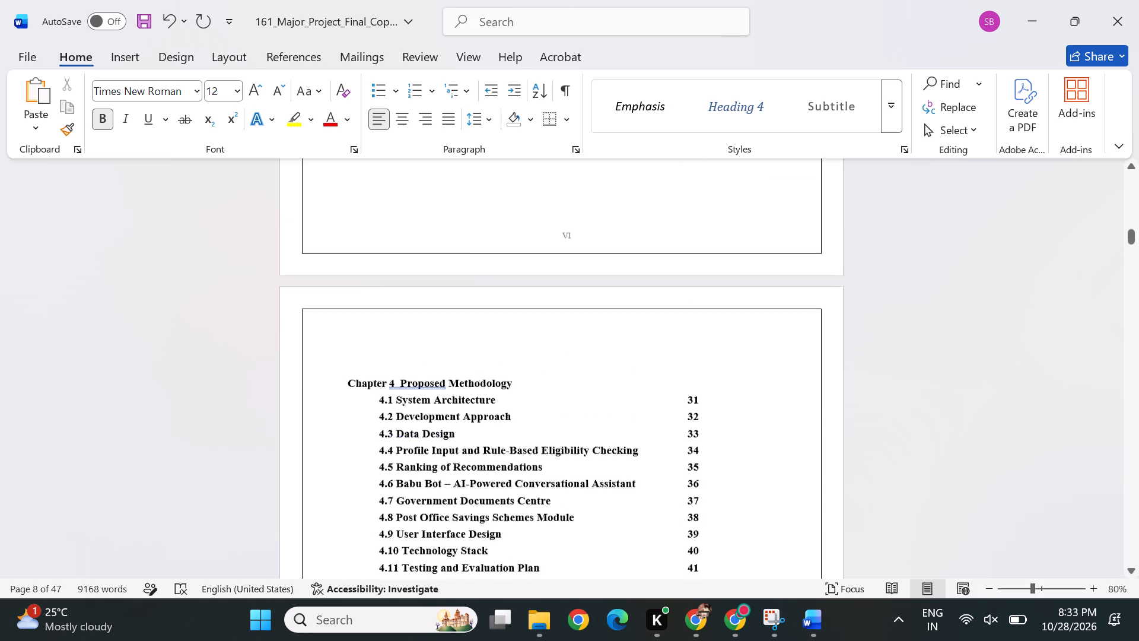
pyautogui.scroll(4, 523, 350)
pyautogui.scroll(-2, 523, 350)
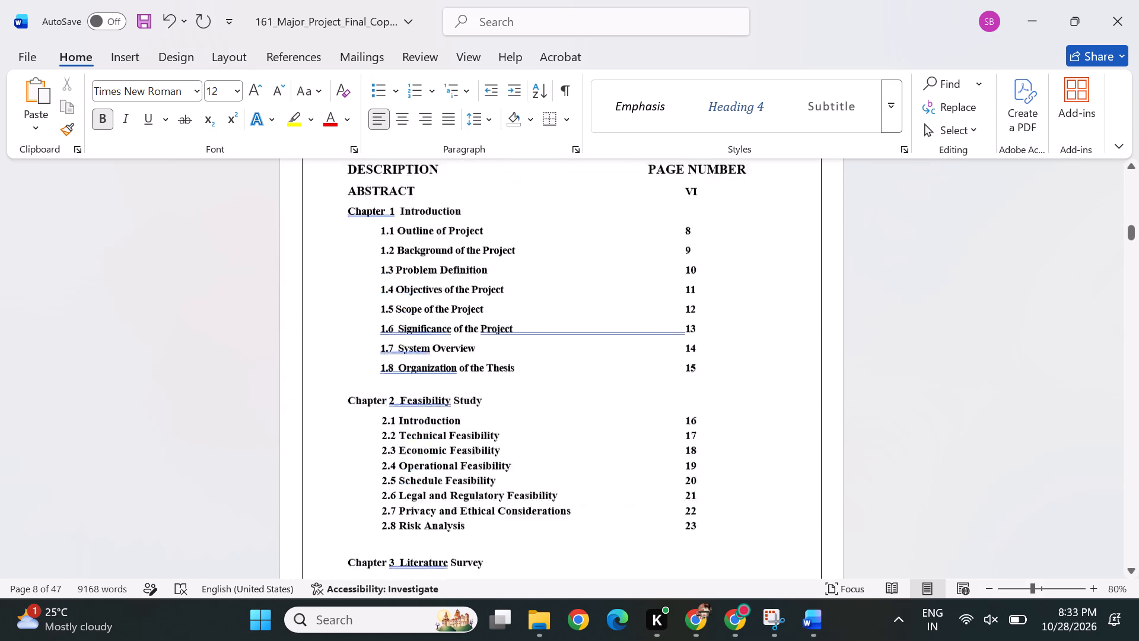
pyautogui.scroll(-1, 523, 350)
pyautogui.scroll(-1, 556, 407)
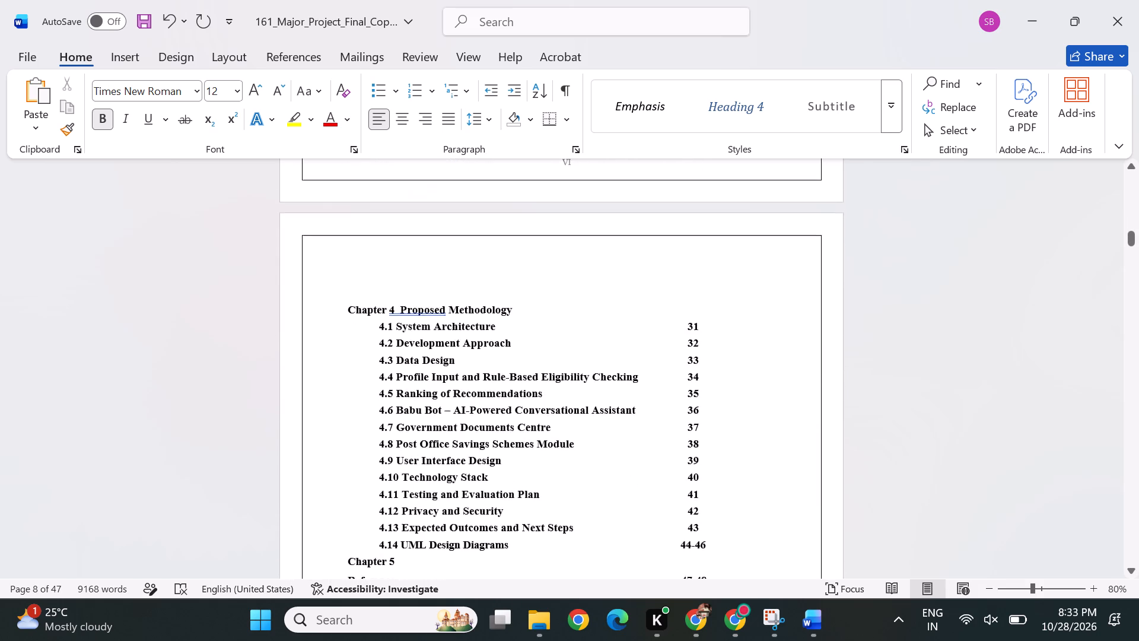
pyautogui.scroll(-1, 556, 407)
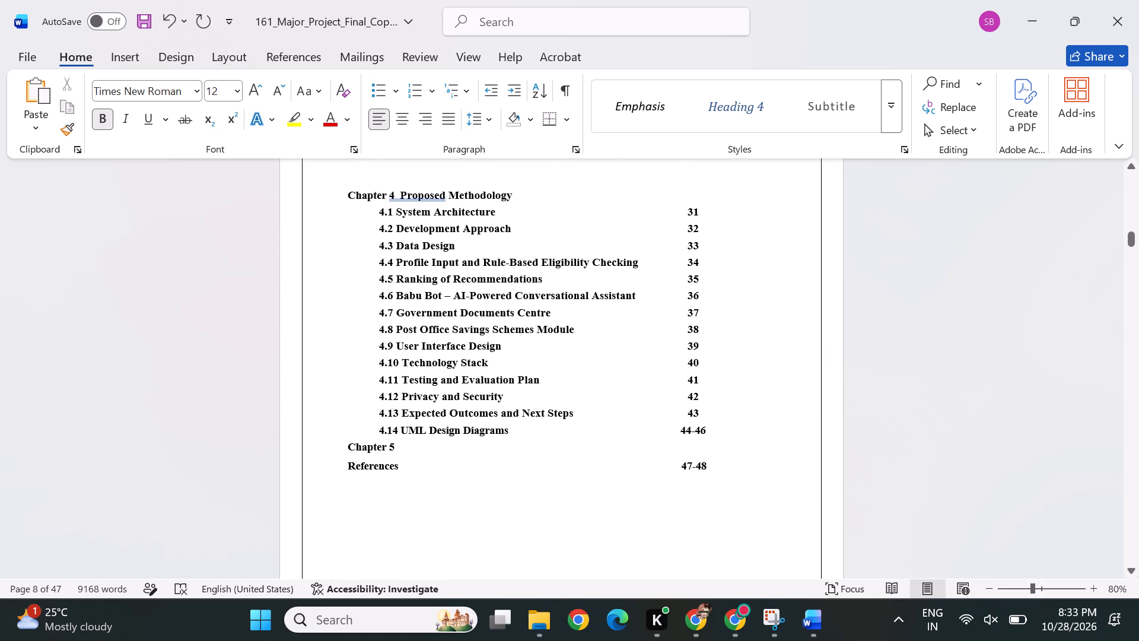
pyautogui.press('Delete')
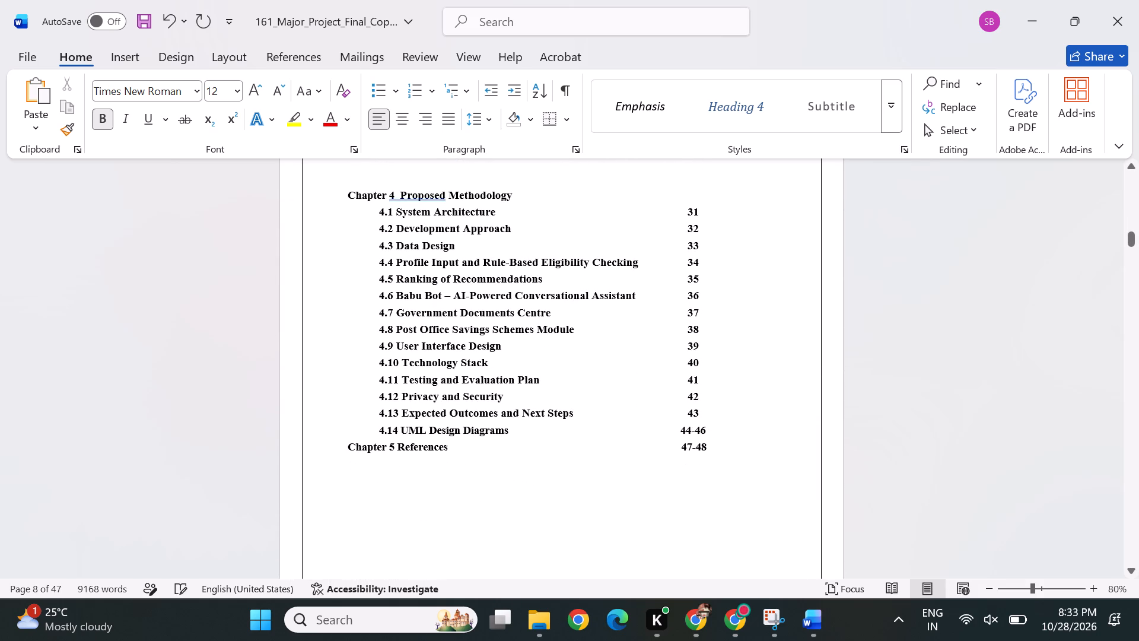
pyautogui.press('space')
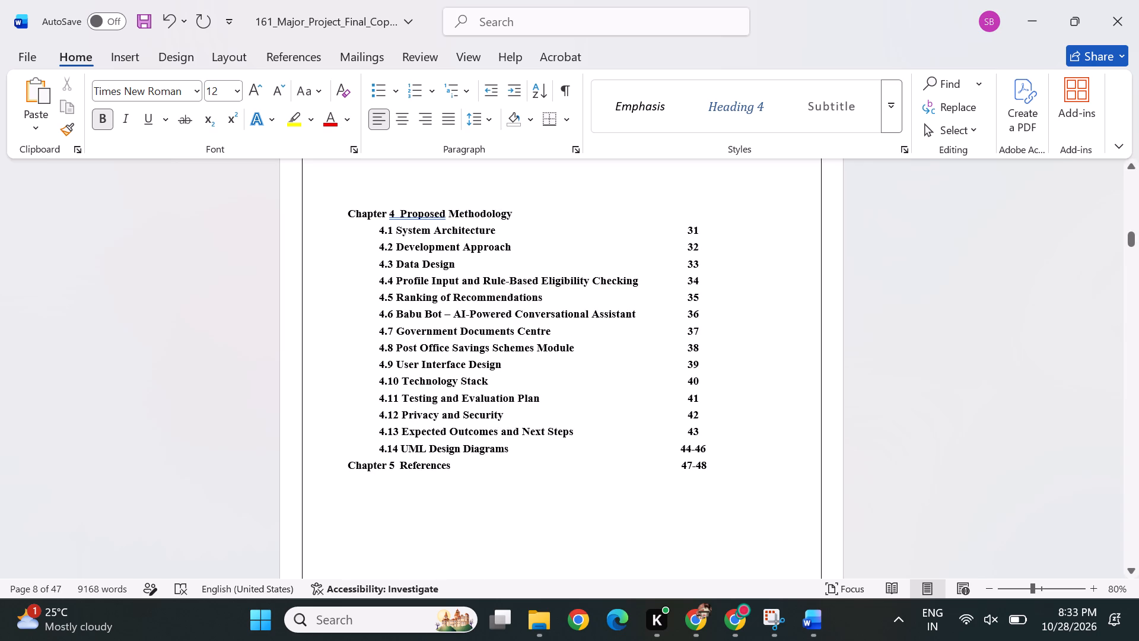
# Examine the end of the report, checking the reference list pages and the Chapter-5 References heading with their page numbers.
pyautogui.scroll(-9, 723, 479)
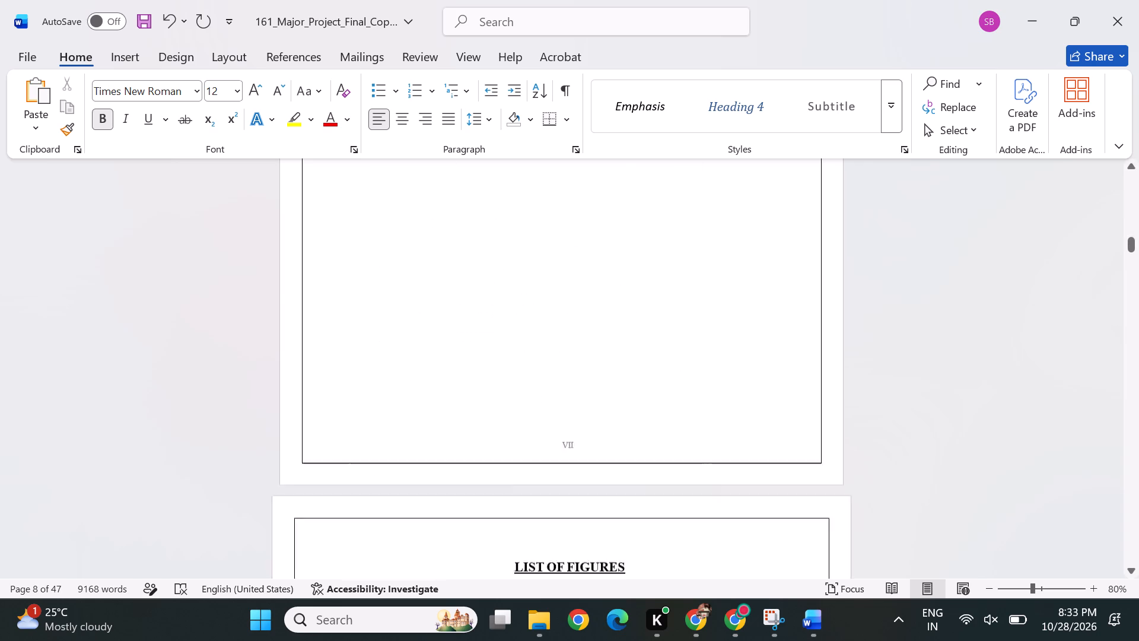
pyautogui.scroll(-13, 723, 479)
pyautogui.scroll(-20, 1121, 345)
pyautogui.scroll(-20, 1121, 345)
pyautogui.scroll(-20, 1121, 345)
pyautogui.scroll(-20, 1128, 385)
pyautogui.scroll(-20, 1128, 385)
pyautogui.scroll(-20, 1128, 385)
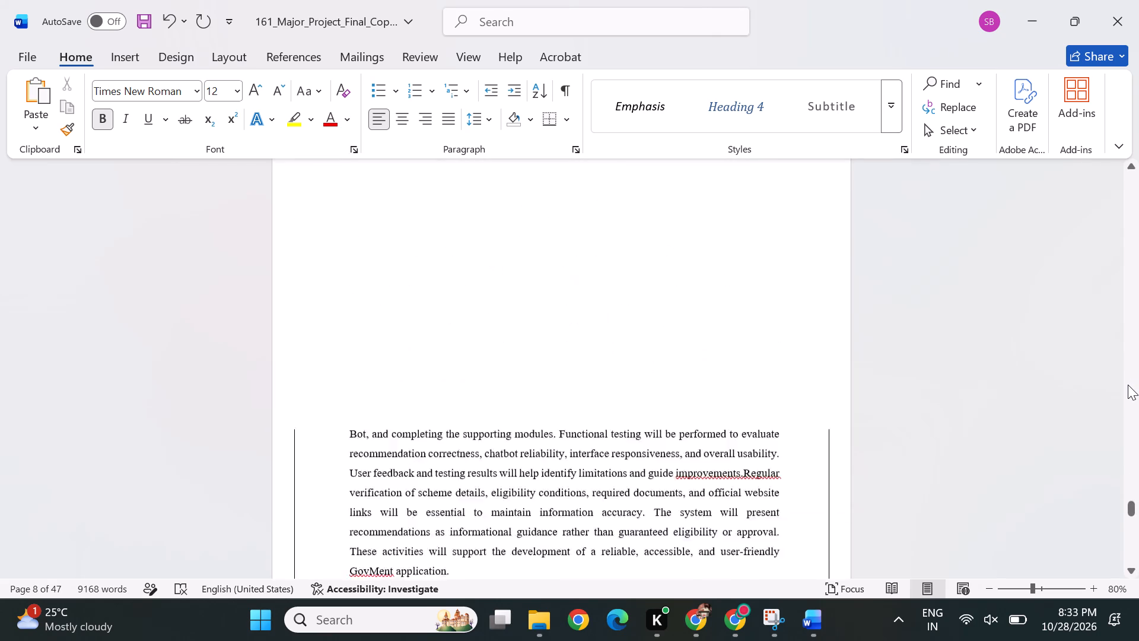
pyautogui.scroll(-20, 1128, 385)
pyautogui.scroll(-20, 1128, 385)
pyautogui.scroll(-12, 1128, 385)
pyautogui.scroll(2, 832, 304)
pyautogui.scroll(1, 725, 326)
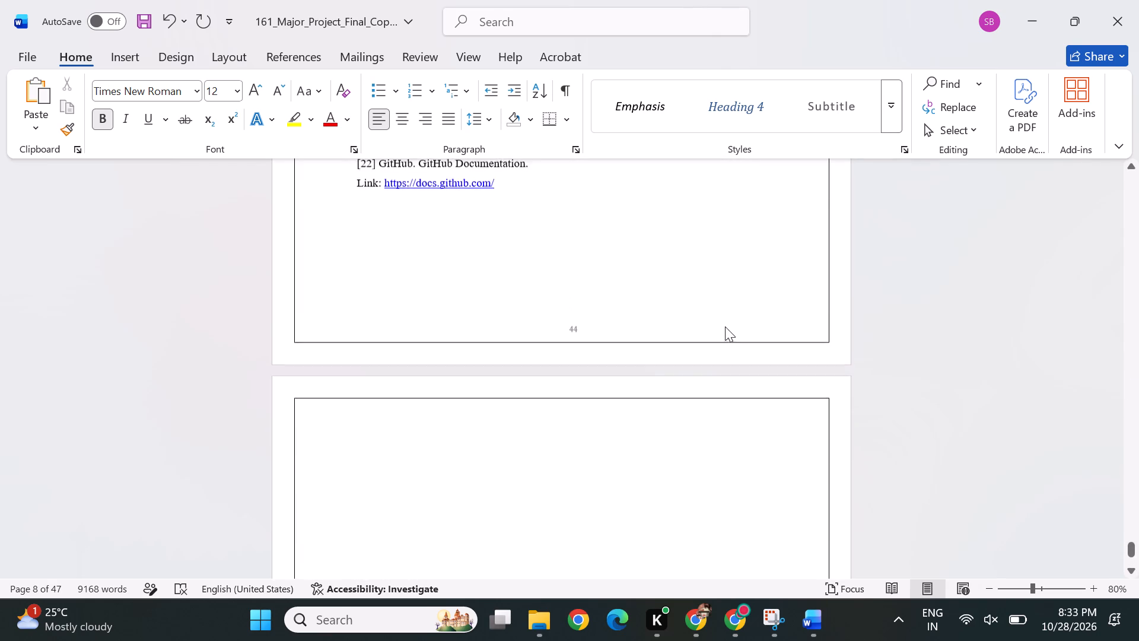
pyautogui.scroll(1, 725, 326)
pyautogui.scroll(2, 597, 334)
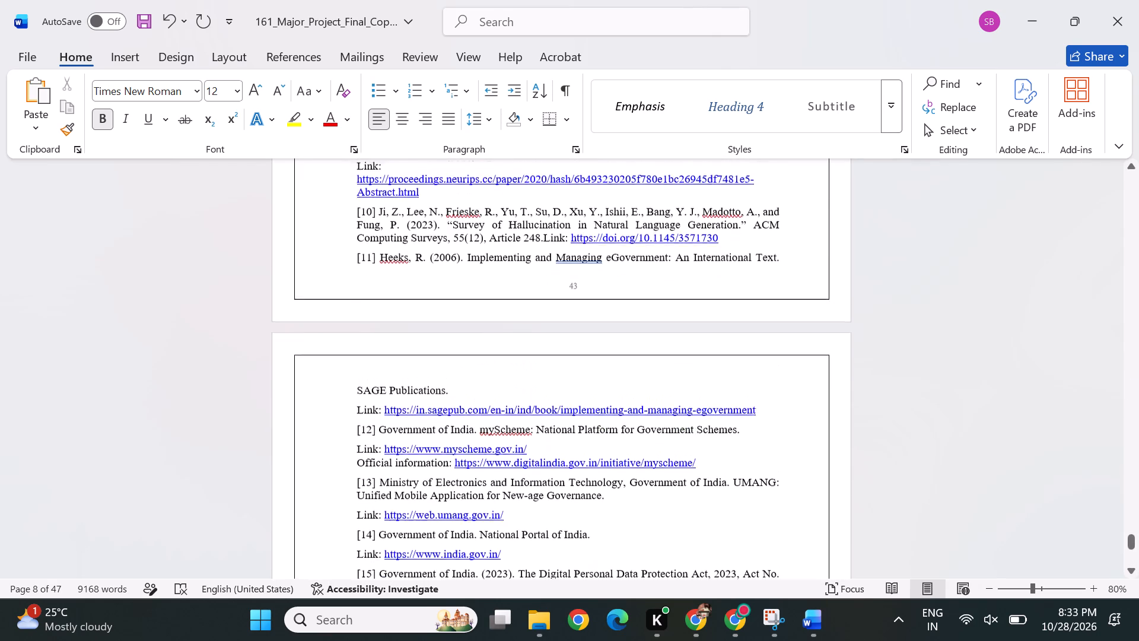
pyautogui.scroll(3, 597, 334)
pyautogui.scroll(-1, 440, 406)
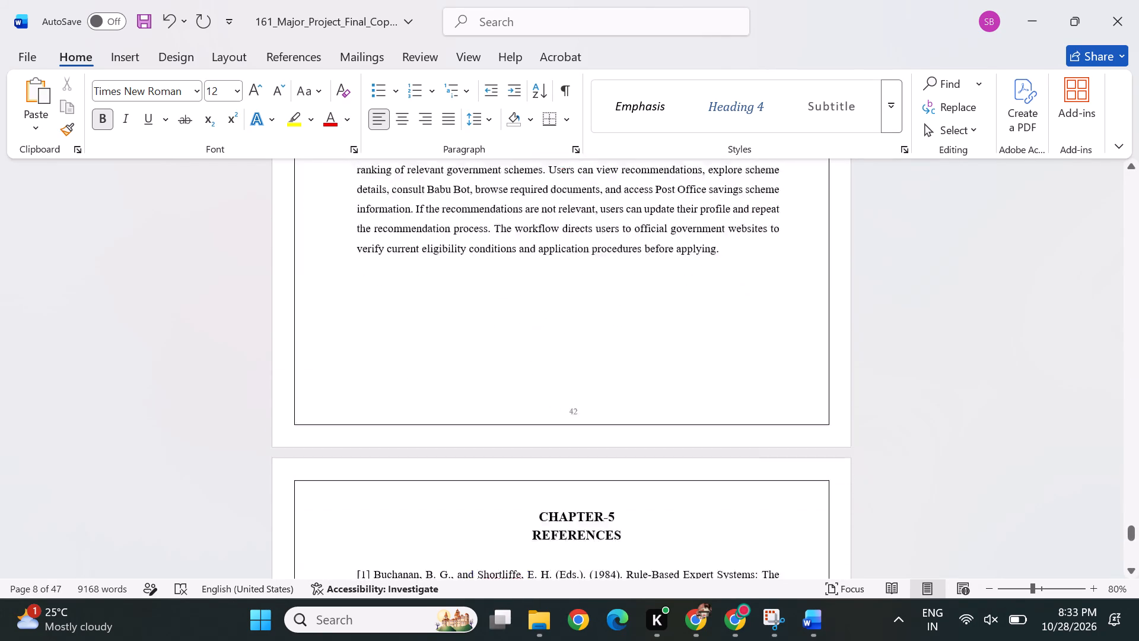
pyautogui.scroll(-1, 542, 458)
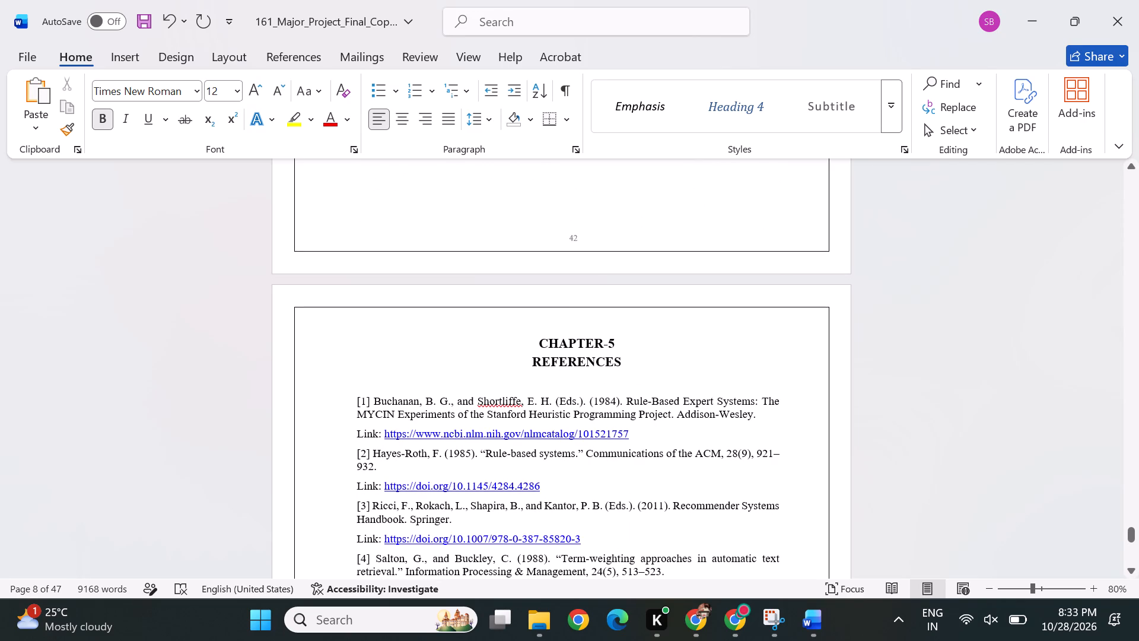
# Examine section 4.14 UML Design Diagrams, checking the use case, class and activity diagram pages and their page numbers.
pyautogui.scroll(2, 686, 380)
pyautogui.scroll(1, 575, 373)
pyautogui.scroll(1, 505, 423)
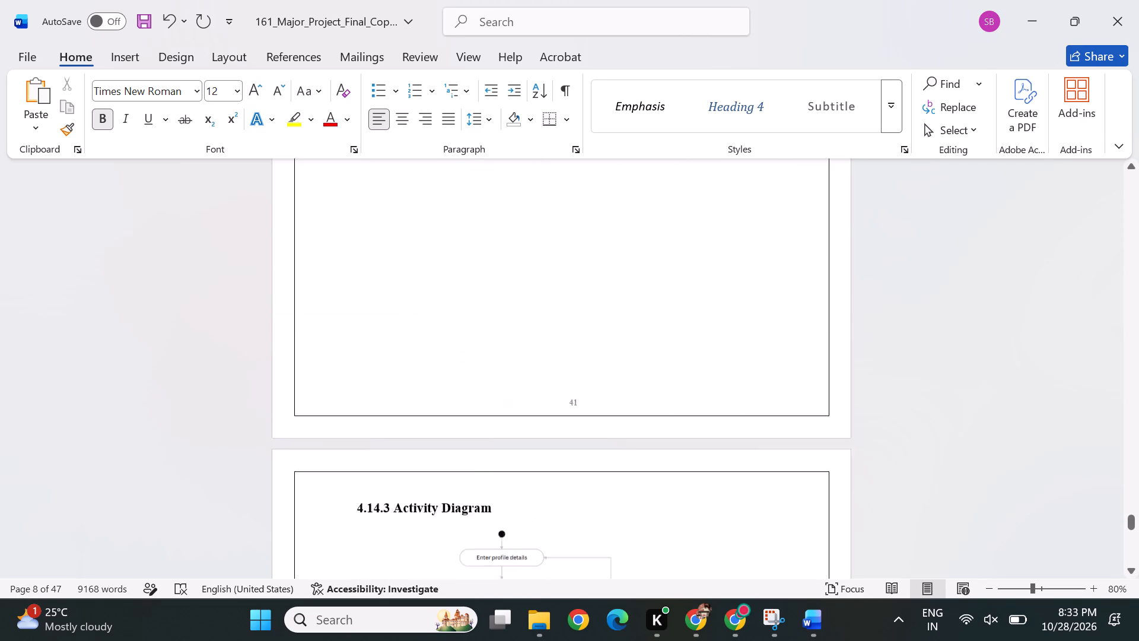
pyautogui.scroll(1, 505, 423)
pyautogui.scroll(1, 553, 401)
pyautogui.scroll(1, 437, 286)
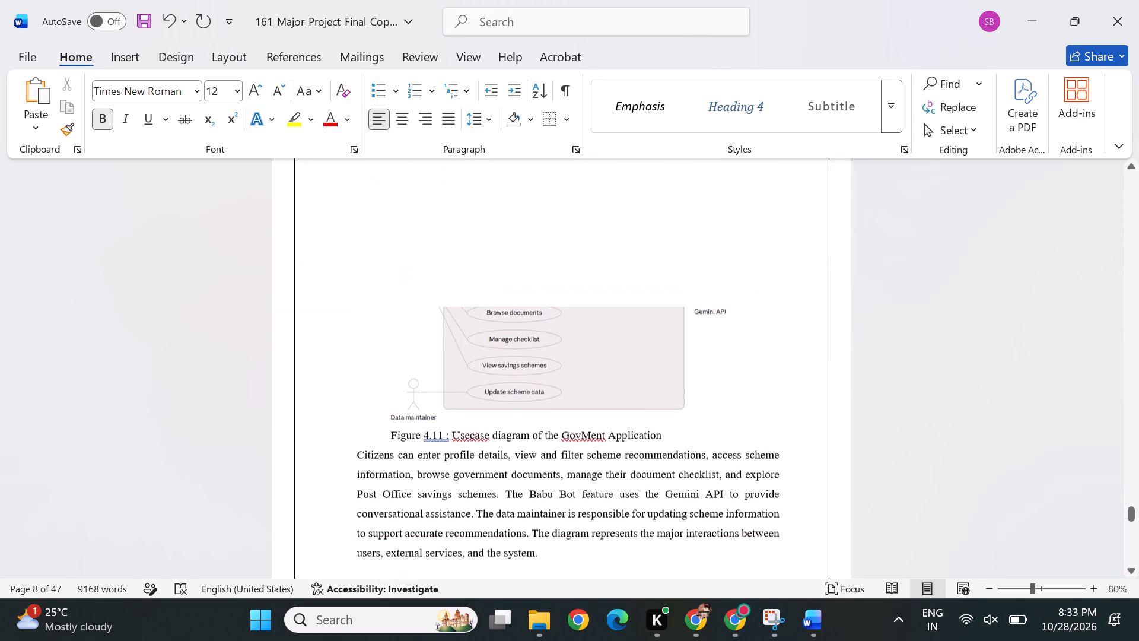
pyautogui.scroll(2, 532, 358)
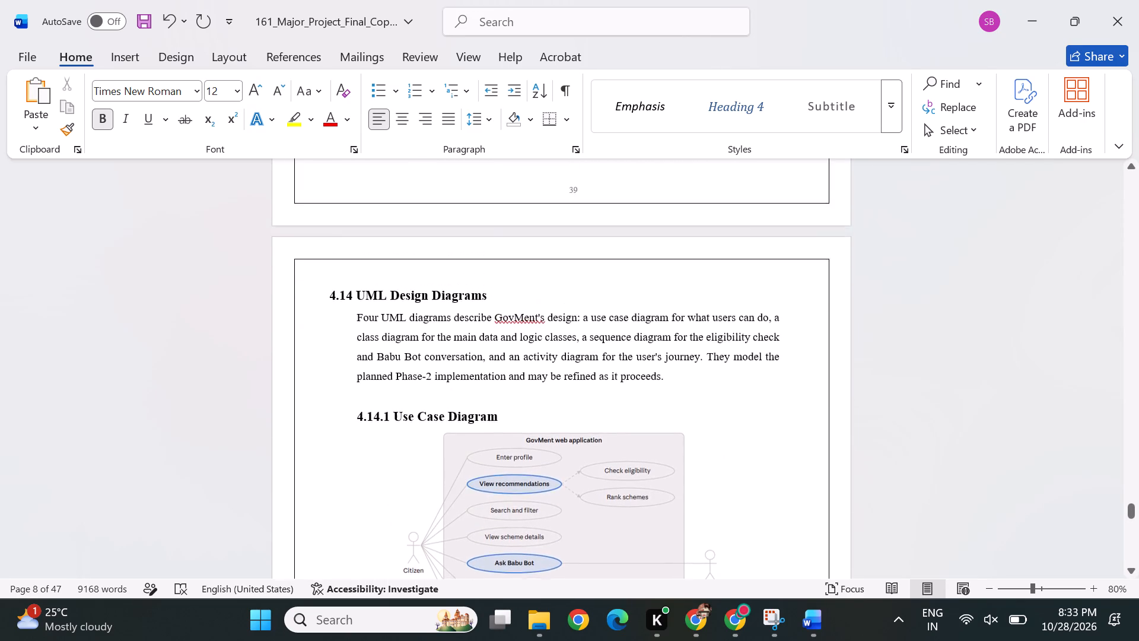
pyautogui.scroll(-2, 448, 376)
pyautogui.scroll(-1, 492, 467)
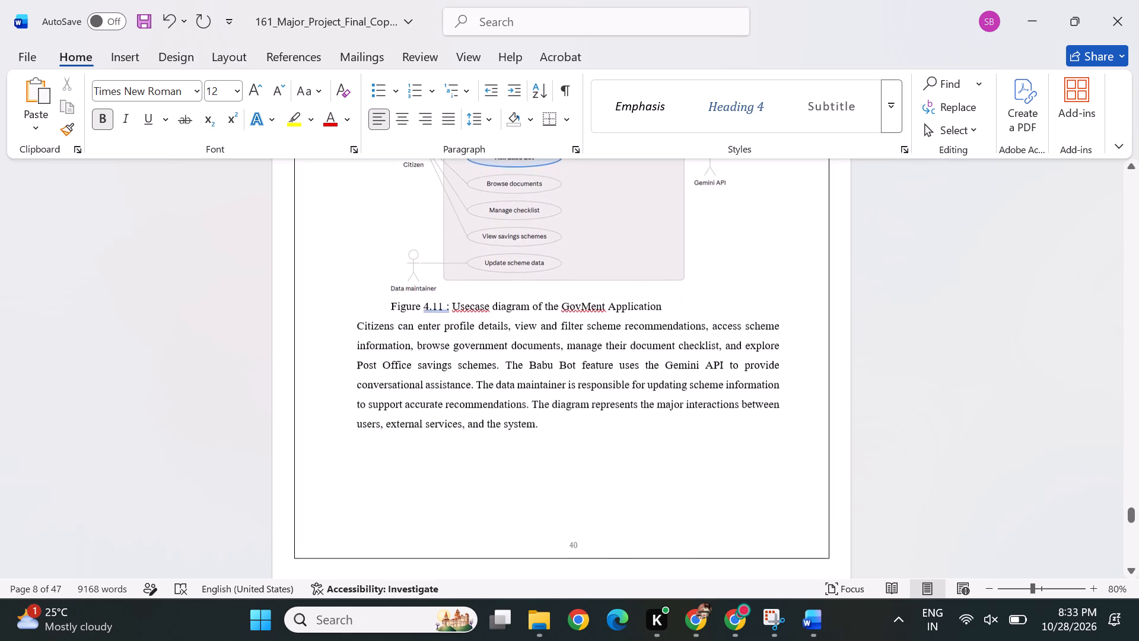
pyautogui.scroll(-1, 535, 420)
pyautogui.scroll(-1, 498, 455)
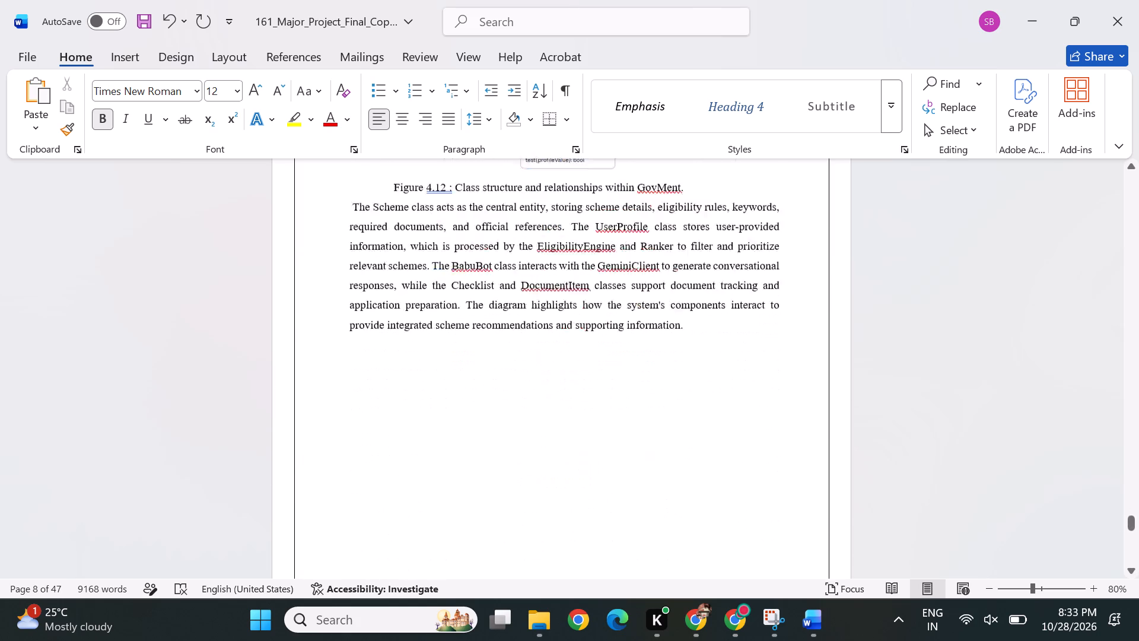
pyautogui.scroll(-1, 498, 455)
pyautogui.scroll(3, 516, 463)
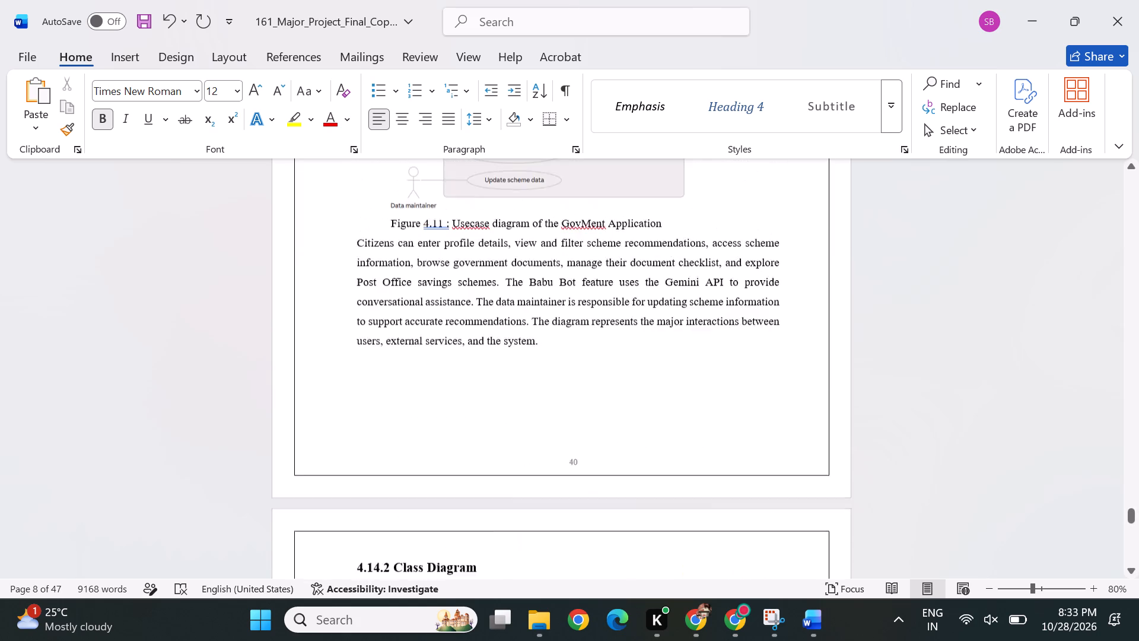
# Examine the Chapter 4 pages backwards from section 4.12 Privacy and Security to 4.3 Data Design, checking headings and page numbers.
pyautogui.scroll(4, 516, 463)
pyautogui.scroll(1, 437, 451)
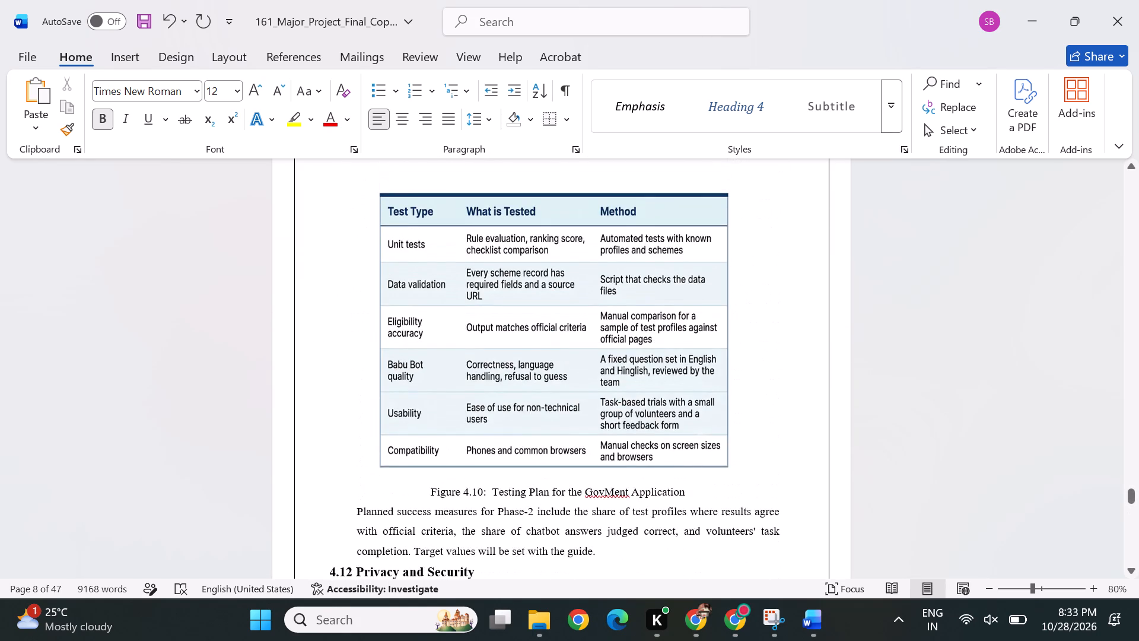
pyautogui.scroll(-1, 518, 453)
pyautogui.scroll(-1, 464, 423)
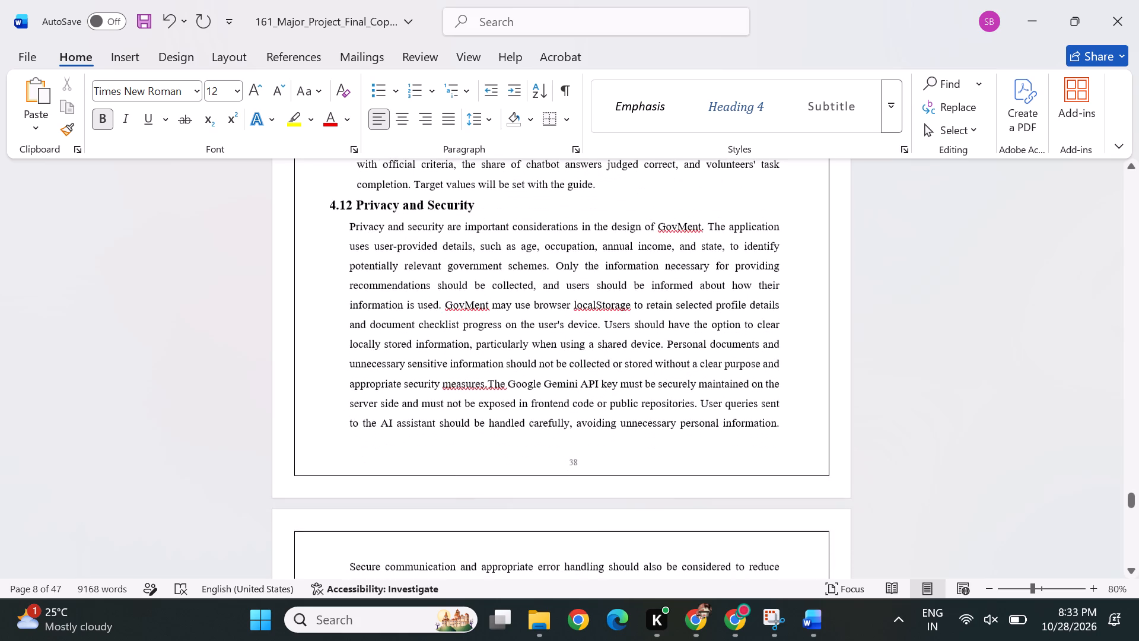
pyautogui.scroll(1, 635, 365)
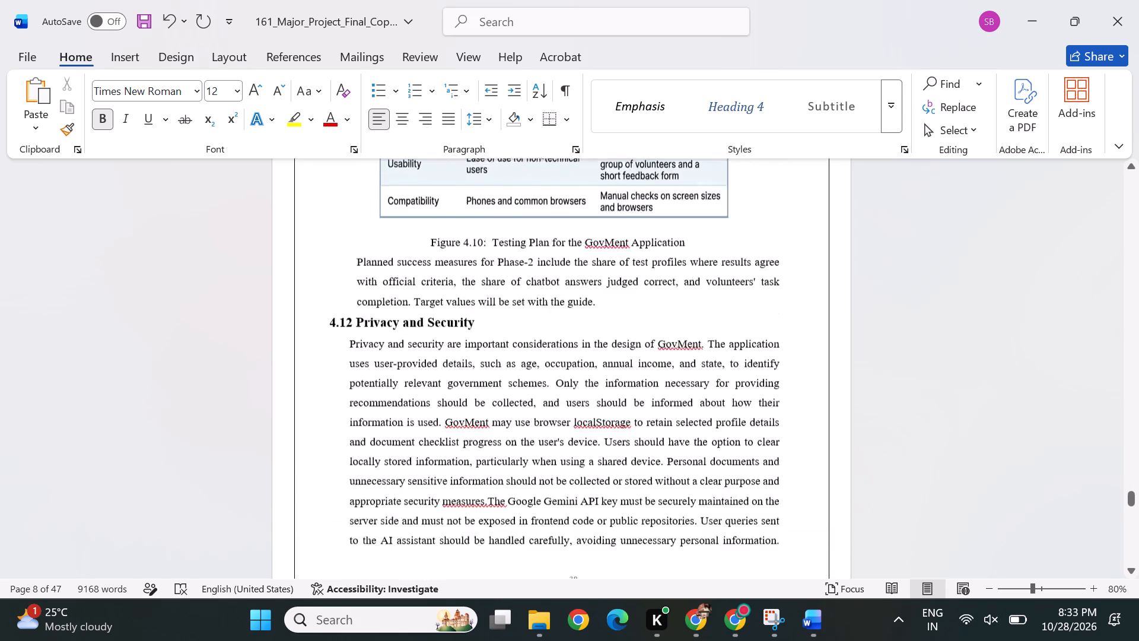
pyautogui.scroll(7, 635, 365)
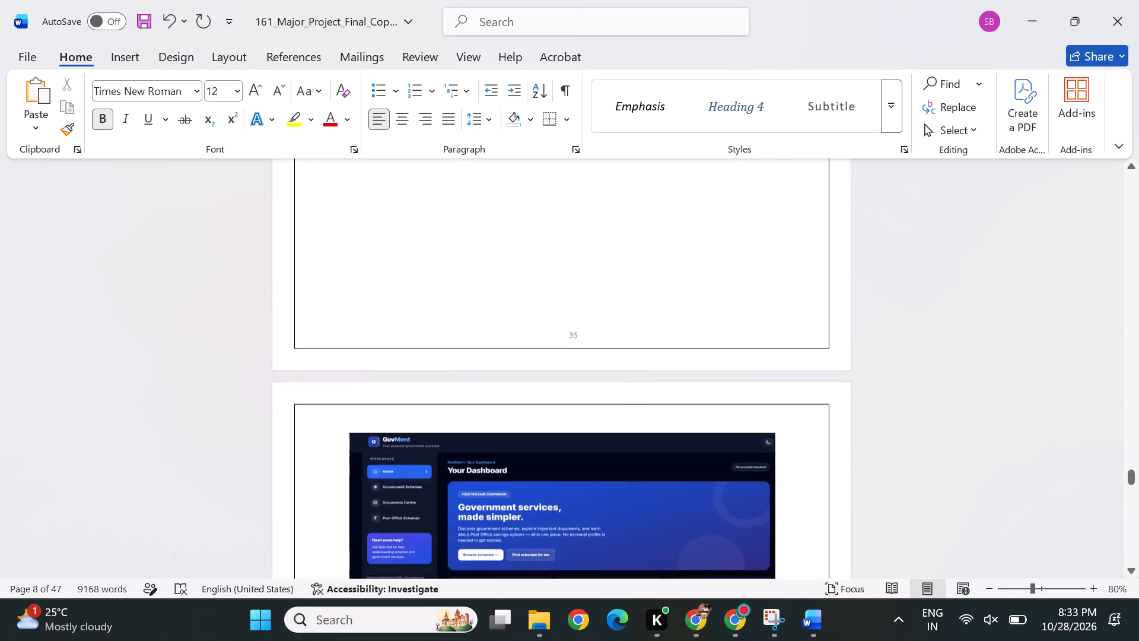
pyautogui.scroll(3, 635, 365)
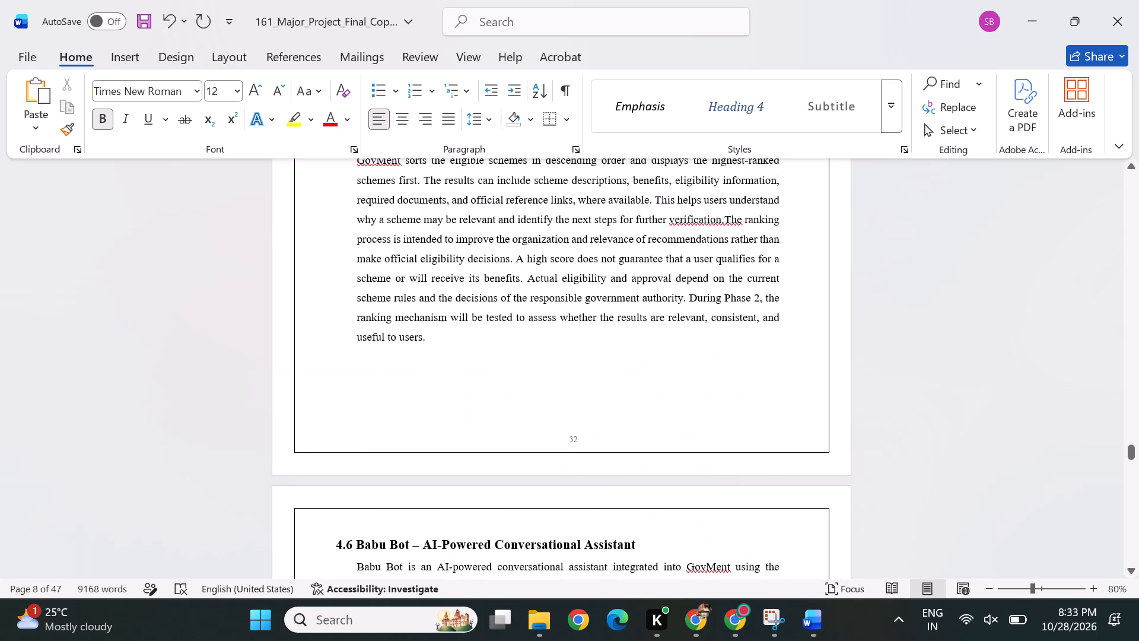
pyautogui.scroll(3, 635, 365)
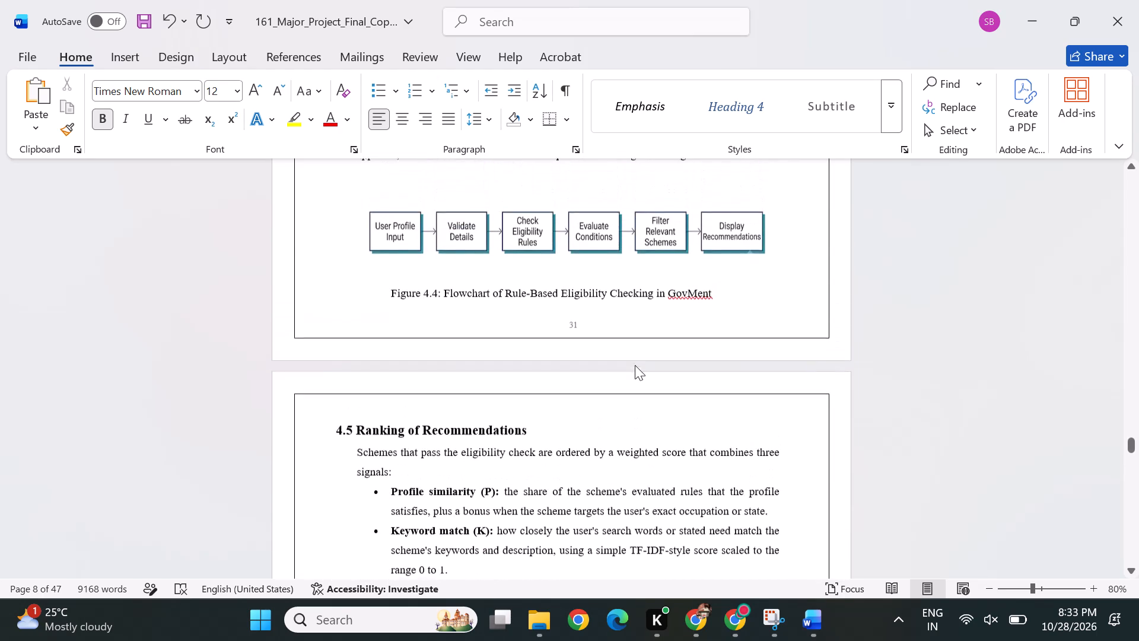
pyautogui.scroll(1, 635, 365)
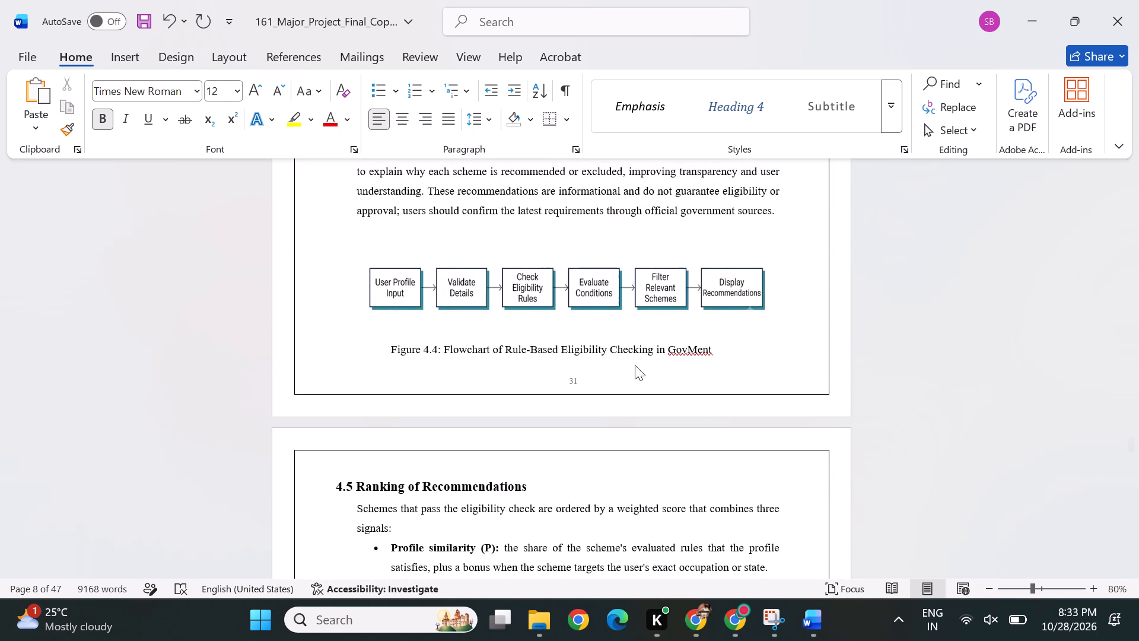
pyautogui.scroll(4, 635, 365)
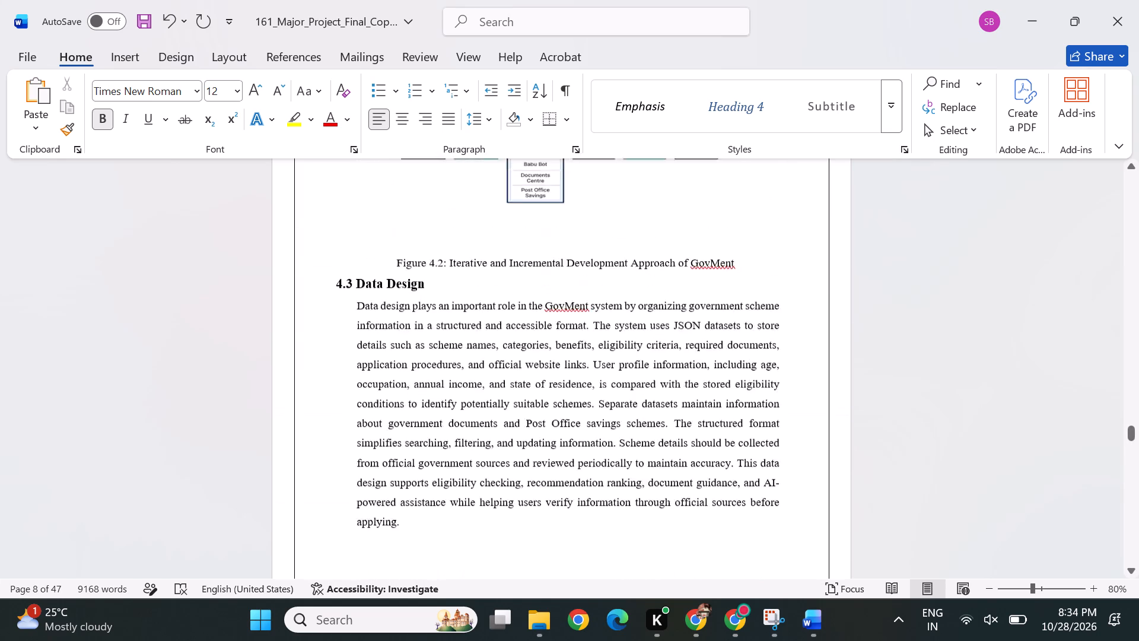
# Examine the Chapter 3 and Chapter 2 pages, including 3.7 Research Gap, 2.3 Economic Feasibility and 2.8 Risk Analysis, with their page numbers.
pyautogui.scroll(3, 635, 365)
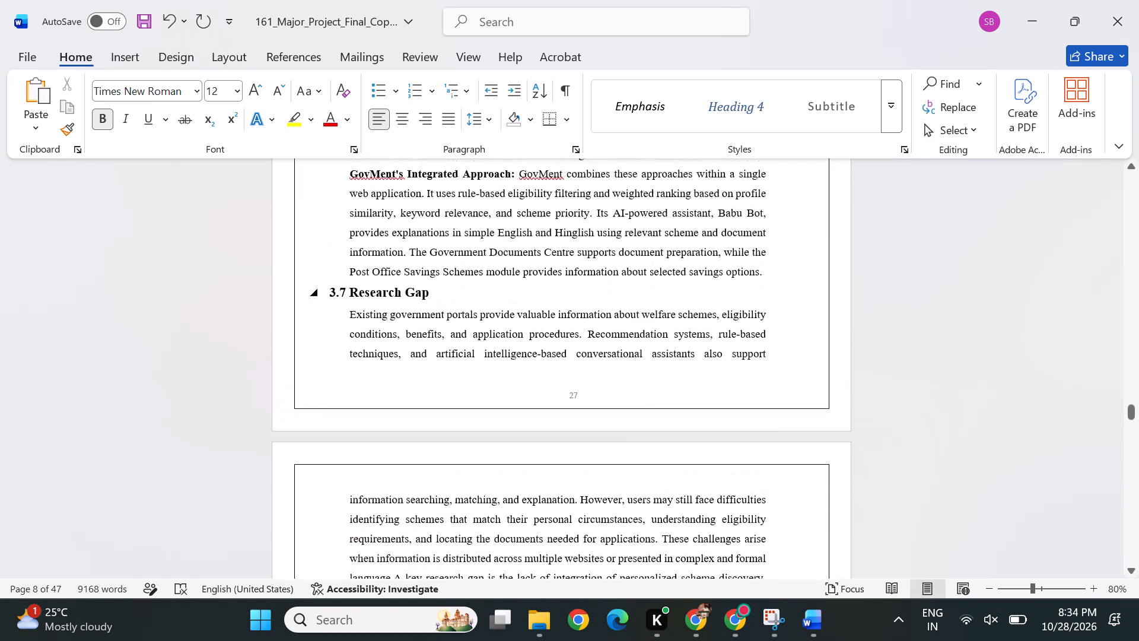
pyautogui.scroll(1, 635, 365)
pyautogui.scroll(1, 584, 349)
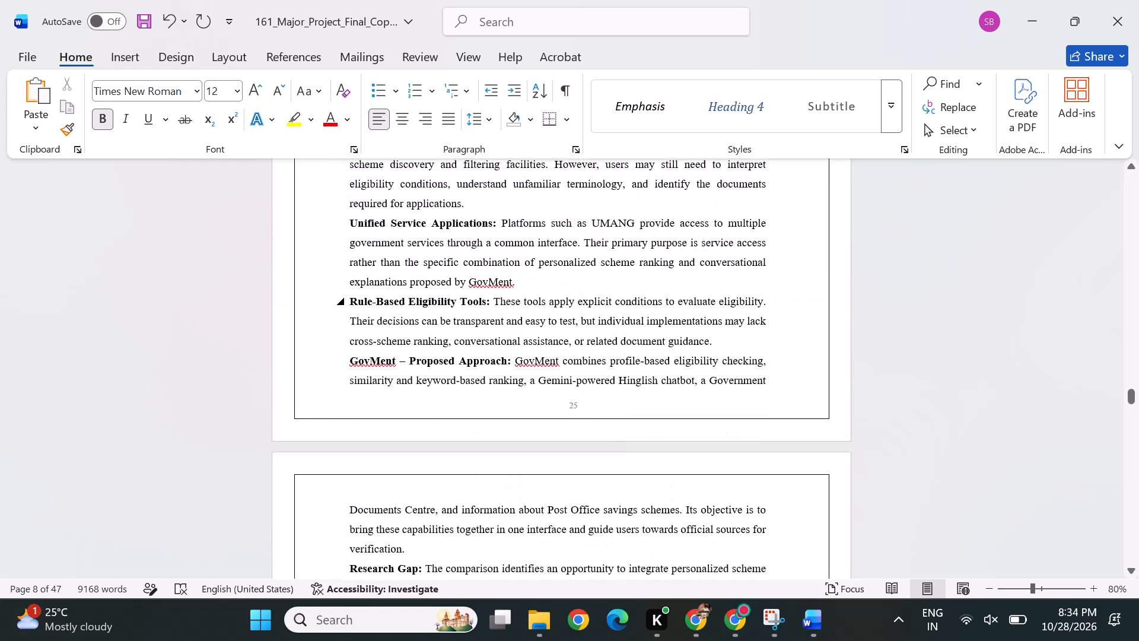
pyautogui.scroll(20, 587, 356)
pyautogui.scroll(20, 587, 356)
pyautogui.scroll(20, 587, 356)
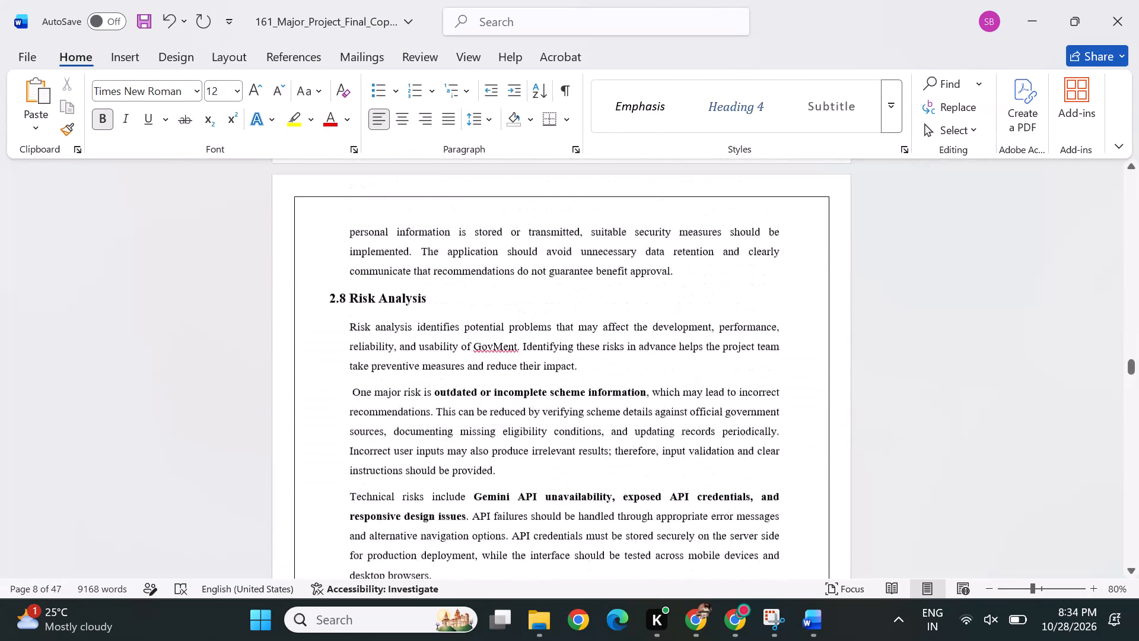
pyautogui.scroll(20, 587, 356)
pyautogui.scroll(20, 587, 356)
pyautogui.scroll(20, 587, 356)
pyautogui.scroll(-9, 587, 356)
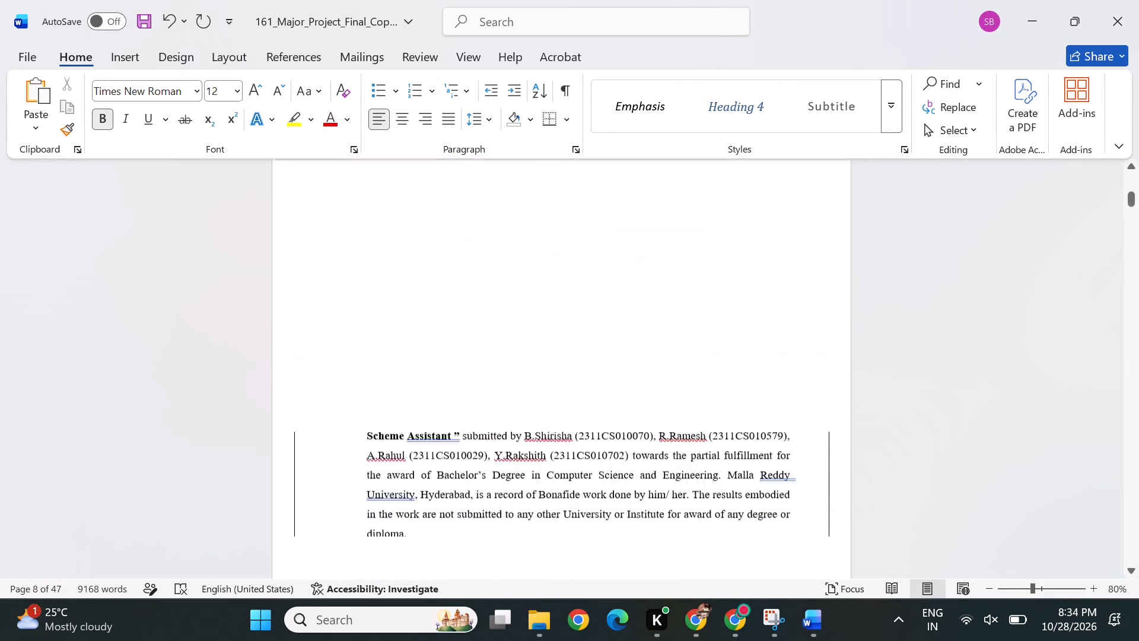
pyautogui.scroll(-11, 587, 356)
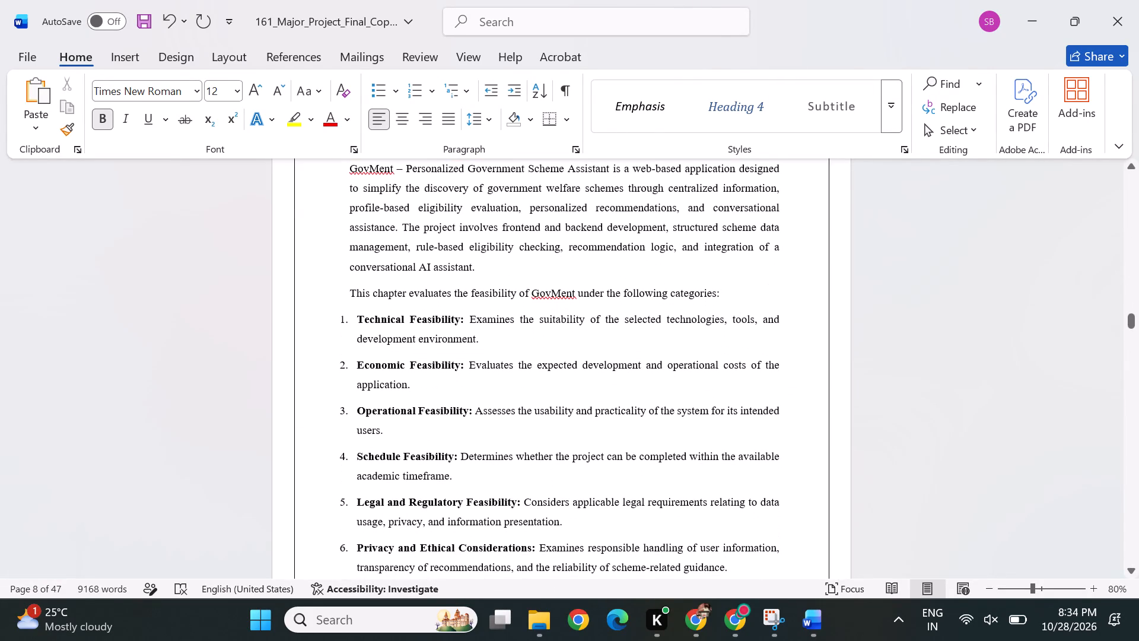
pyautogui.scroll(-2, 589, 342)
pyautogui.scroll(-2, 567, 413)
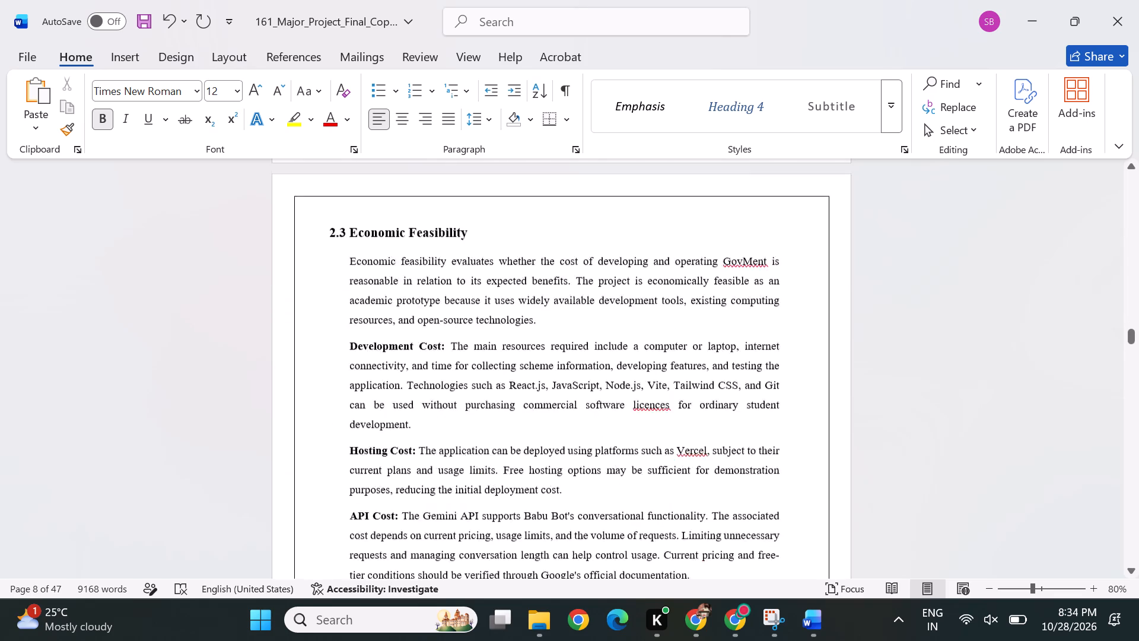
pyautogui.scroll(-3, 567, 413)
pyautogui.scroll(-4, 607, 376)
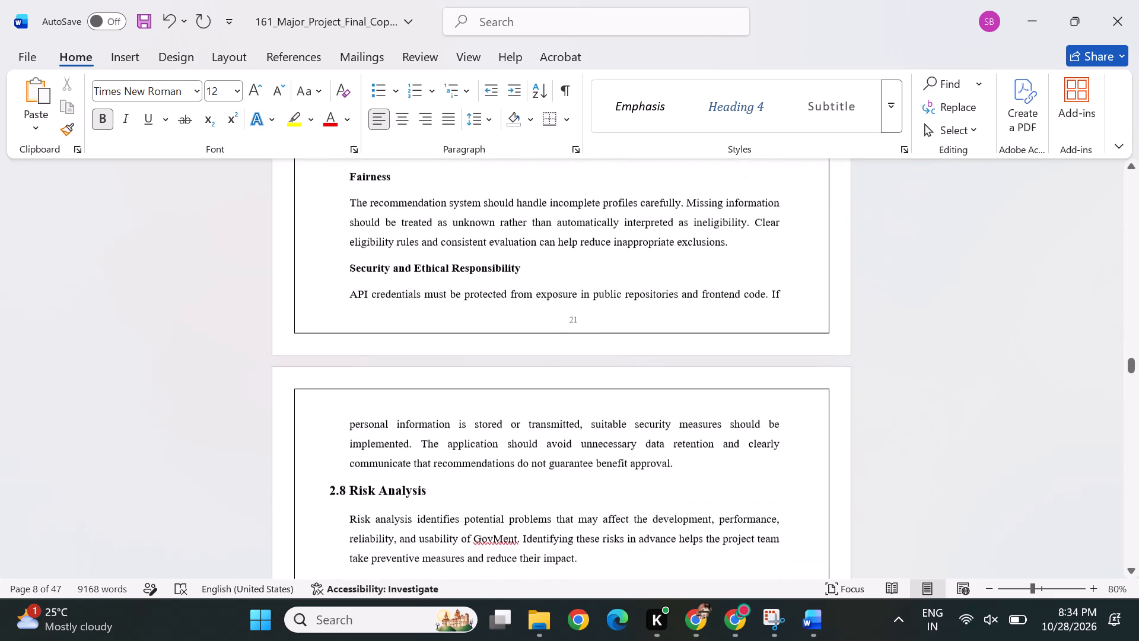
# Close copy (2) of the 161_Major_Project_Final_Copy report.
pyautogui.click(1138, 0)
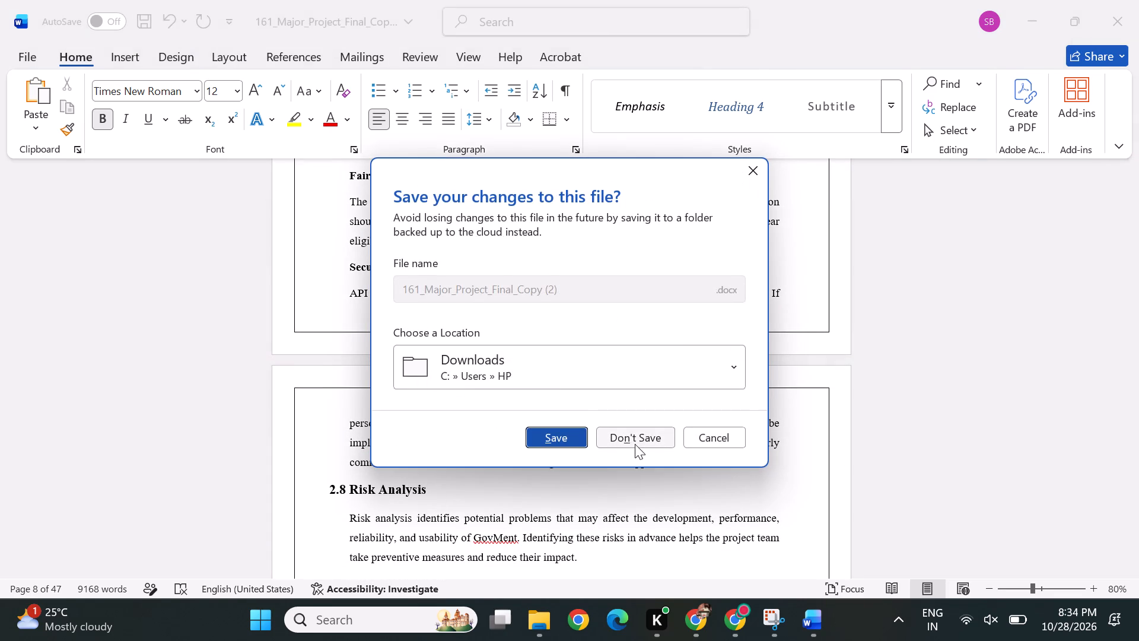
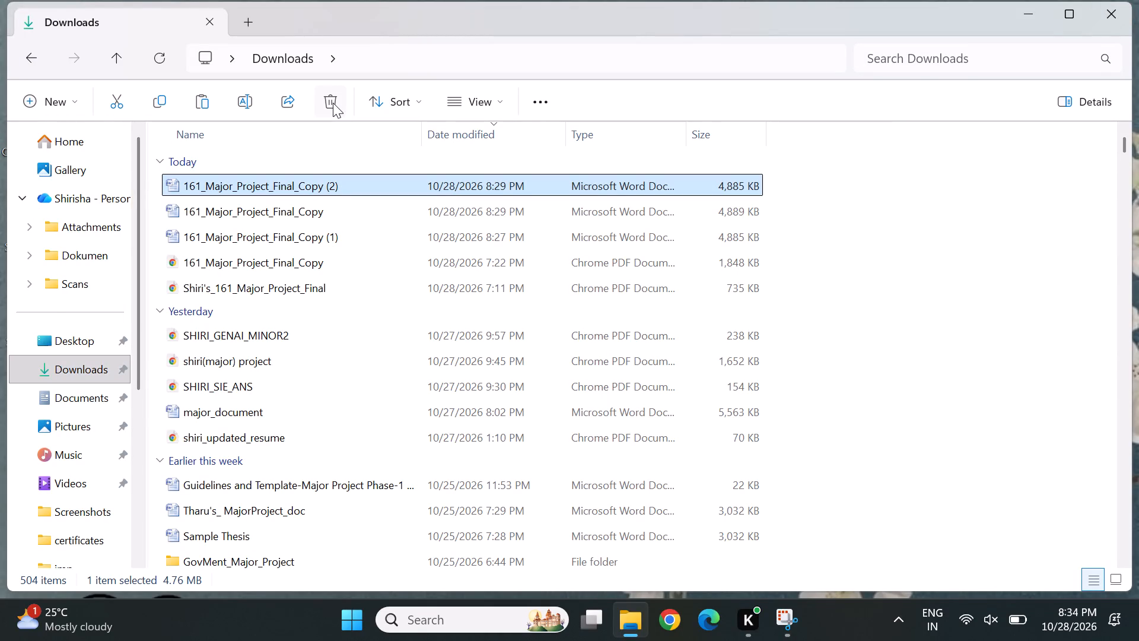
# Delete 161_Major_Project_Final_Copy (2) from the Downloads folder.
pyautogui.click(333, 103)
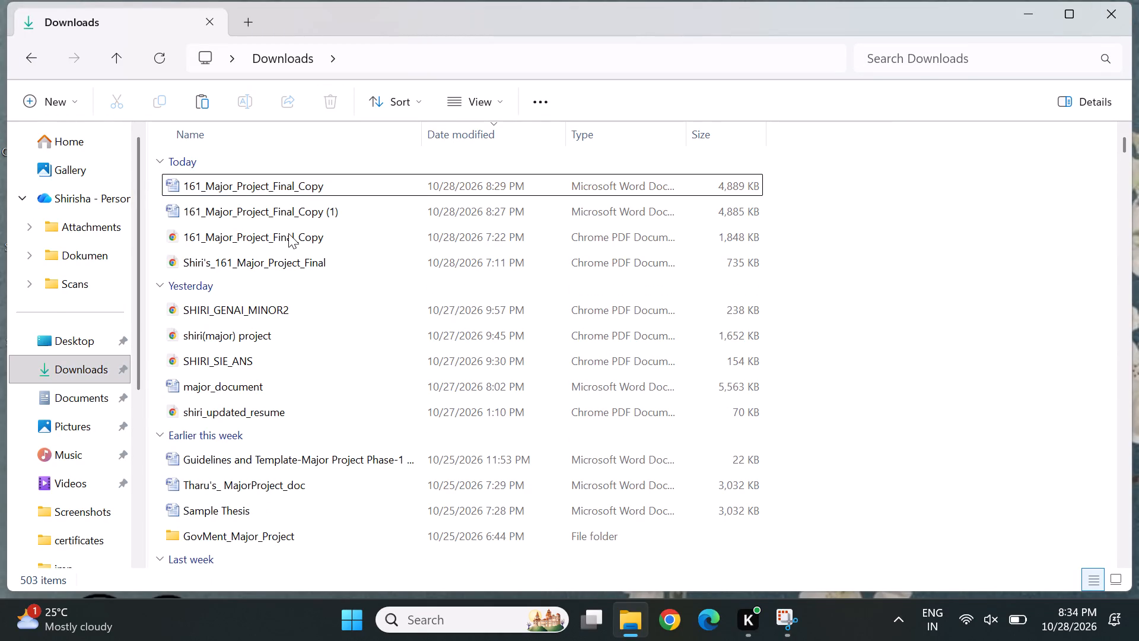
# Locate the 161_Major_Project_Final_Copy Word document in the certificates folder under Documents.
pyautogui.click(288, 233)
pyautogui.click(253, 207)
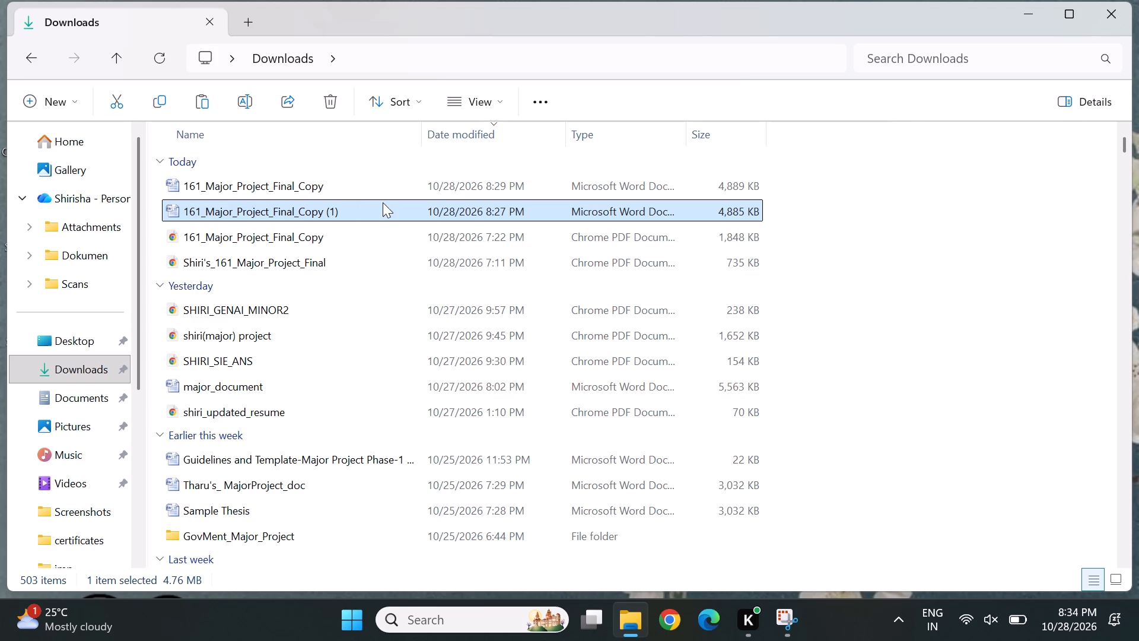
pyautogui.doubleClick(115, 396)
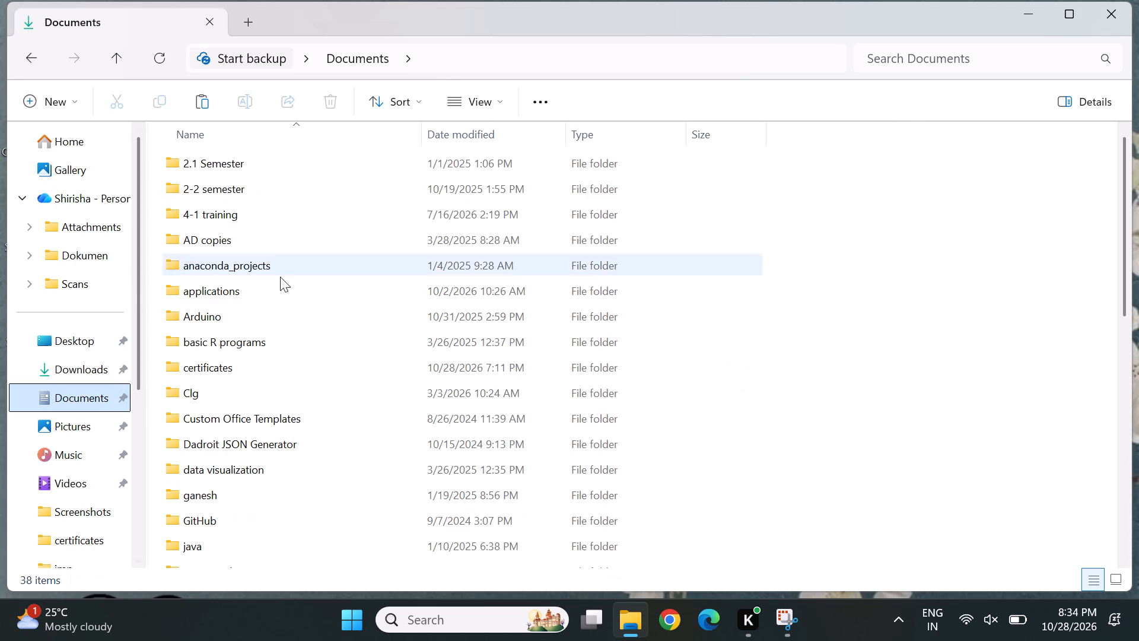
pyautogui.doubleClick(233, 358)
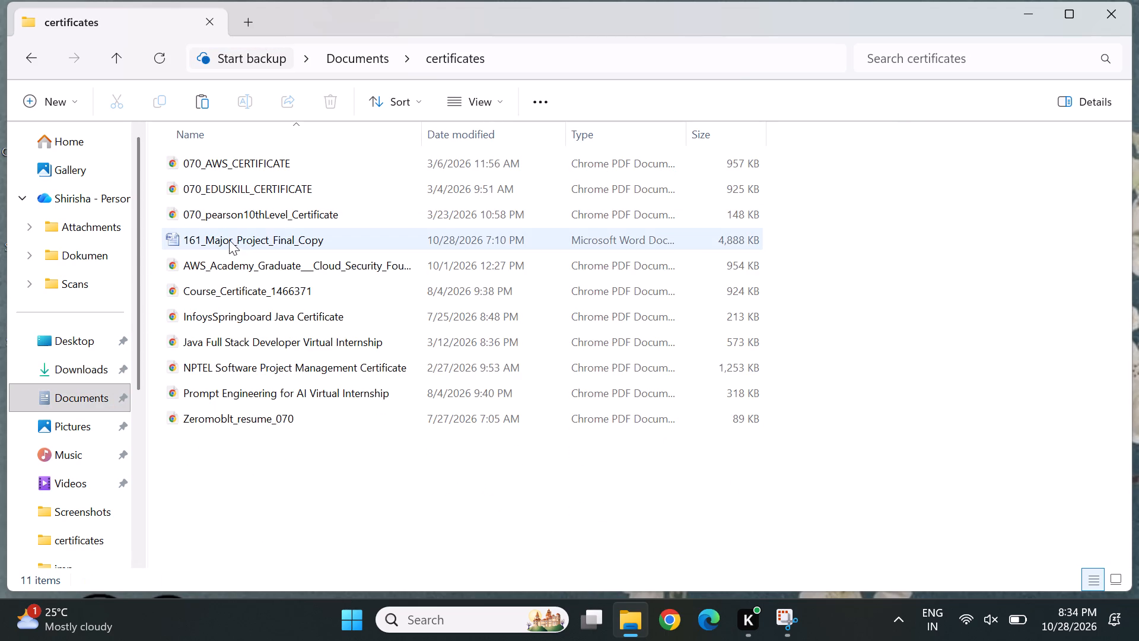
pyautogui.click(230, 244)
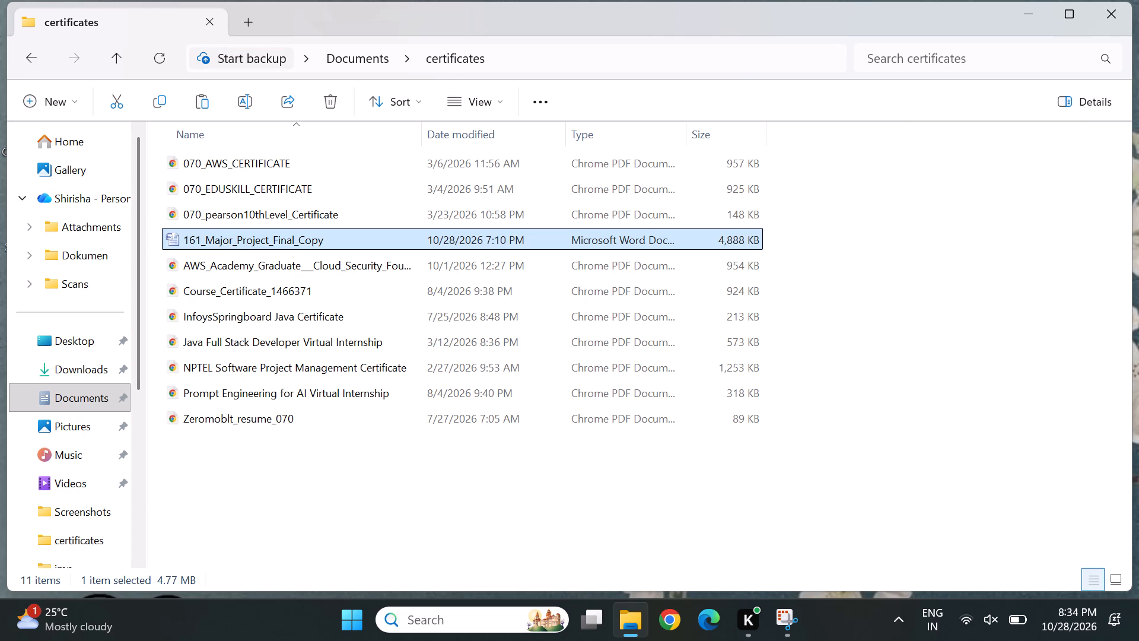
# Start Word and open 161_Major_Project_Final_Copy from the certificates folder in Documents.
pyautogui.click(464, 611)
pyautogui.write('word')
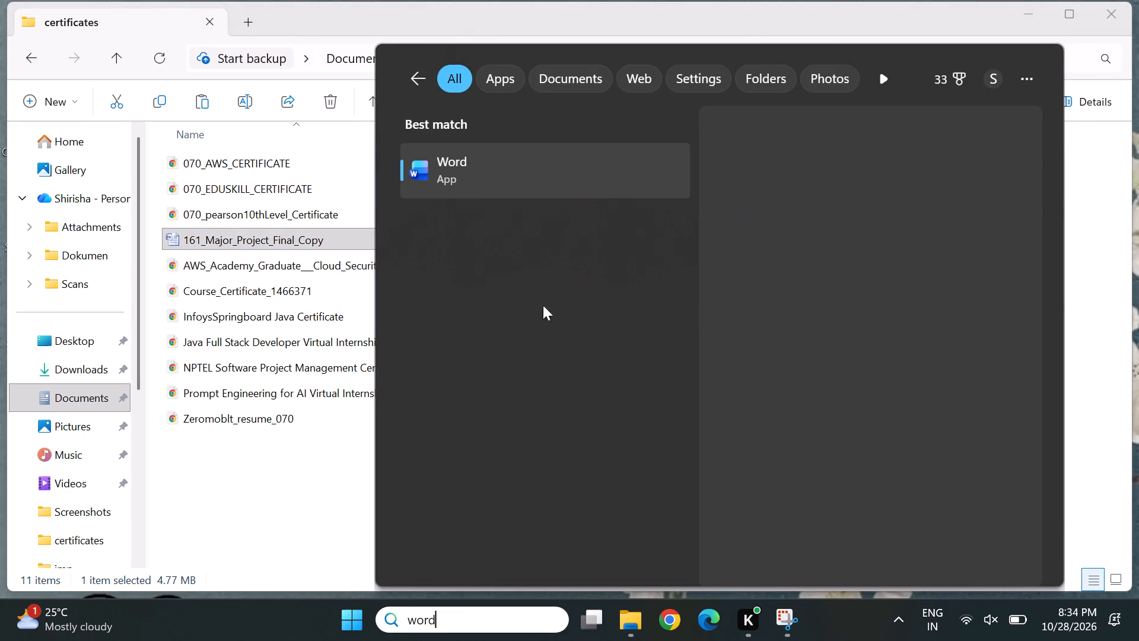
pyautogui.doubleClick(524, 182)
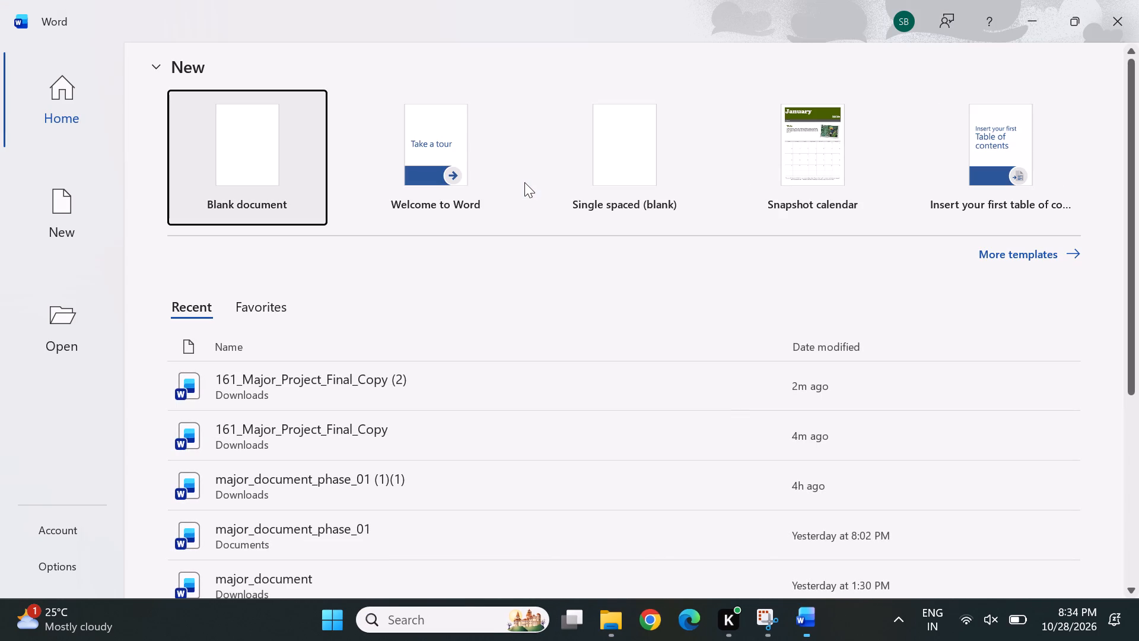
pyautogui.click(53, 345)
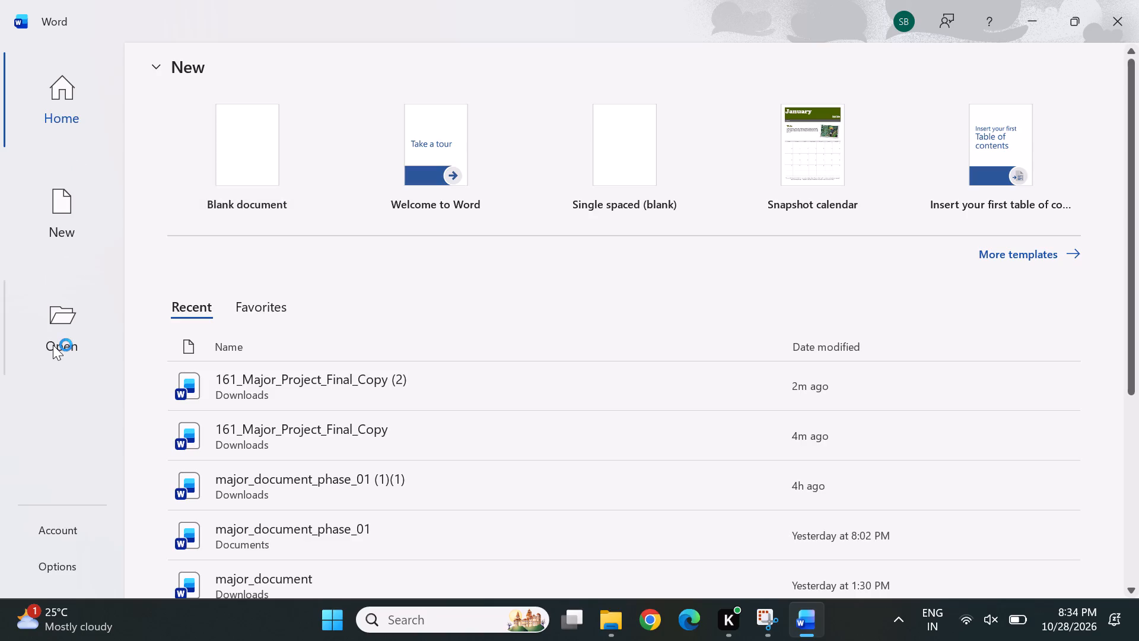
pyautogui.click(222, 370)
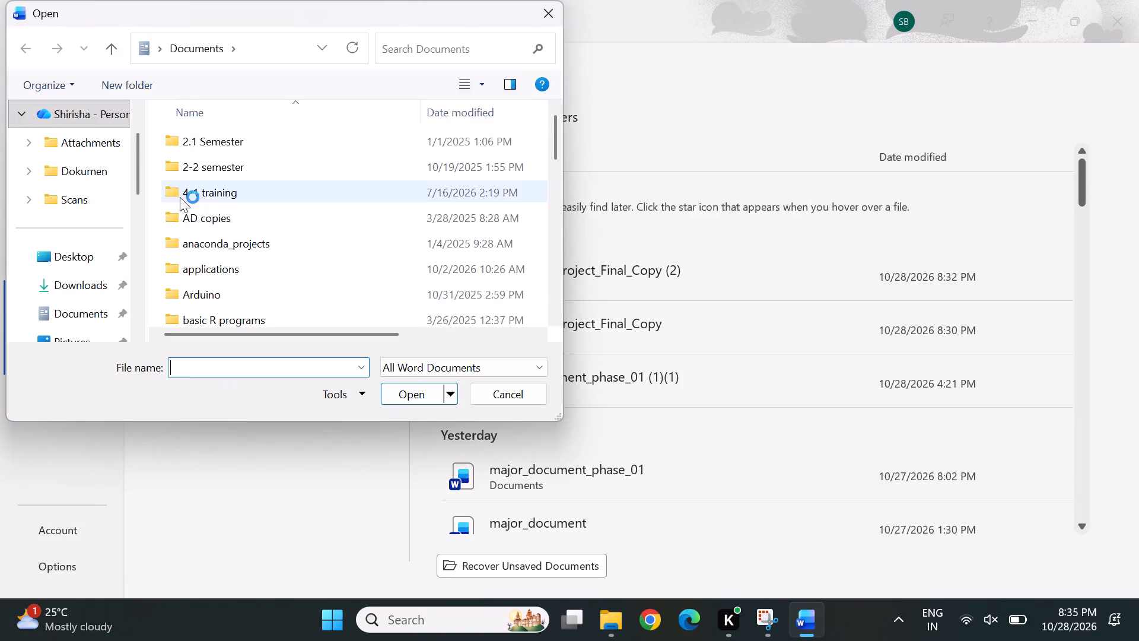
pyautogui.scroll(-1, 252, 286)
pyautogui.doubleClick(256, 209)
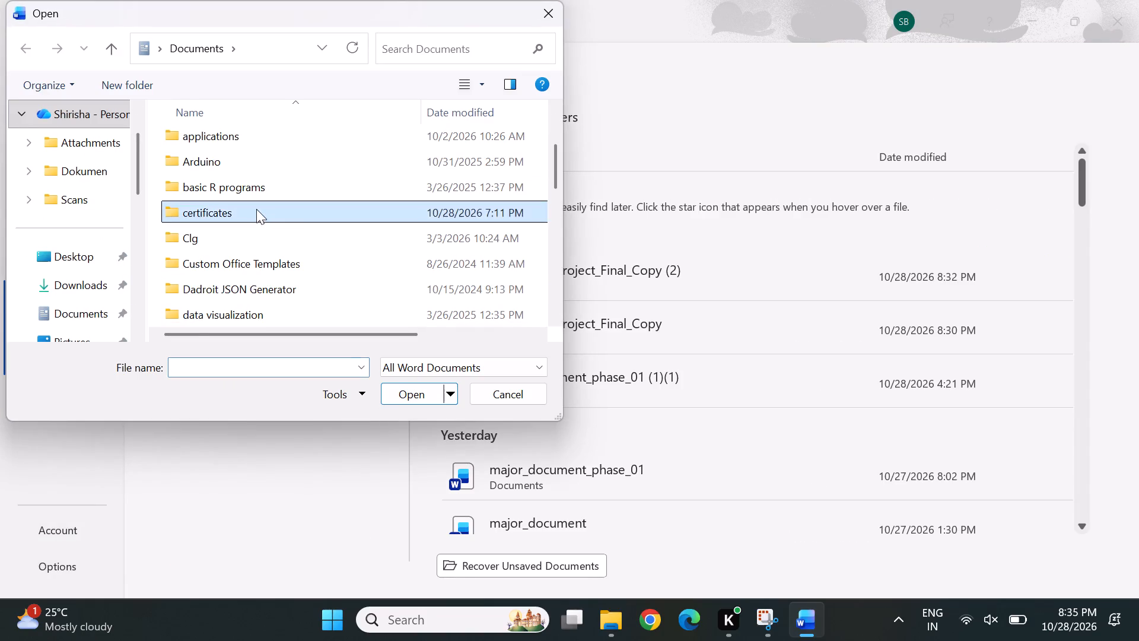
pyautogui.click(245, 214)
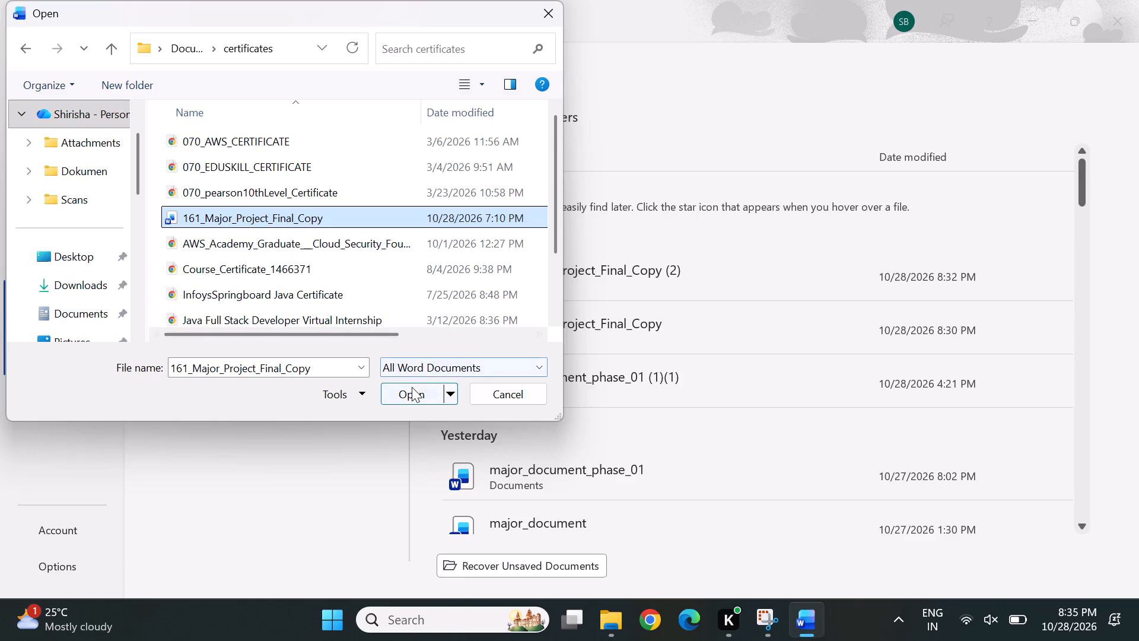
pyautogui.click(412, 387)
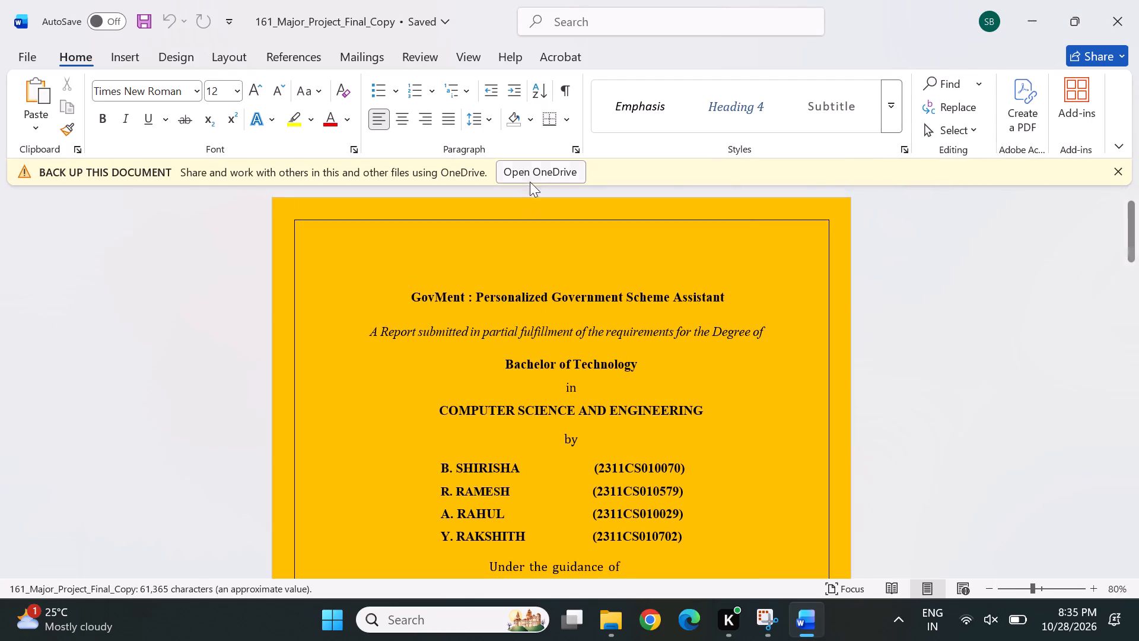
# Examine the report's front pages, including the cover, title page, certificate and List of Figures, up to page 9.
pyautogui.scroll(-2, 1063, 398)
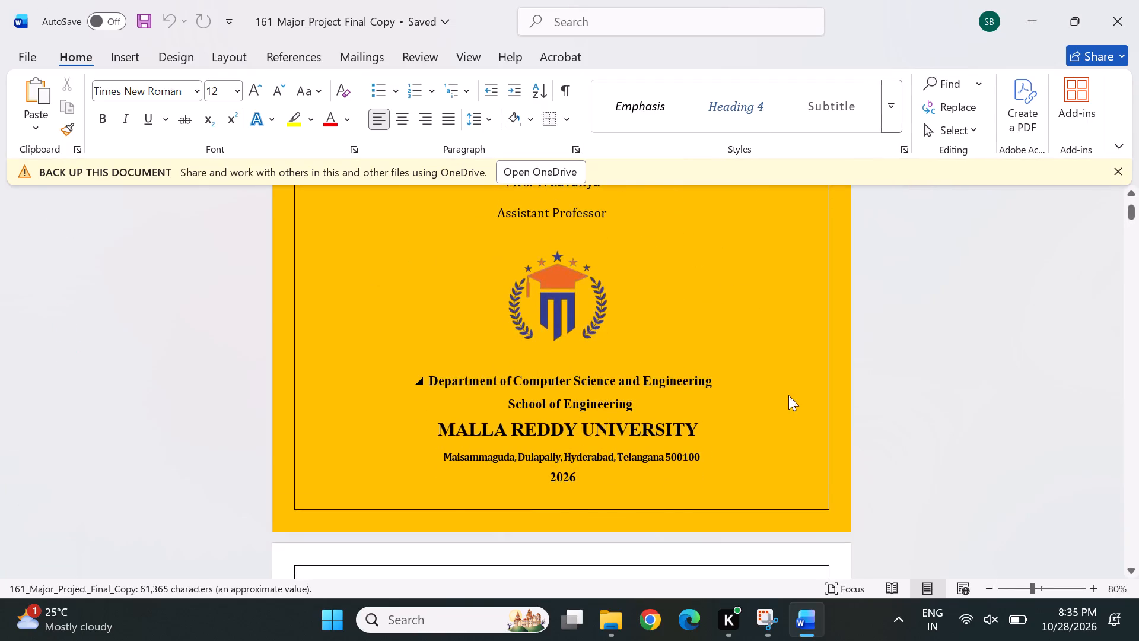
pyautogui.scroll(1, 789, 412)
pyautogui.scroll(1, 926, 413)
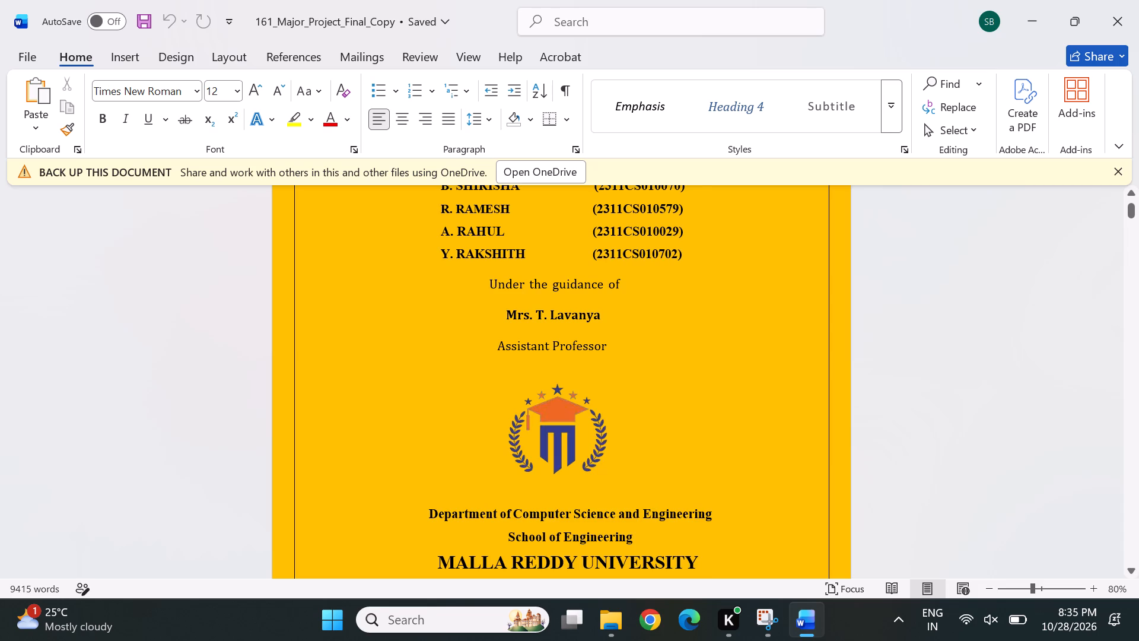
pyautogui.scroll(1, 926, 413)
pyautogui.scroll(1, 724, 410)
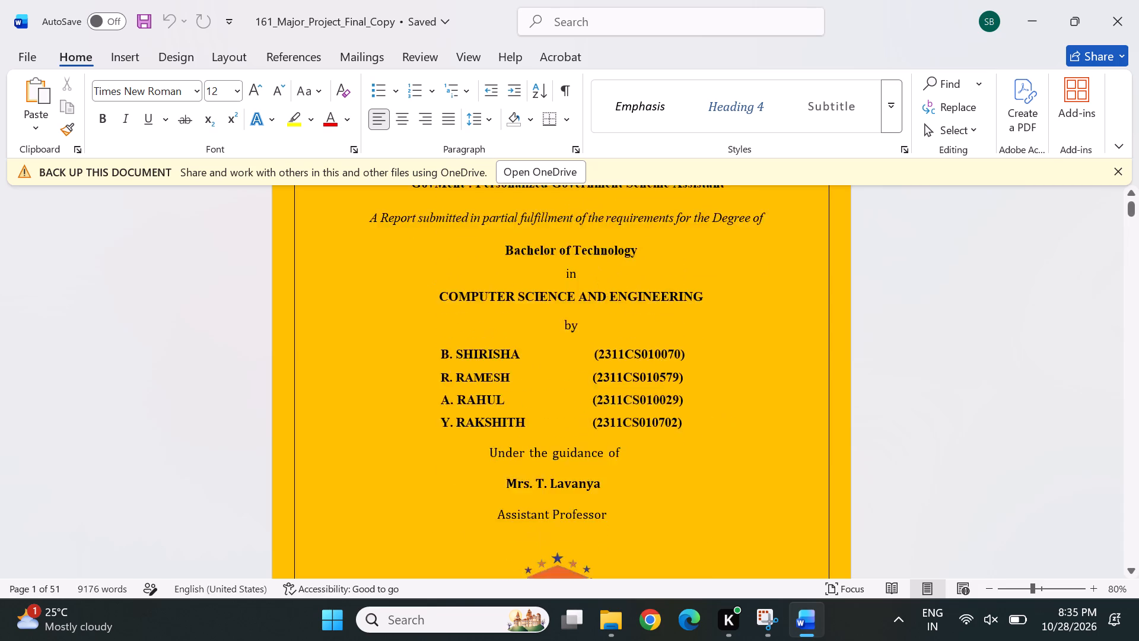
pyautogui.scroll(1, 614, 474)
pyautogui.scroll(-2, 650, 416)
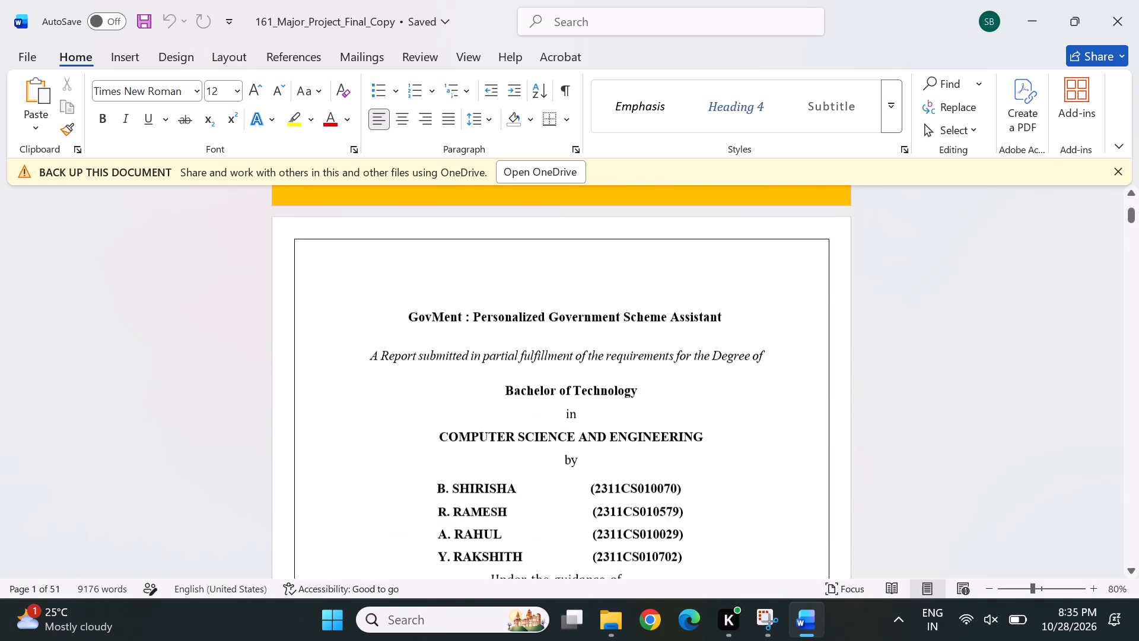
pyautogui.scroll(-2, 653, 511)
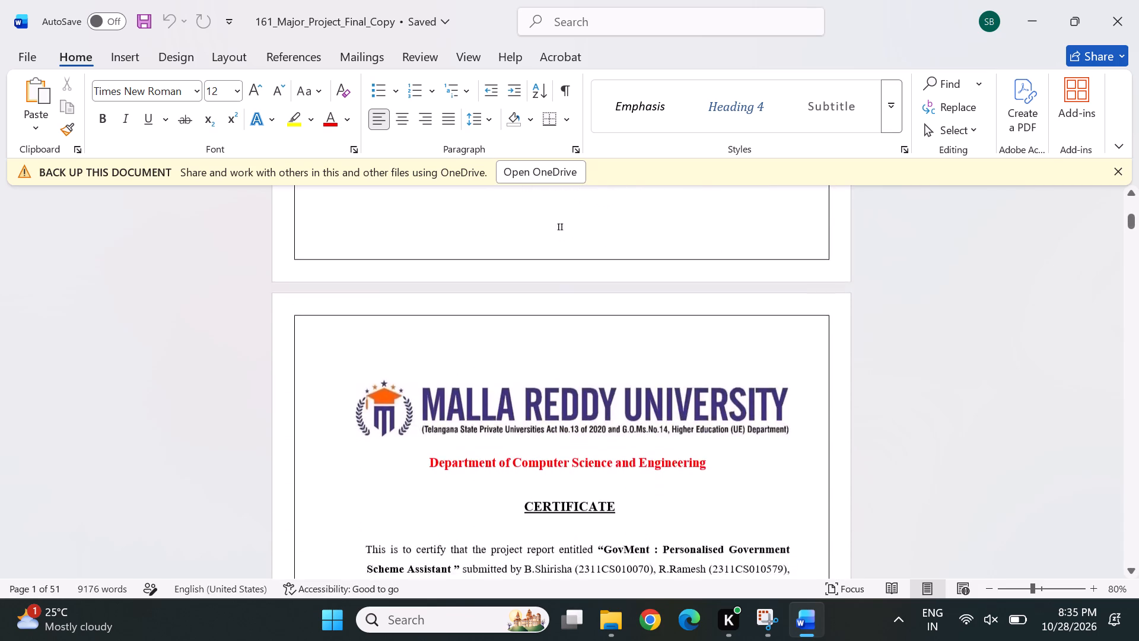
pyautogui.scroll(-6, 644, 401)
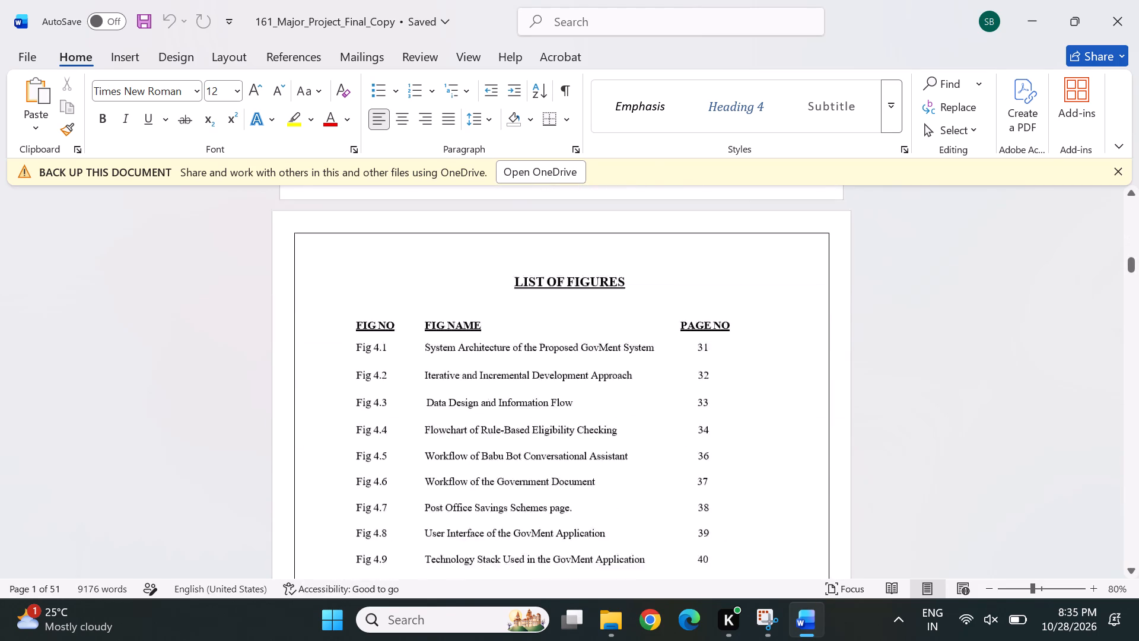
pyautogui.scroll(-4, 644, 401)
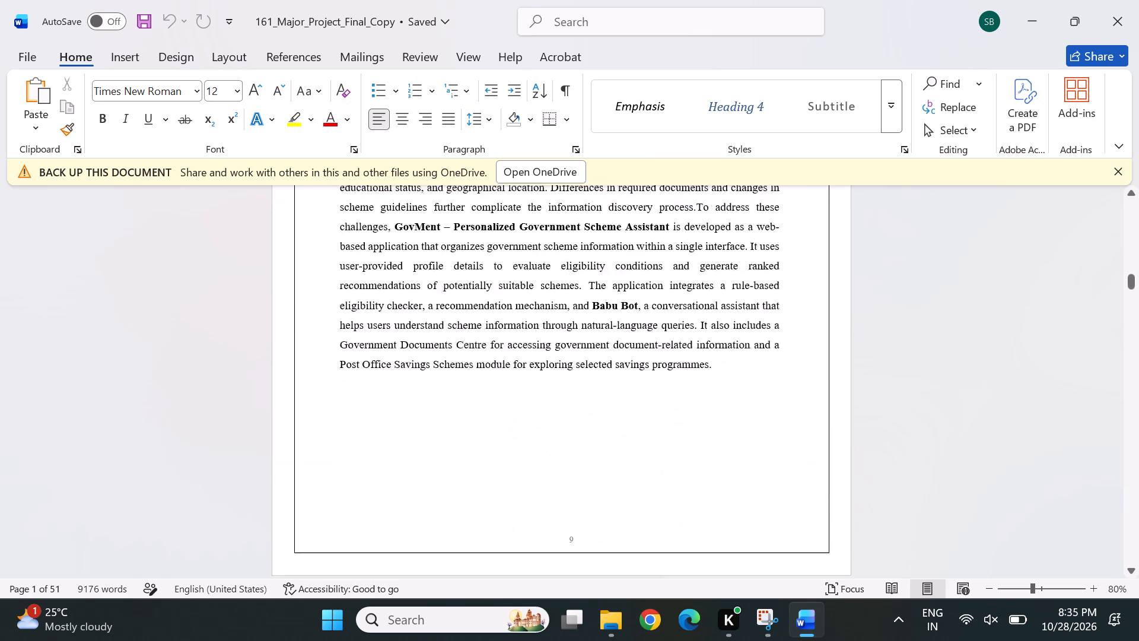
# Examine the report pages after page 9 up to the start of Chapter 4, checking the Chapter 2 and Chapter 3 headings and page numbers.
pyautogui.scroll(-5, 644, 401)
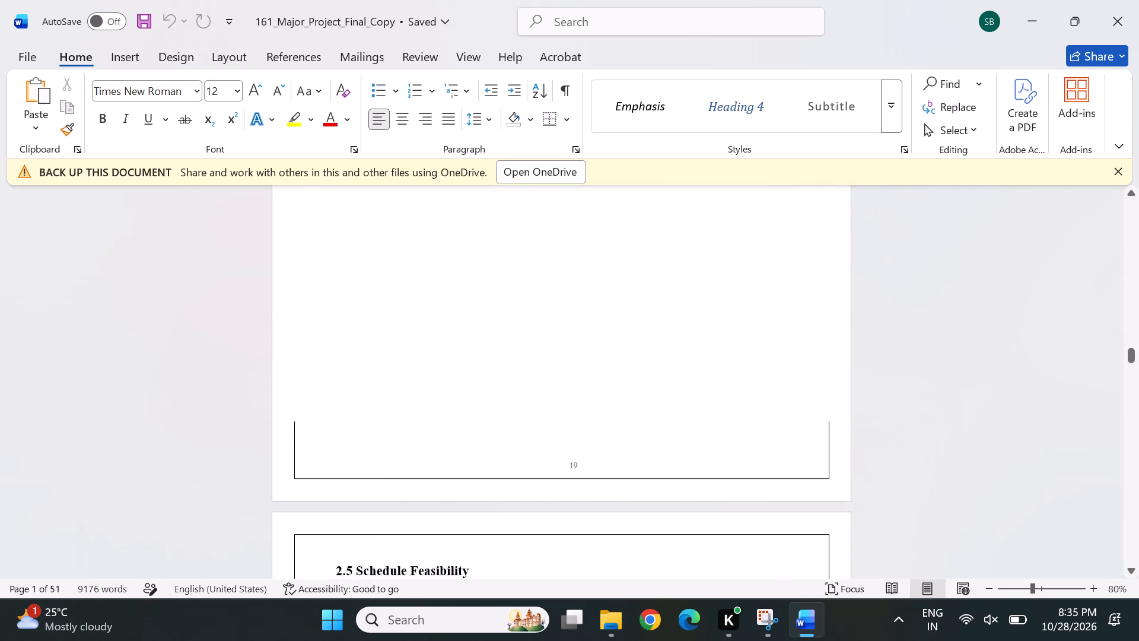
pyautogui.scroll(-3, 644, 401)
pyautogui.scroll(1, 518, 330)
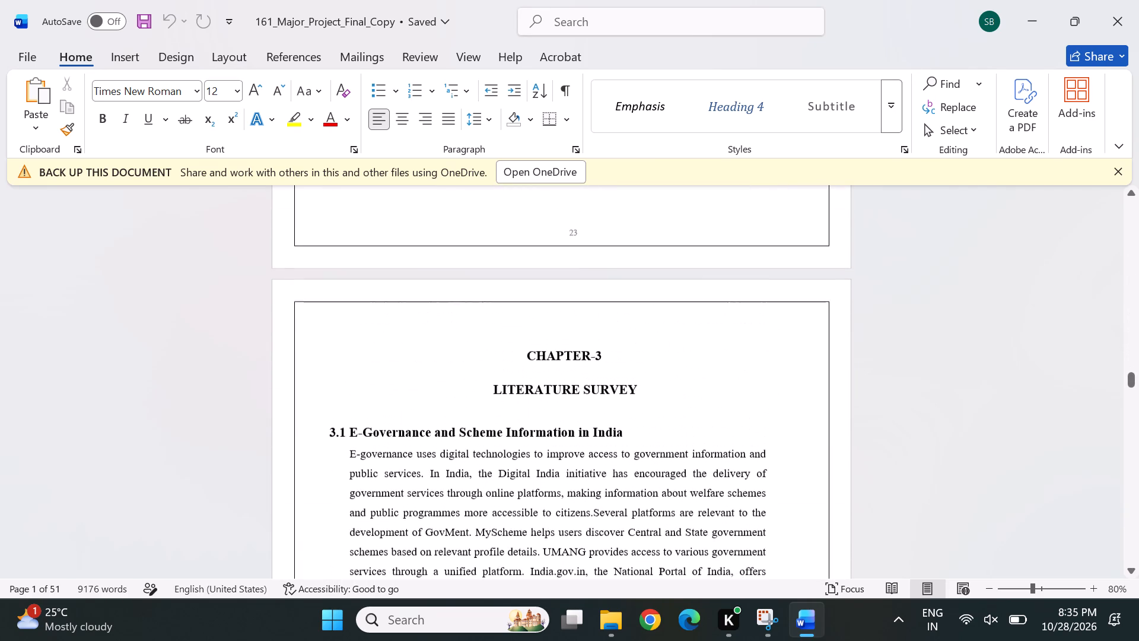
pyautogui.scroll(-4, 534, 471)
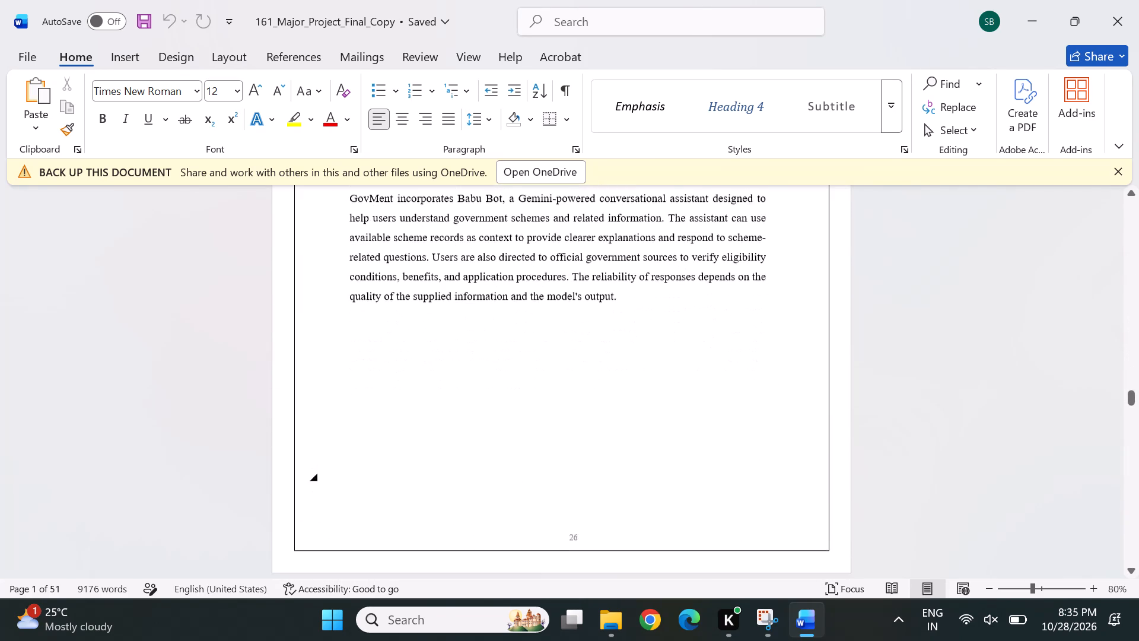
pyautogui.scroll(-3, 534, 471)
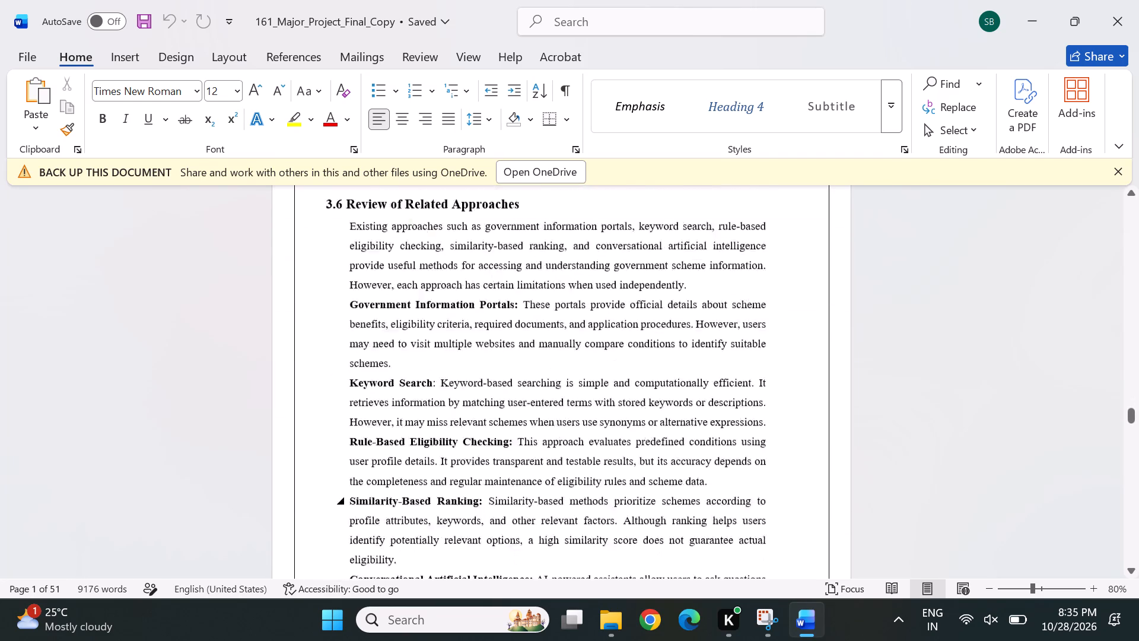
pyautogui.scroll(-2, 534, 471)
# Examine the first Chapter 4 pages, checking sections 4.1 System Architecture and 4.2 Development Approach with their figures and page numbers.
pyautogui.click(460, 342)
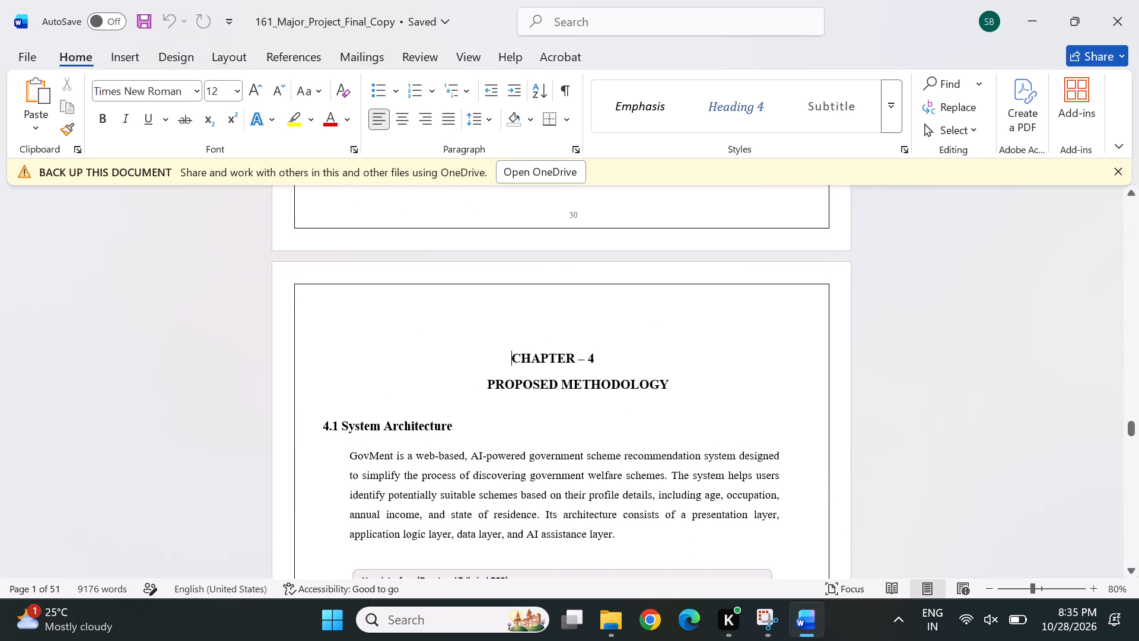
pyautogui.click(361, 295)
pyautogui.scroll(-2, 551, 452)
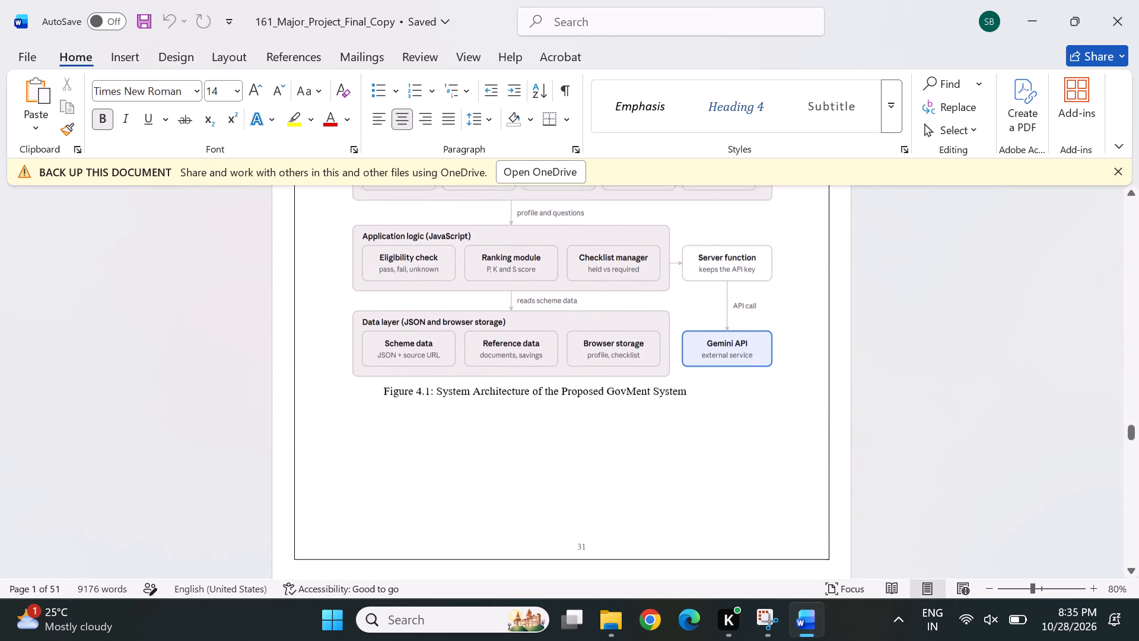
pyautogui.scroll(-1, 400, 436)
pyautogui.scroll(2, 464, 384)
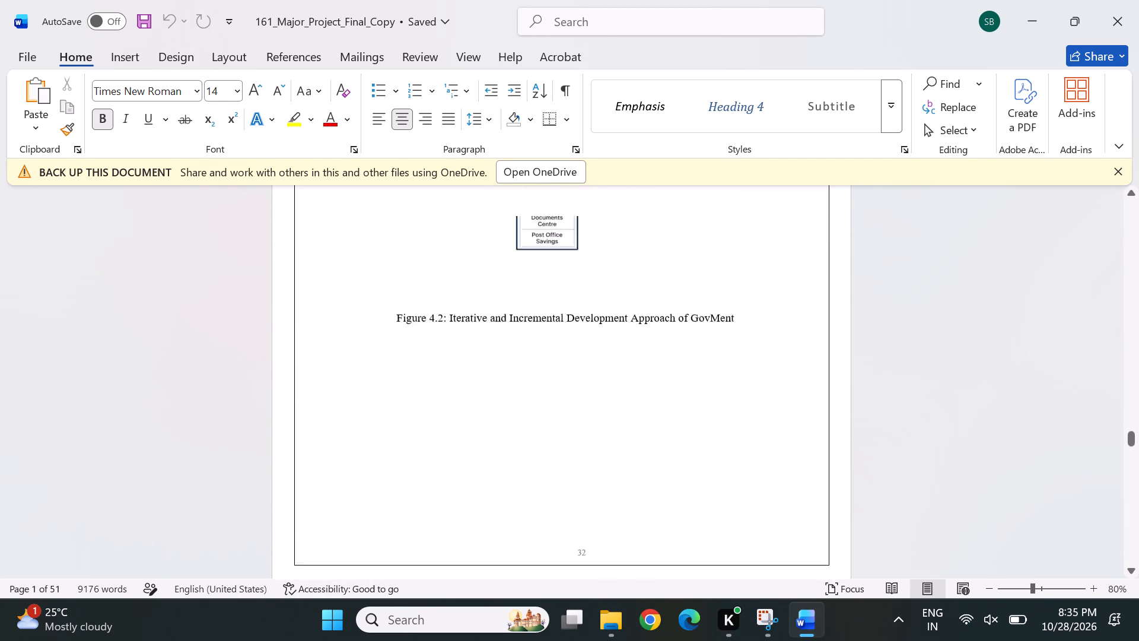
pyautogui.scroll(1, 381, 386)
pyautogui.scroll(1, 428, 281)
pyautogui.scroll(1, 381, 269)
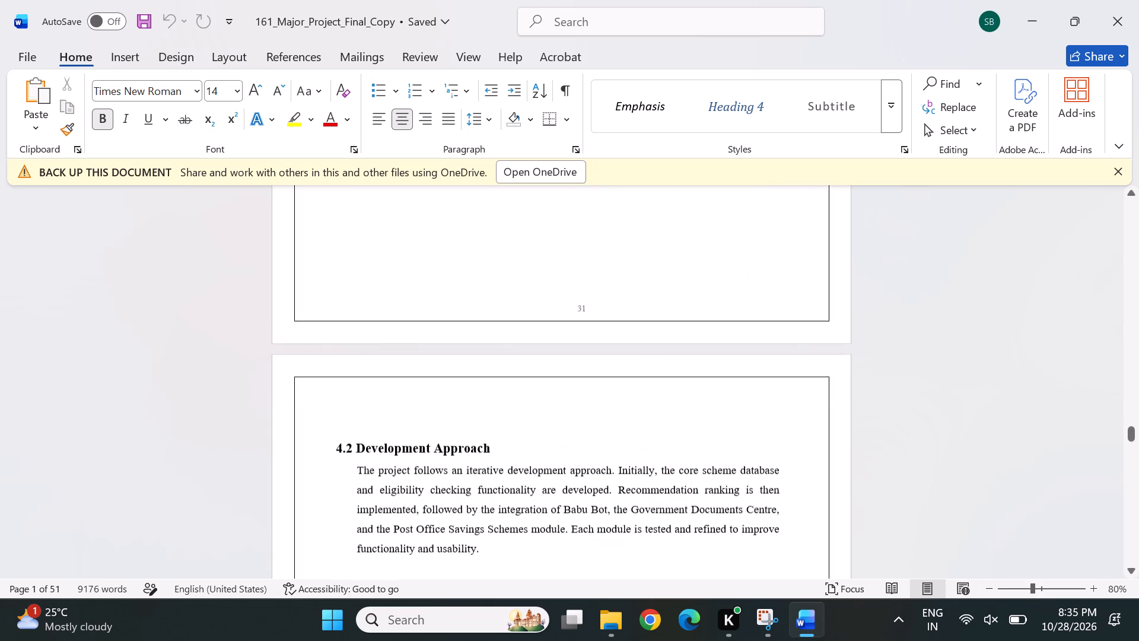
pyautogui.click(421, 436)
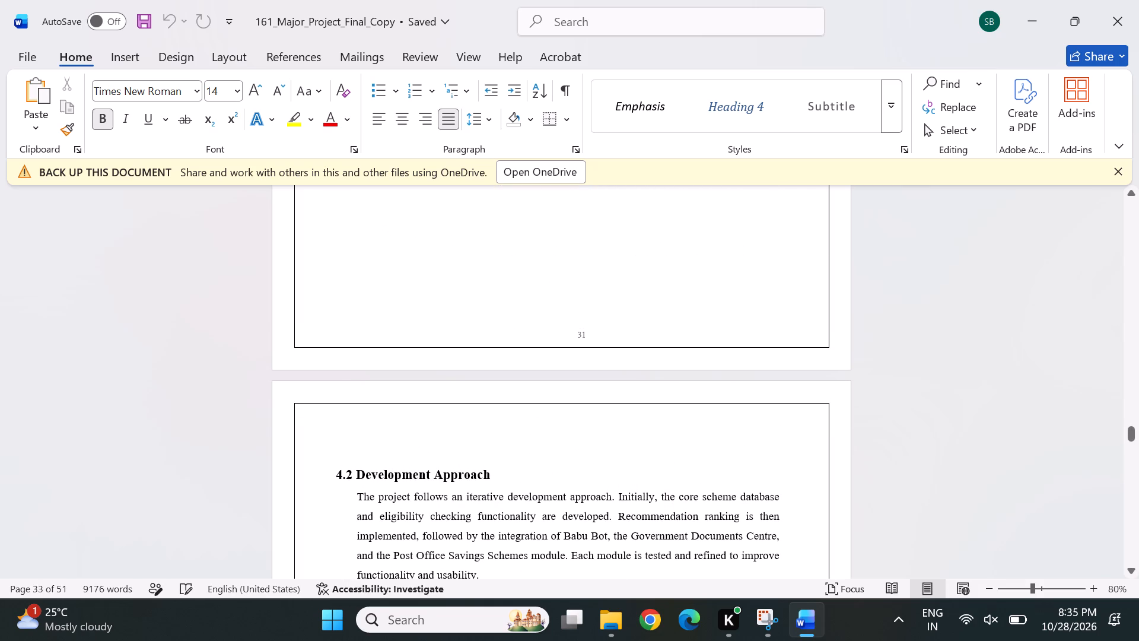
# Switch to Chrome and choose the Shirrrr profile.
pyautogui.click(642, 623)
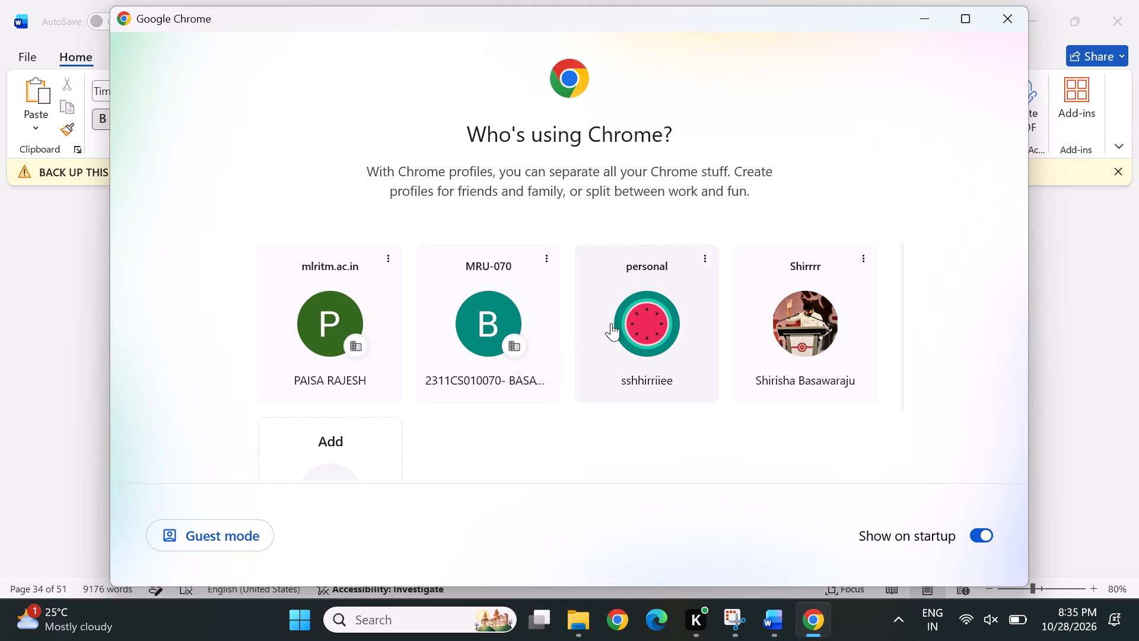
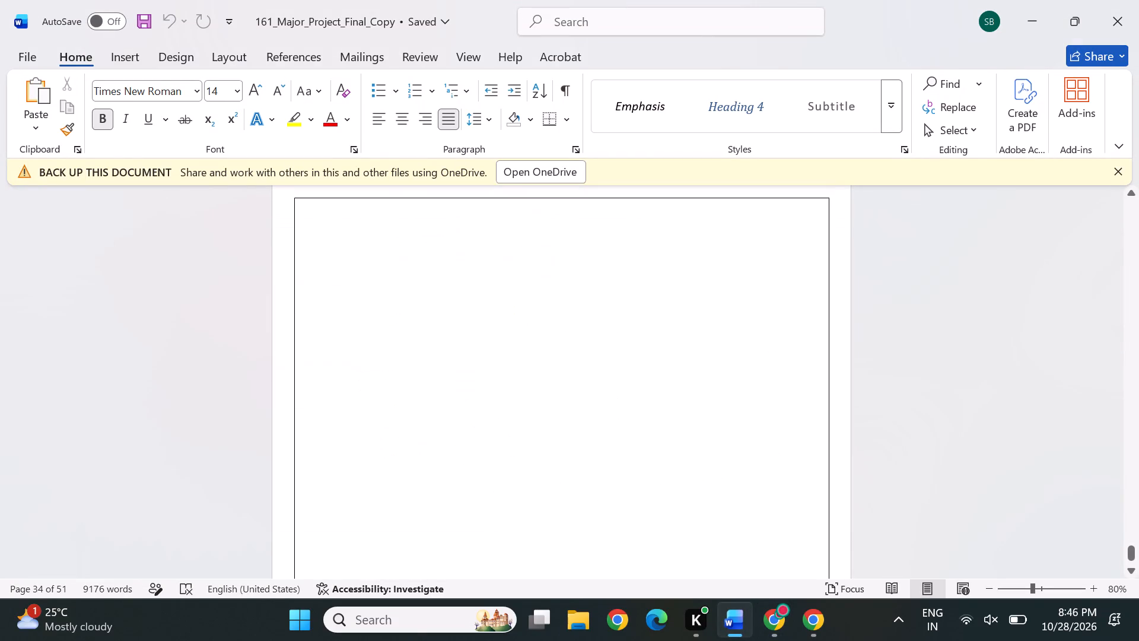
# Go to the blank last page after the references and place the text cursor on it.
pyautogui.scroll(-2, 606, 441)
pyautogui.scroll(4, 606, 441)
pyautogui.scroll(-2, 606, 441)
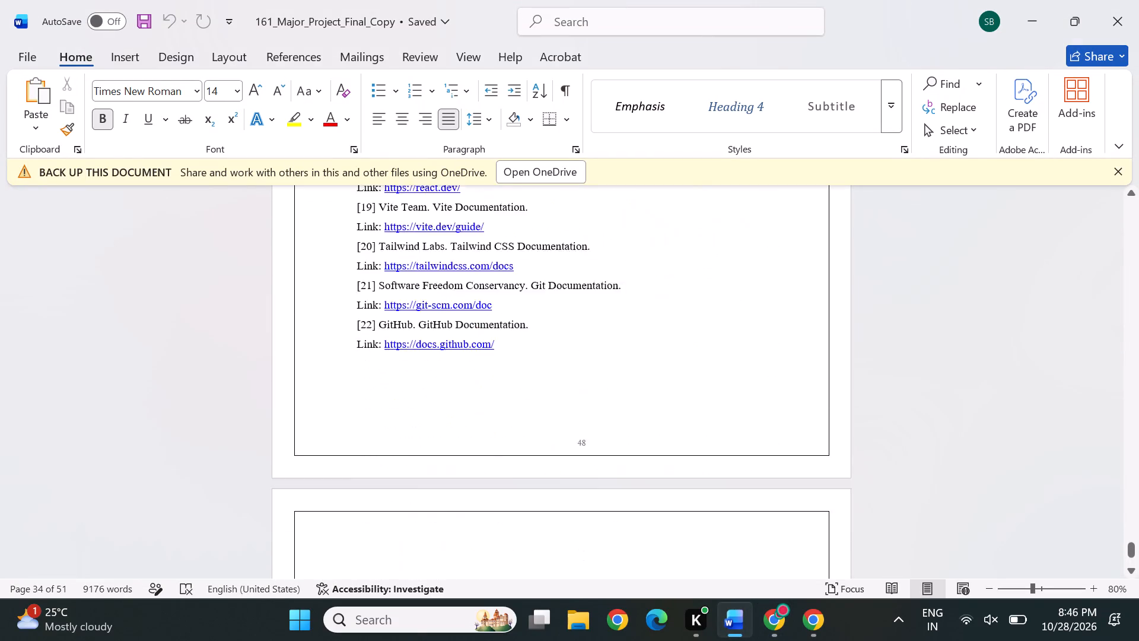
pyautogui.scroll(-1, 606, 441)
pyautogui.click(497, 424)
pyautogui.click(401, 323)
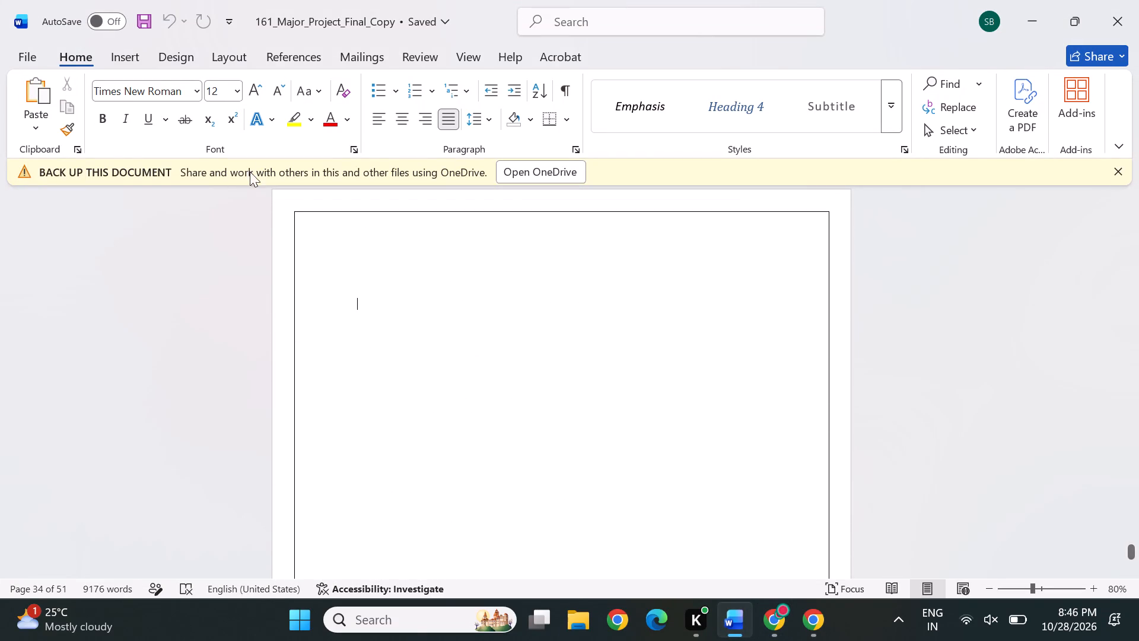
pyautogui.click(132, 52)
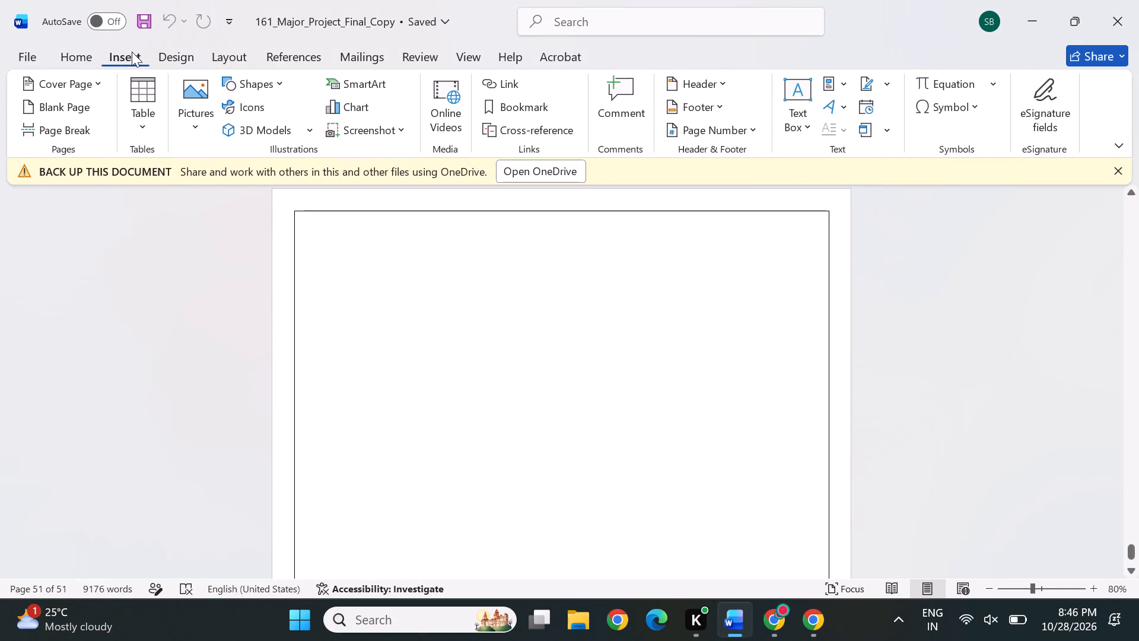
pyautogui.click(384, 315)
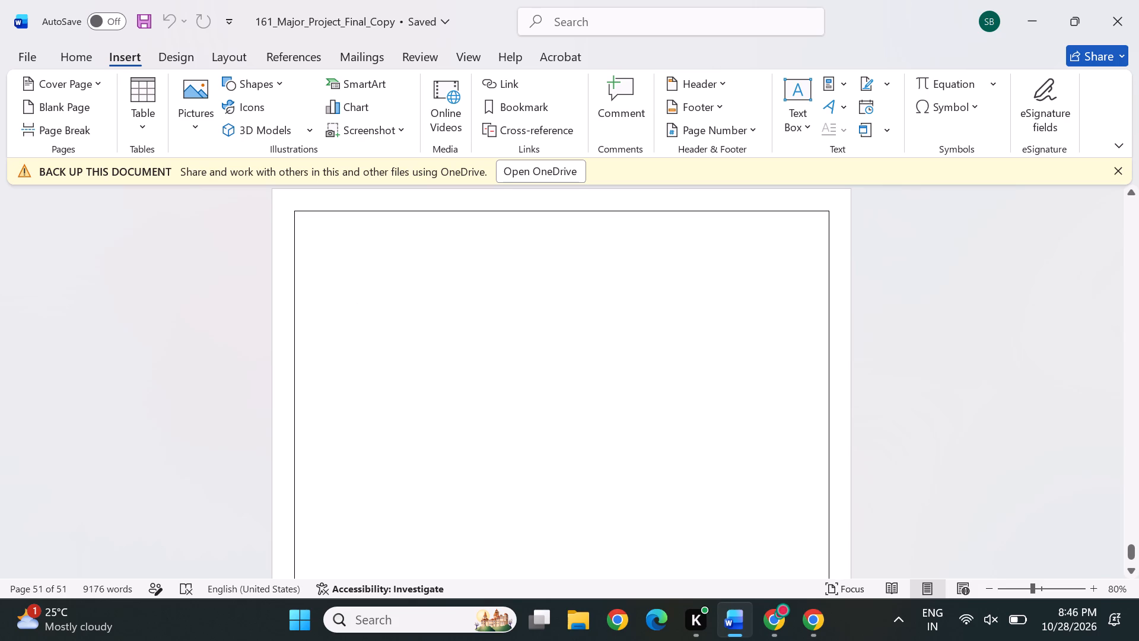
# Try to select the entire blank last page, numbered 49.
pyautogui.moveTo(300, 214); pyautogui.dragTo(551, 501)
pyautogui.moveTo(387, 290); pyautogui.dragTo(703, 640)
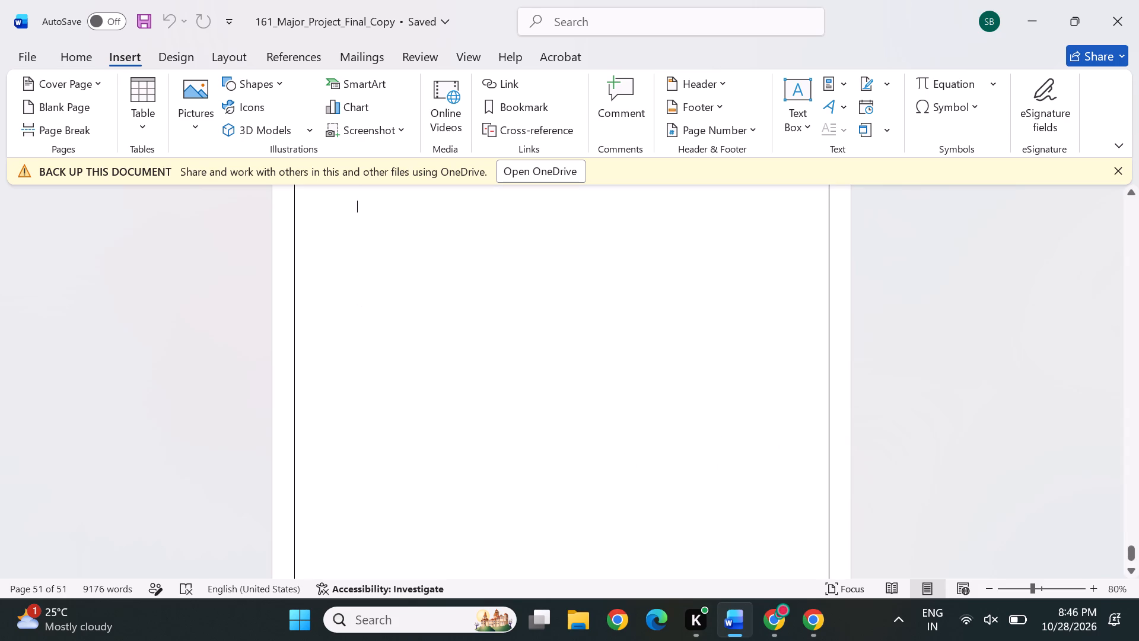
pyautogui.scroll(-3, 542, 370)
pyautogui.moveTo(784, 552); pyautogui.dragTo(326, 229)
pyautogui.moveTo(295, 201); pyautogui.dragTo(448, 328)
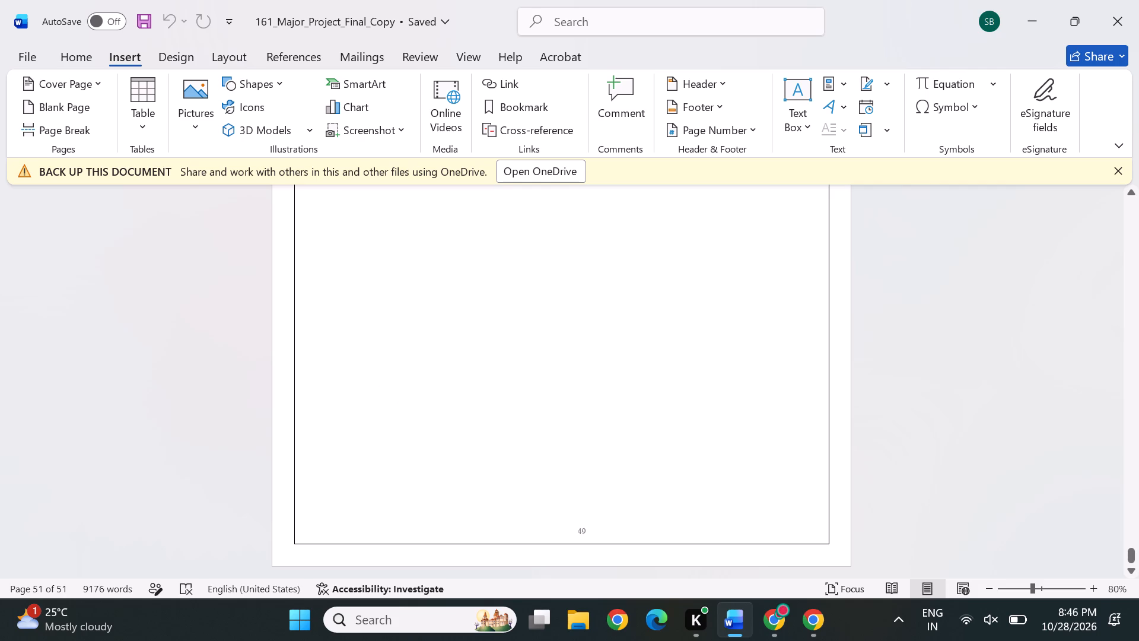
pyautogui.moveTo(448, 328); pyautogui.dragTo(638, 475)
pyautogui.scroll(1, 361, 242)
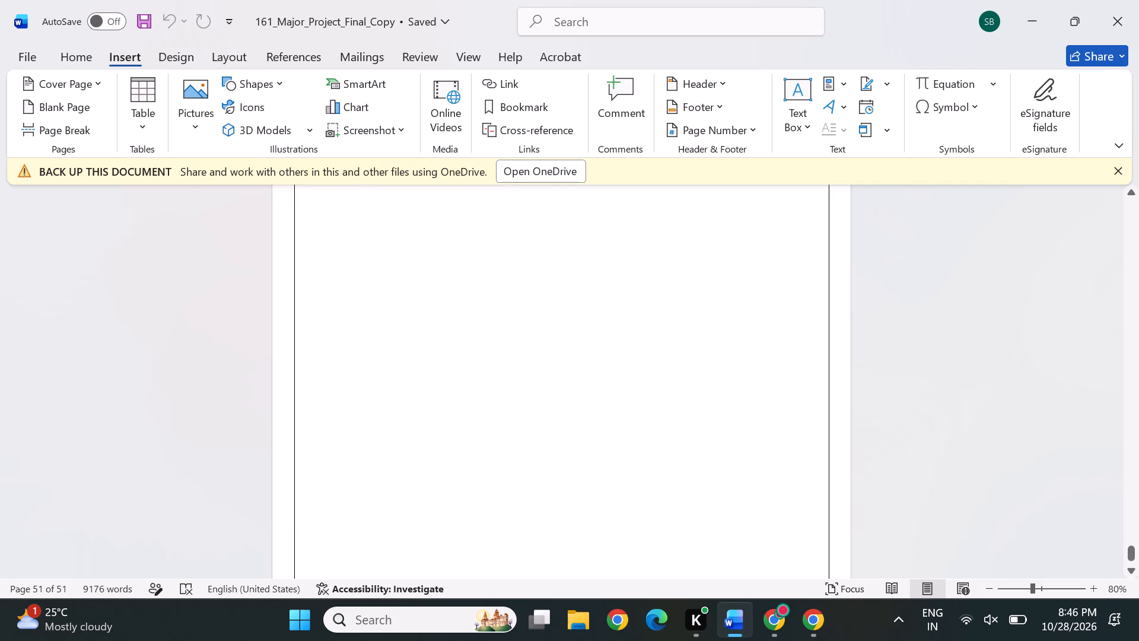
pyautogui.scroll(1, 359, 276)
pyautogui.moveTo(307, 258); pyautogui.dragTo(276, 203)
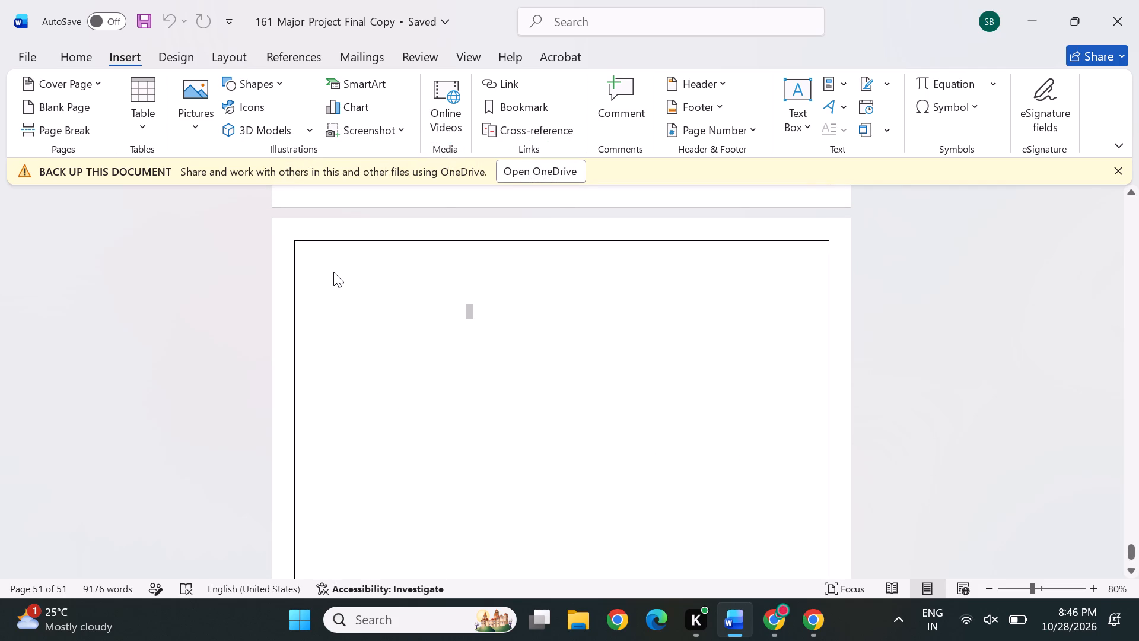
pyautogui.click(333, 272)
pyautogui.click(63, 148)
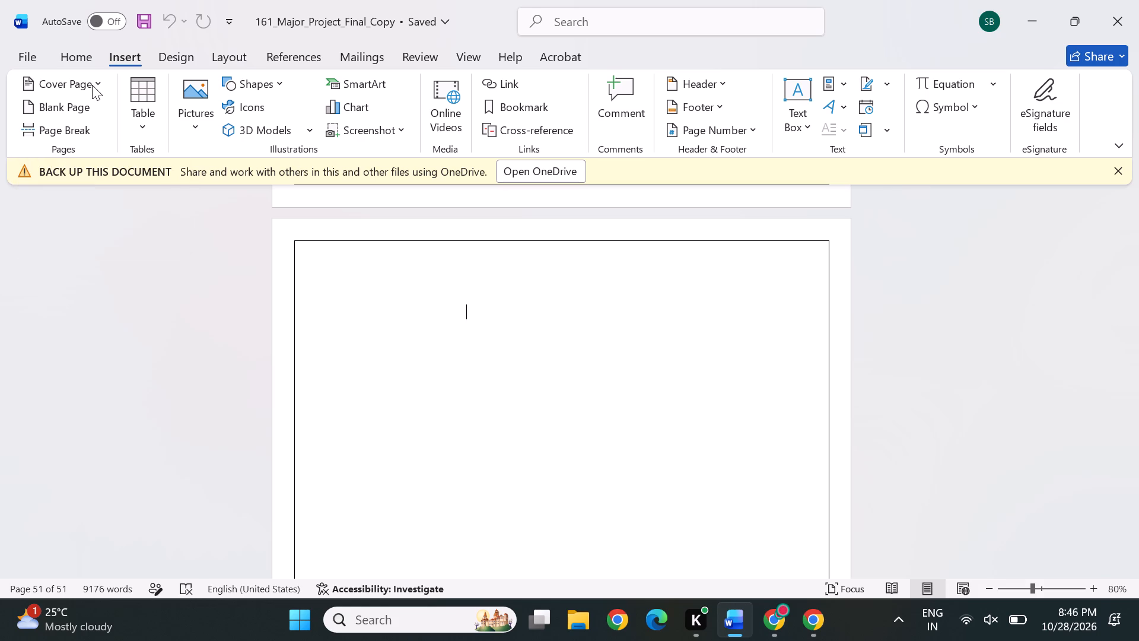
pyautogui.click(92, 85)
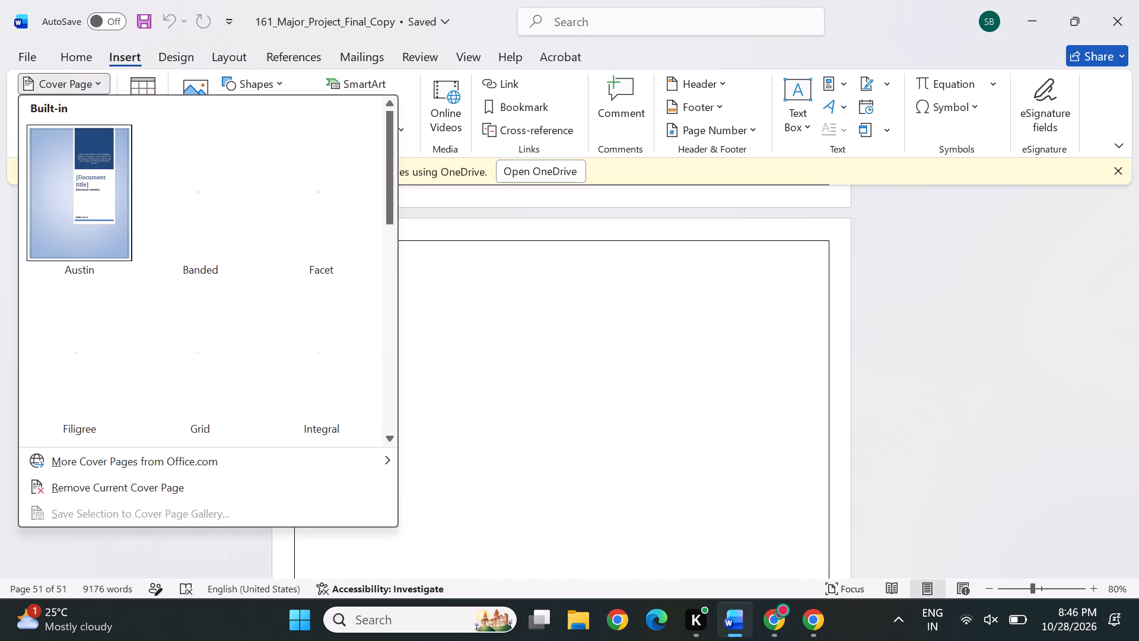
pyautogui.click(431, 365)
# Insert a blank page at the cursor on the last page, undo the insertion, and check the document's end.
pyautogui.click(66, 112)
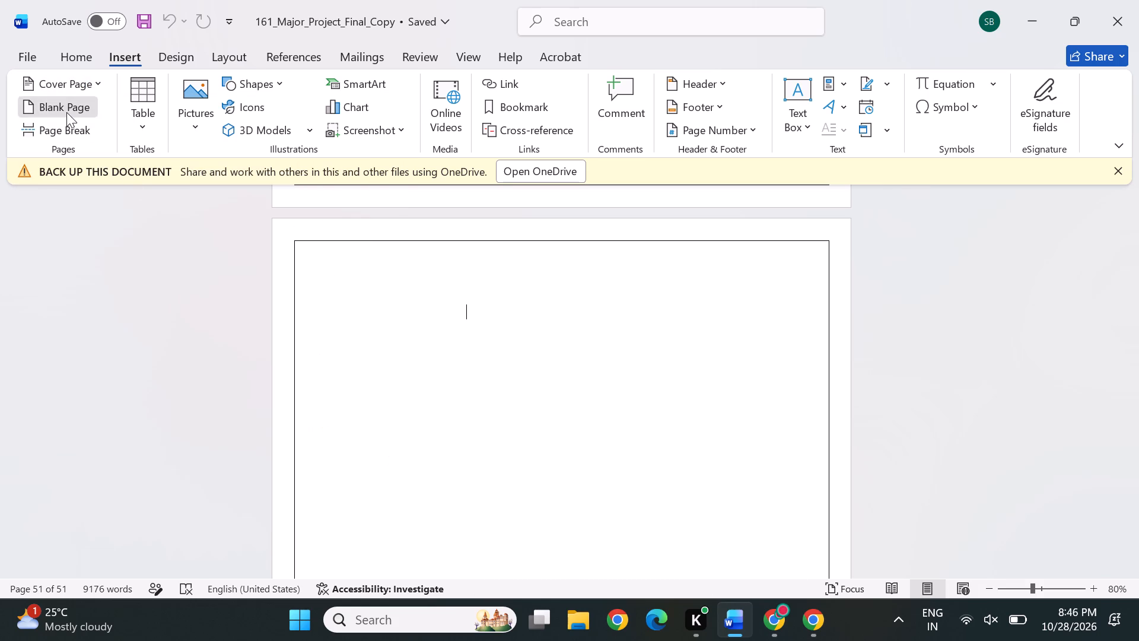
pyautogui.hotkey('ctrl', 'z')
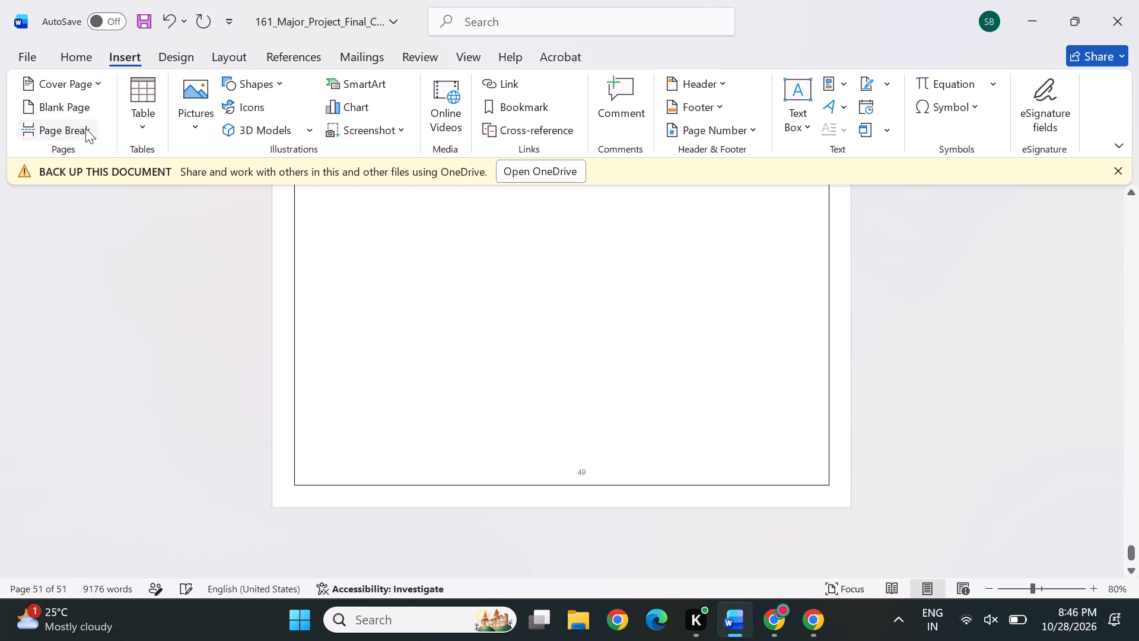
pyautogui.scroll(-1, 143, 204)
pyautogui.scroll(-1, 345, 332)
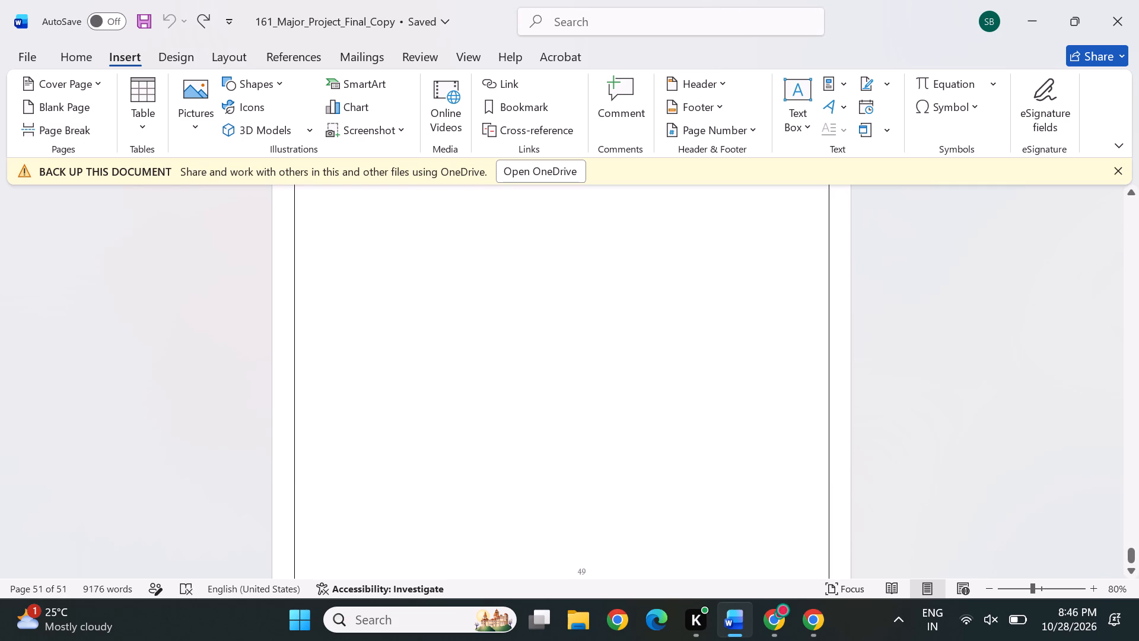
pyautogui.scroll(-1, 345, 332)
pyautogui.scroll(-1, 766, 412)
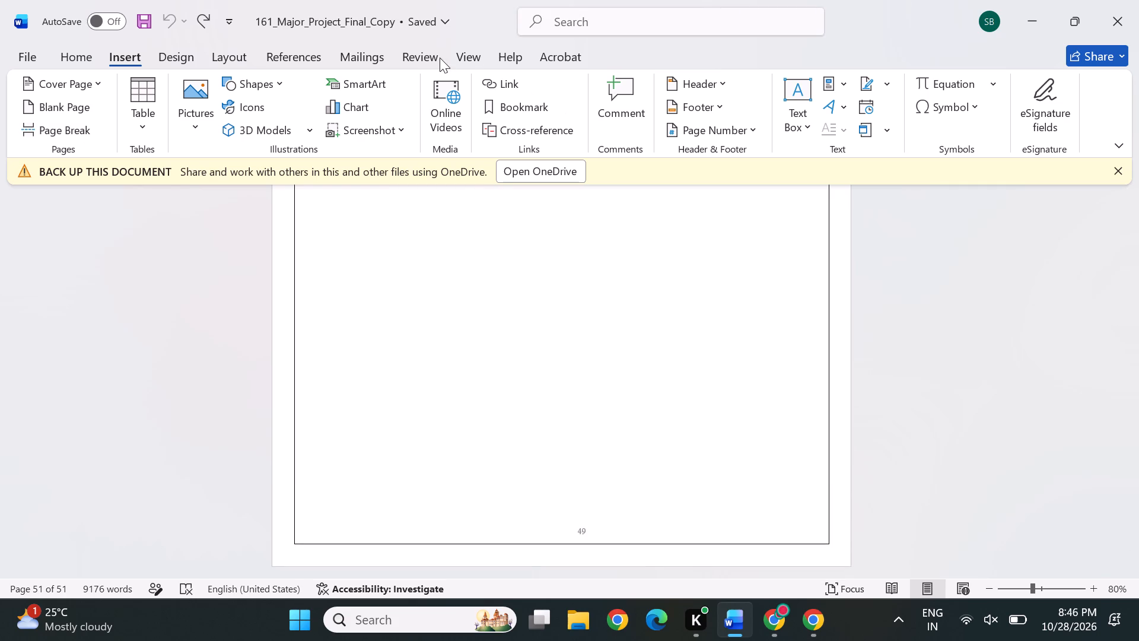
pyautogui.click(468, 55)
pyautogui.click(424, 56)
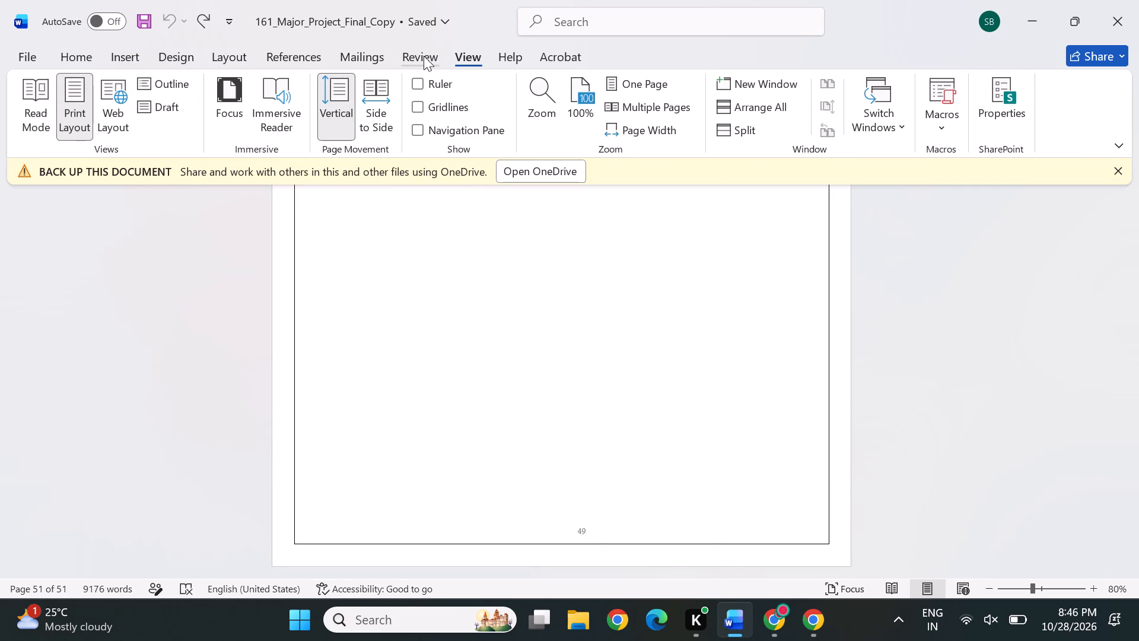
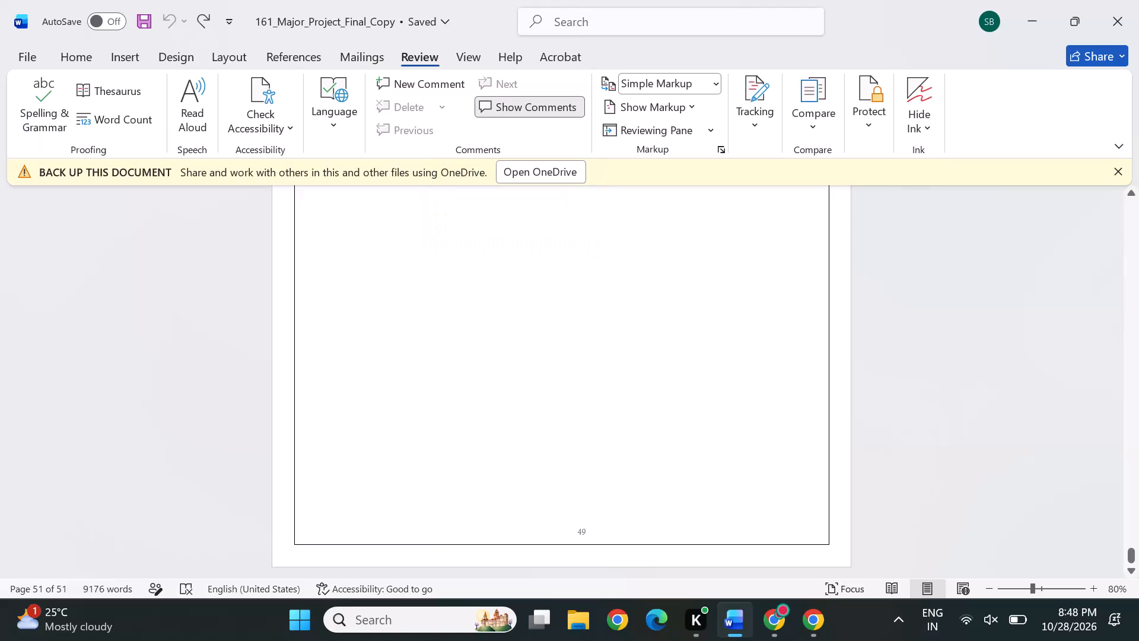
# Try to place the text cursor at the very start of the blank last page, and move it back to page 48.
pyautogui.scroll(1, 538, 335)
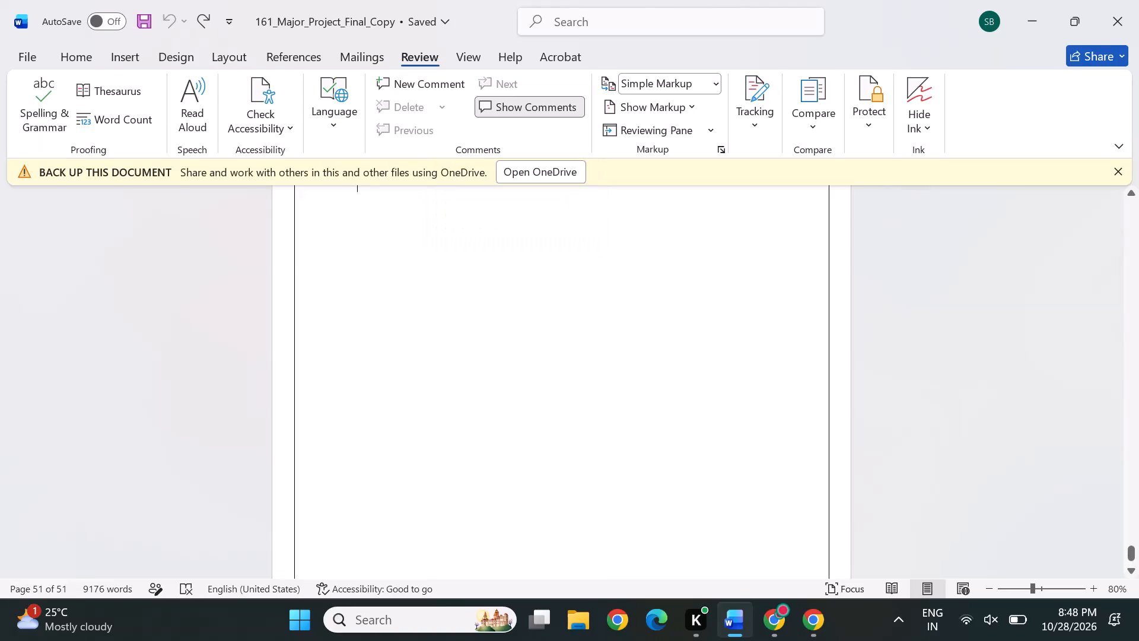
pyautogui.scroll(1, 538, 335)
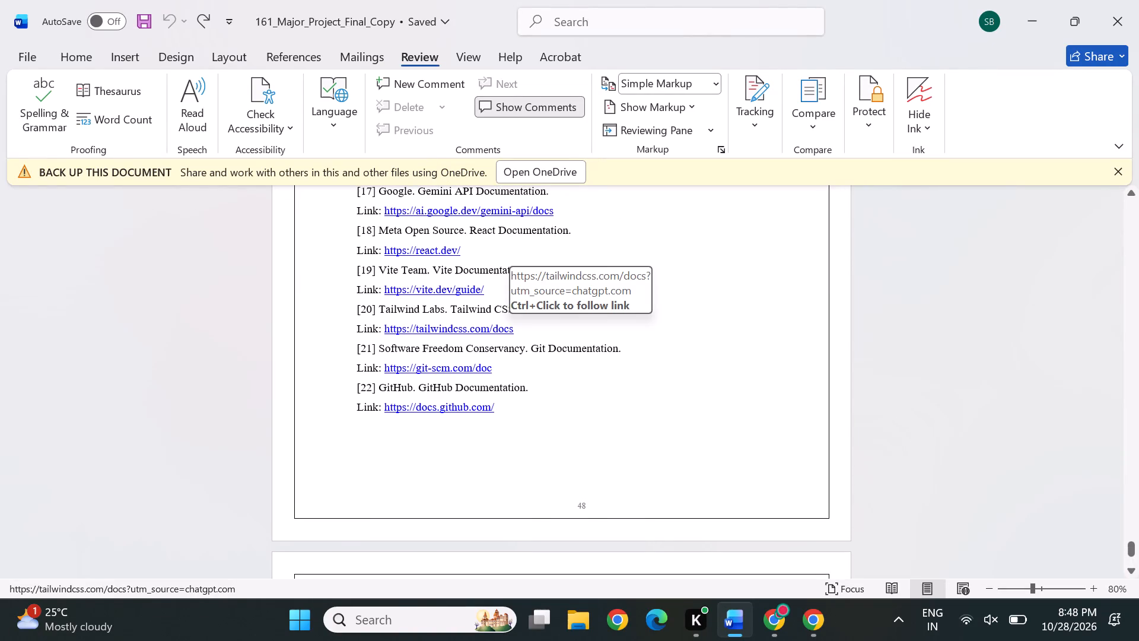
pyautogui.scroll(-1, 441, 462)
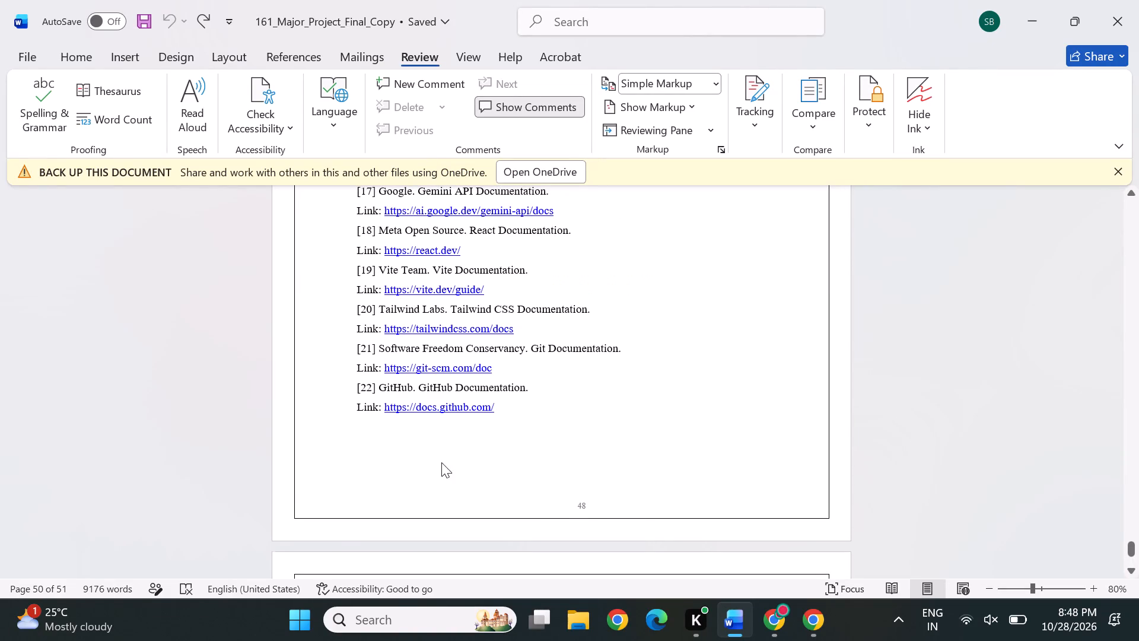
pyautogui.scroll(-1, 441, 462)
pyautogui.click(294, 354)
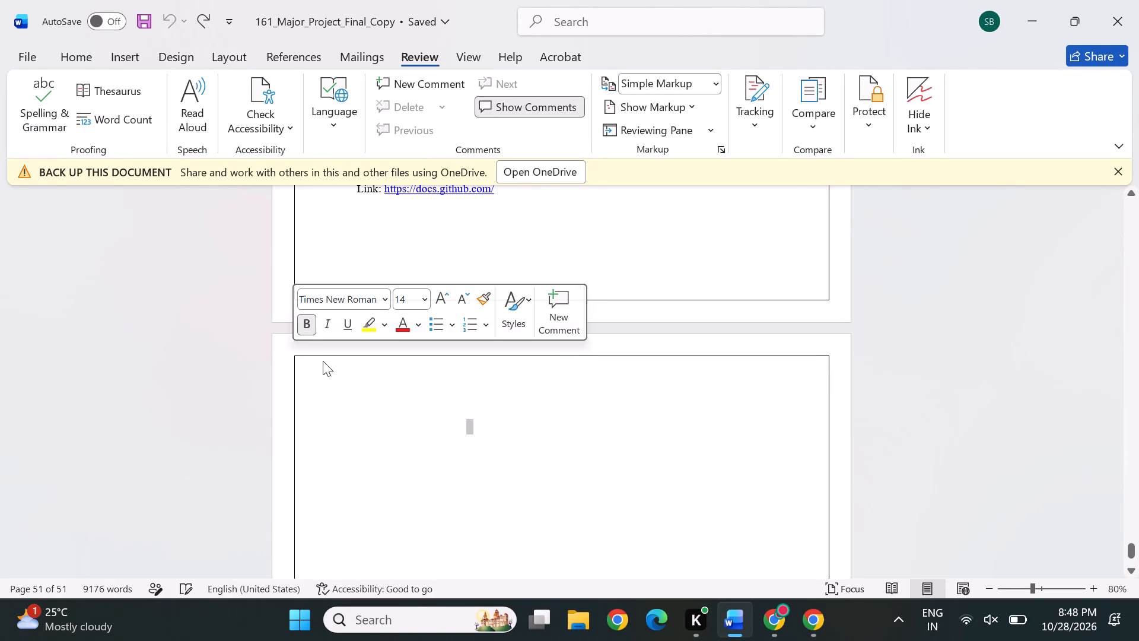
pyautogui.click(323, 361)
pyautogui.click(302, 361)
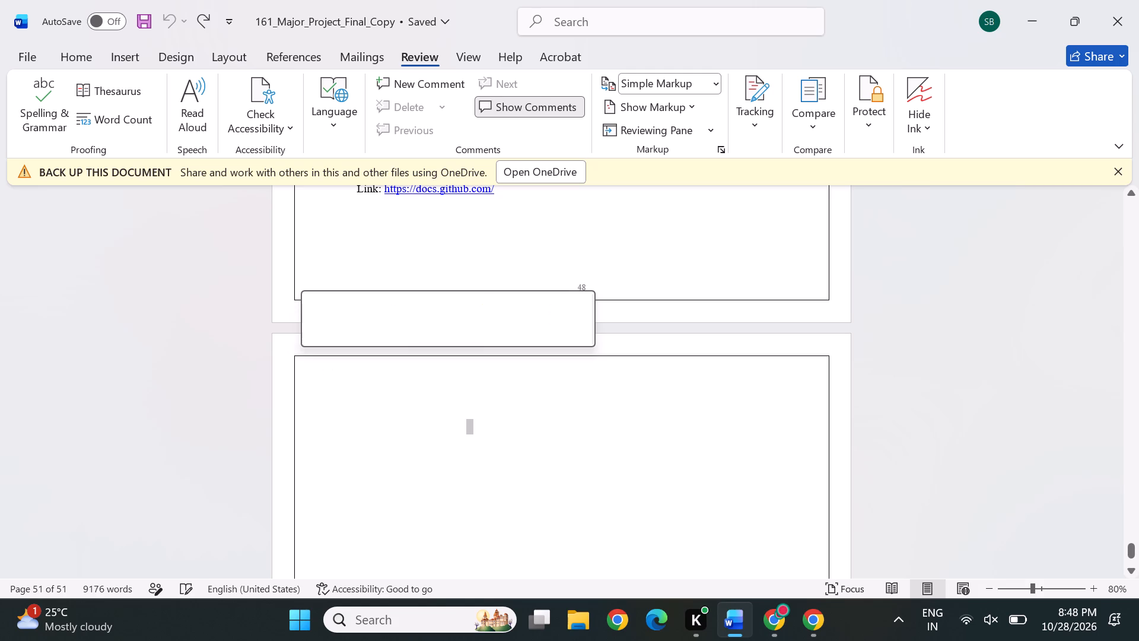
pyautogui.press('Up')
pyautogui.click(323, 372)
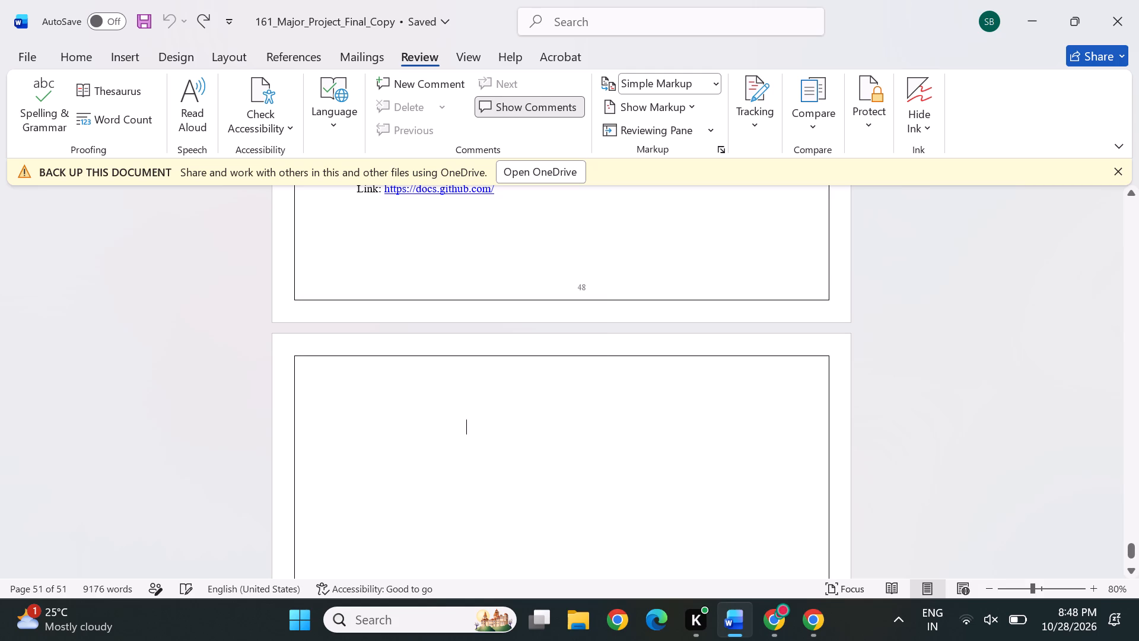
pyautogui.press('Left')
# Add five empty lines below the last reference link on page 48 and delete the paragraph break that follows them.
pyautogui.scroll(1, 511, 278)
pyautogui.click(548, 296)
pyautogui.press('Return')
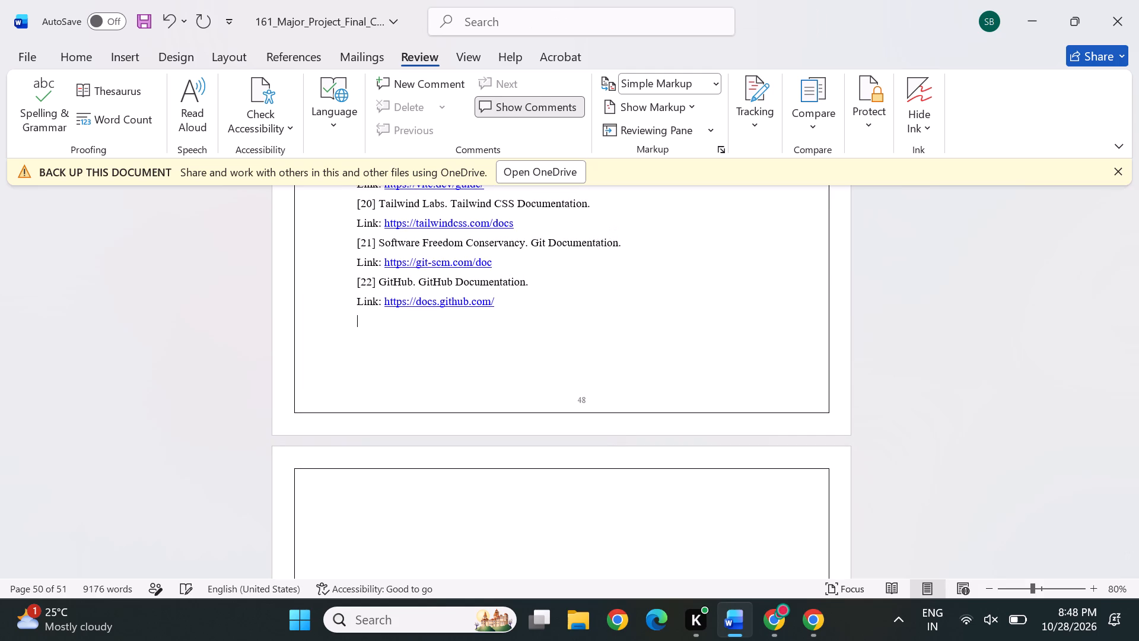
pyautogui.press('Return')
pyautogui.press('Return')
pyautogui.press('Return')
pyautogui.press('Return')
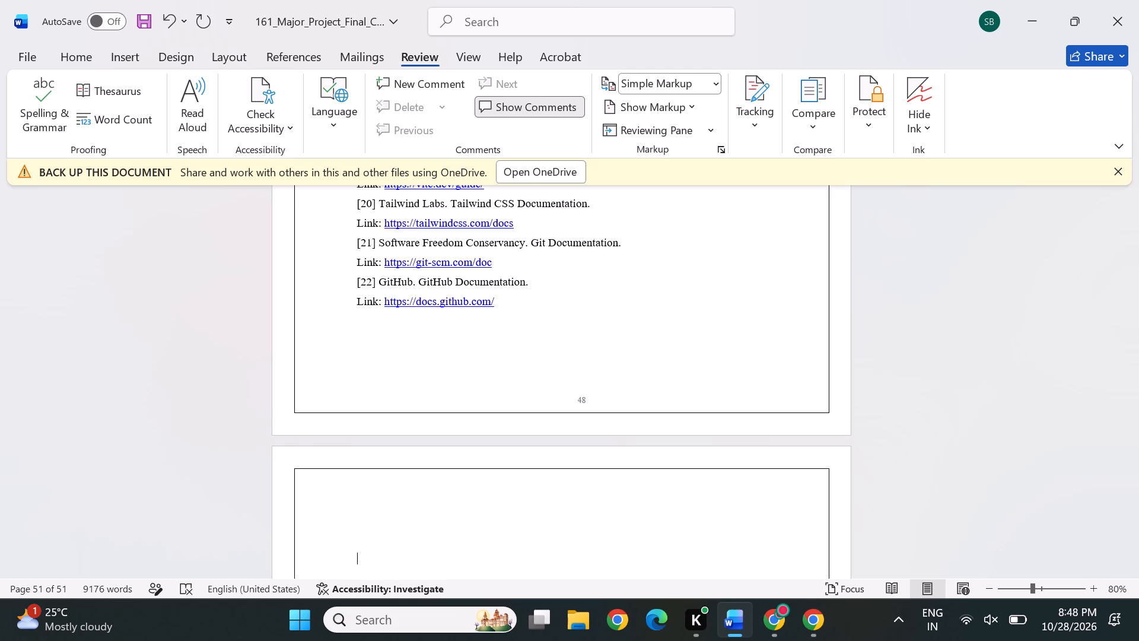
pyautogui.press('Delete')
# Select everything on the blank last page, numbered 49, and delete it.
pyautogui.scroll(-2, 470, 353)
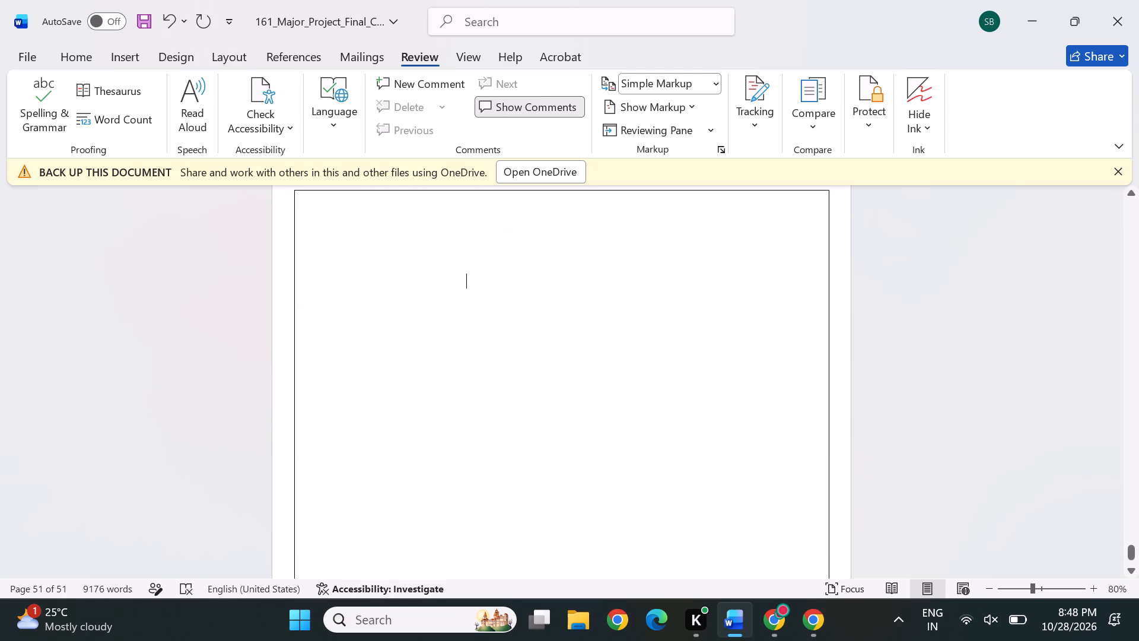
pyautogui.moveTo(333, 220); pyautogui.dragTo(728, 510)
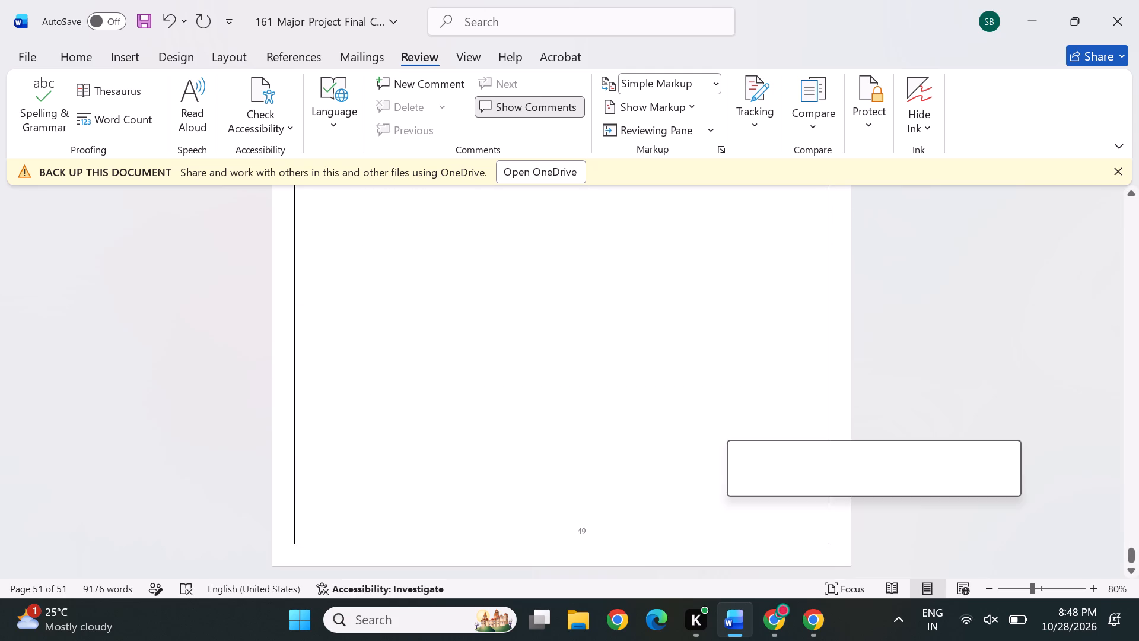
pyautogui.press('Delete')
pyautogui.scroll(-1, 728, 510)
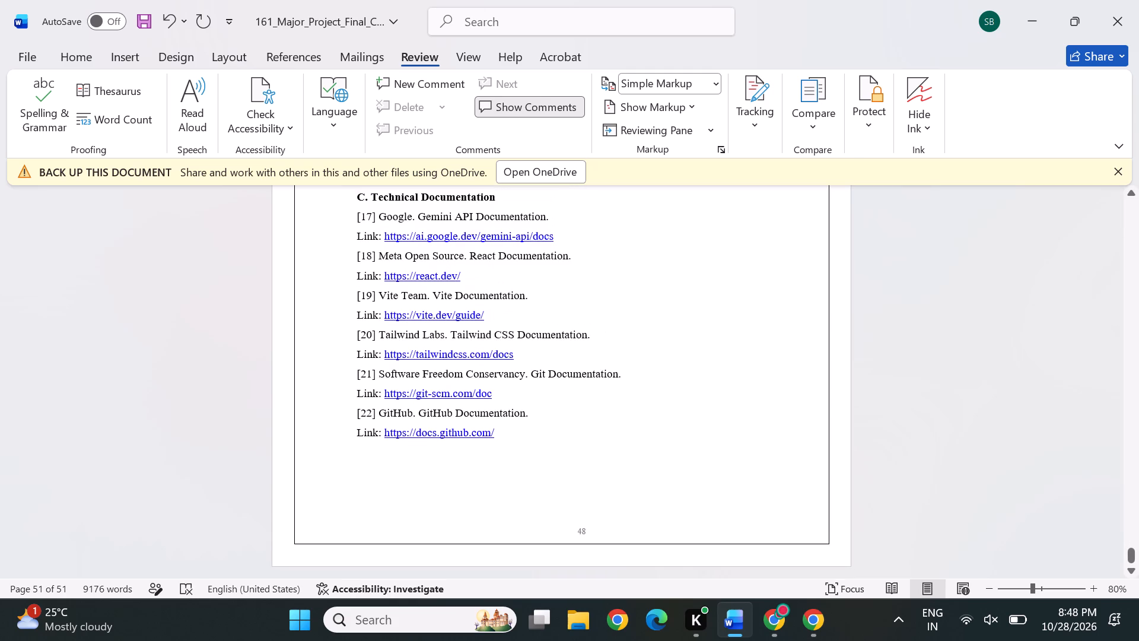
# Check the reference pages at the end of the document and save the document.
pyautogui.scroll(2, 584, 444)
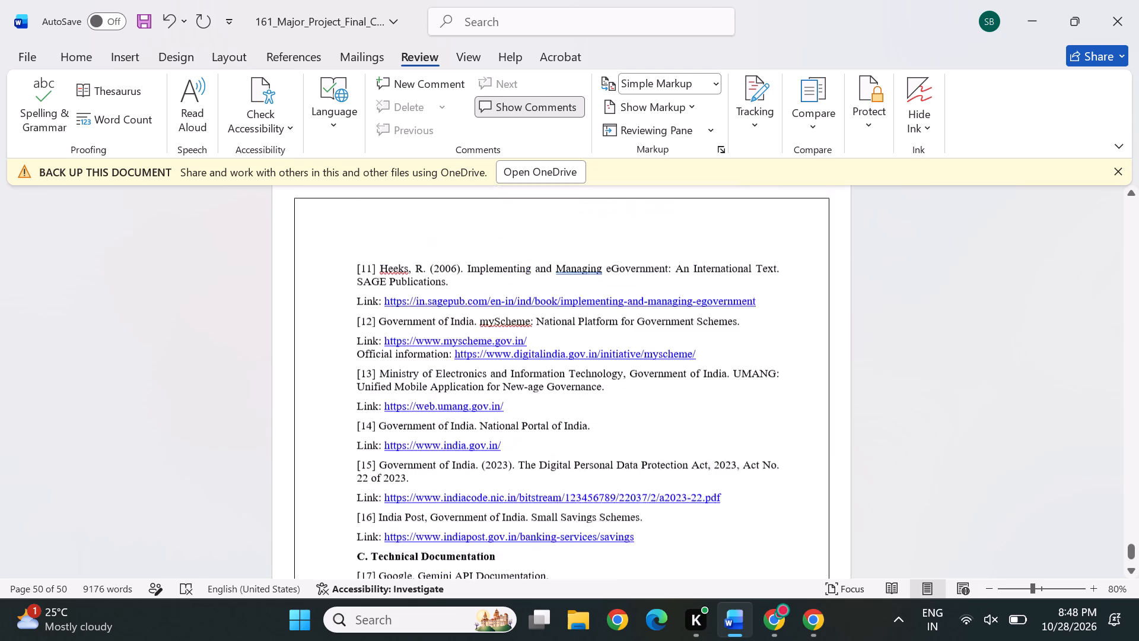
pyautogui.scroll(2, 584, 444)
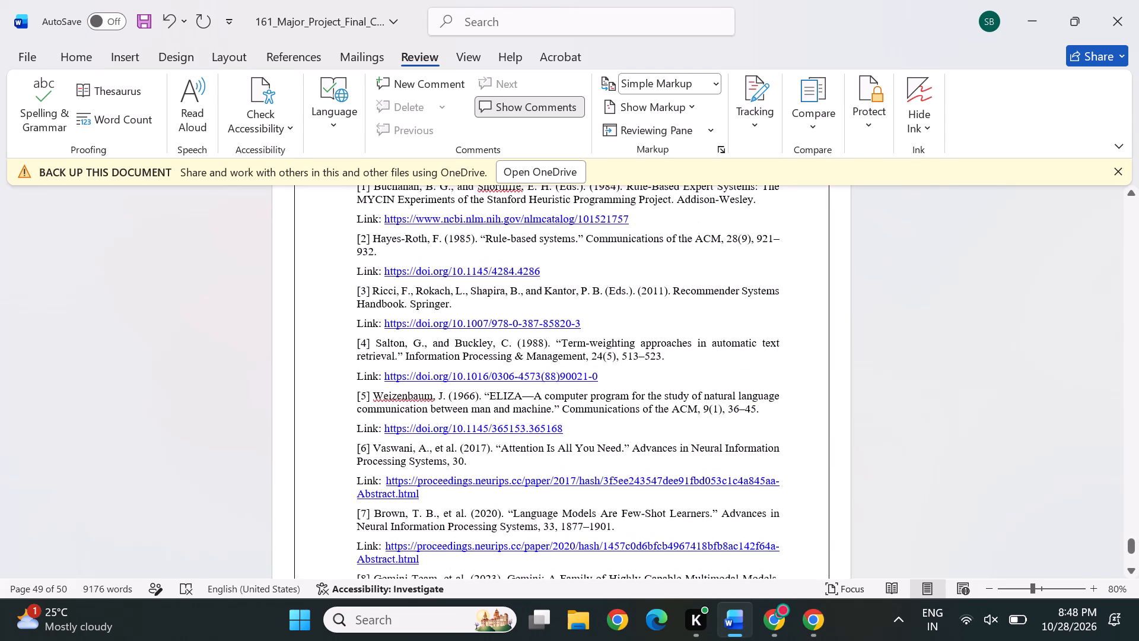
pyautogui.hotkey('ctrl', 's')
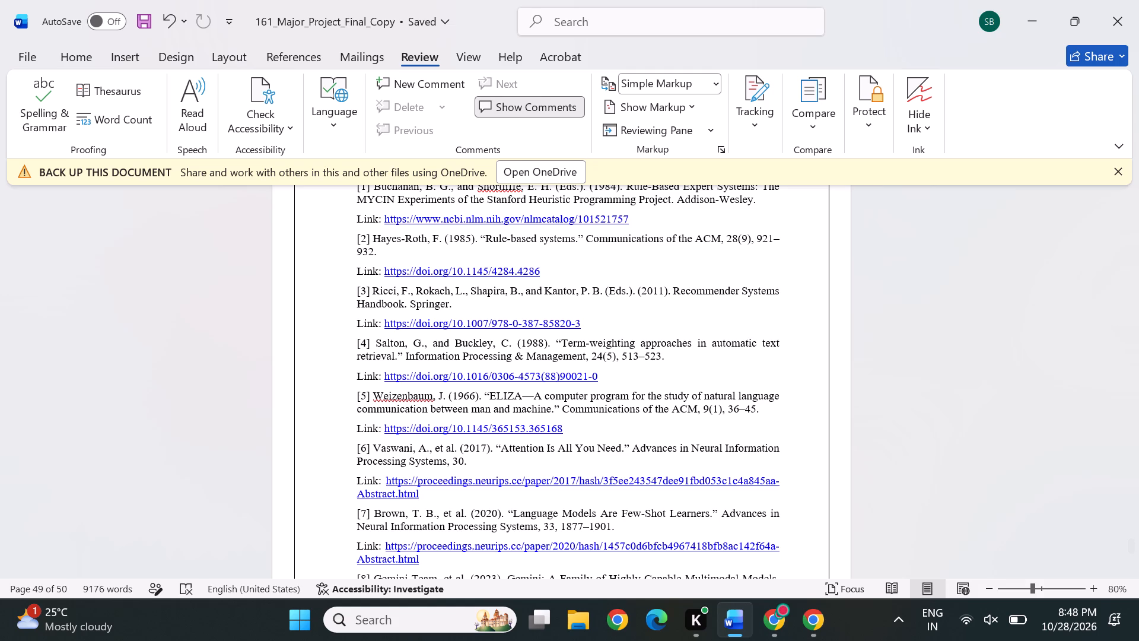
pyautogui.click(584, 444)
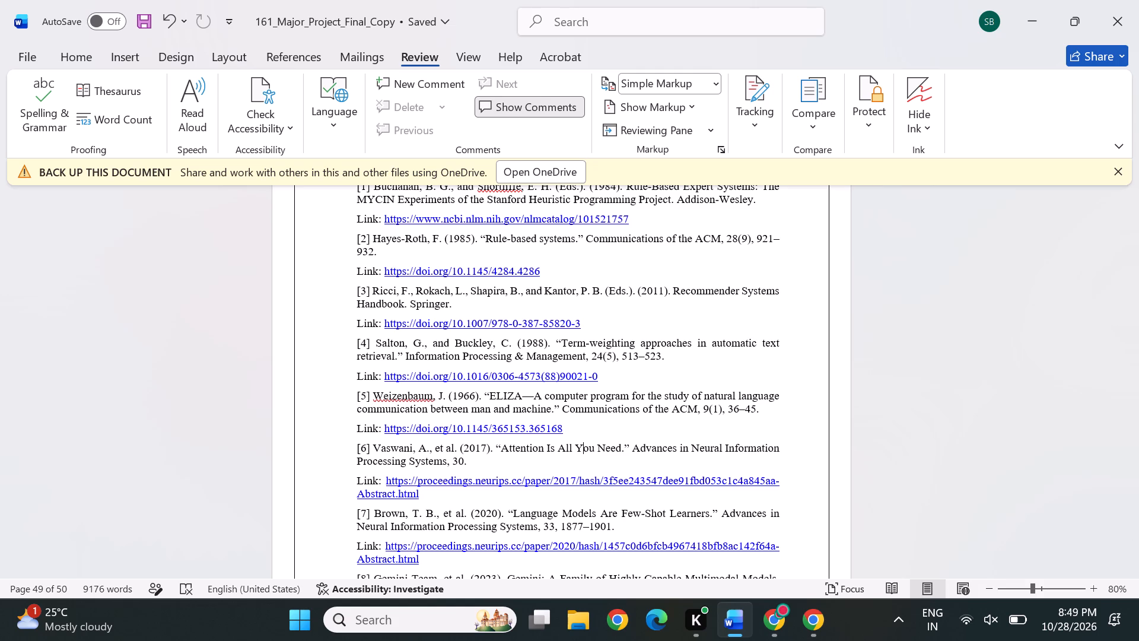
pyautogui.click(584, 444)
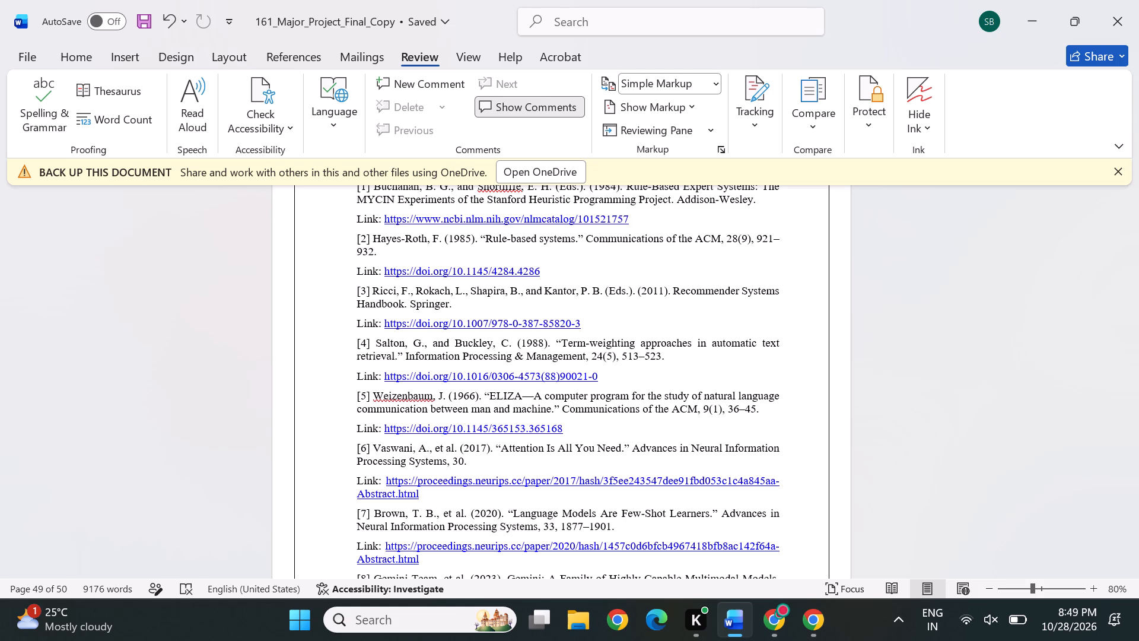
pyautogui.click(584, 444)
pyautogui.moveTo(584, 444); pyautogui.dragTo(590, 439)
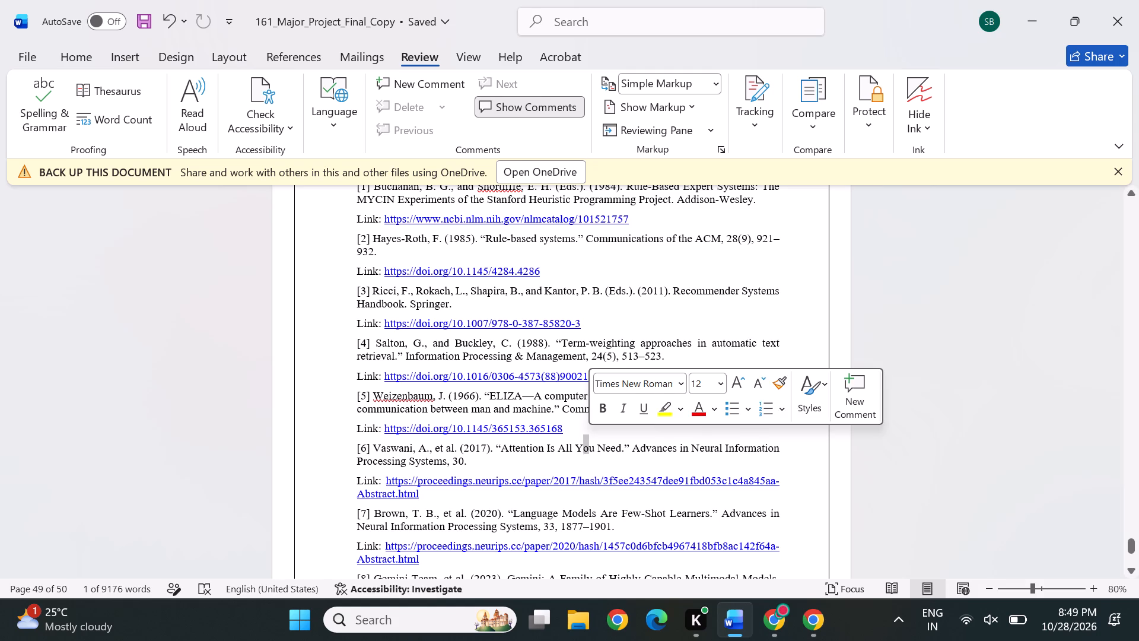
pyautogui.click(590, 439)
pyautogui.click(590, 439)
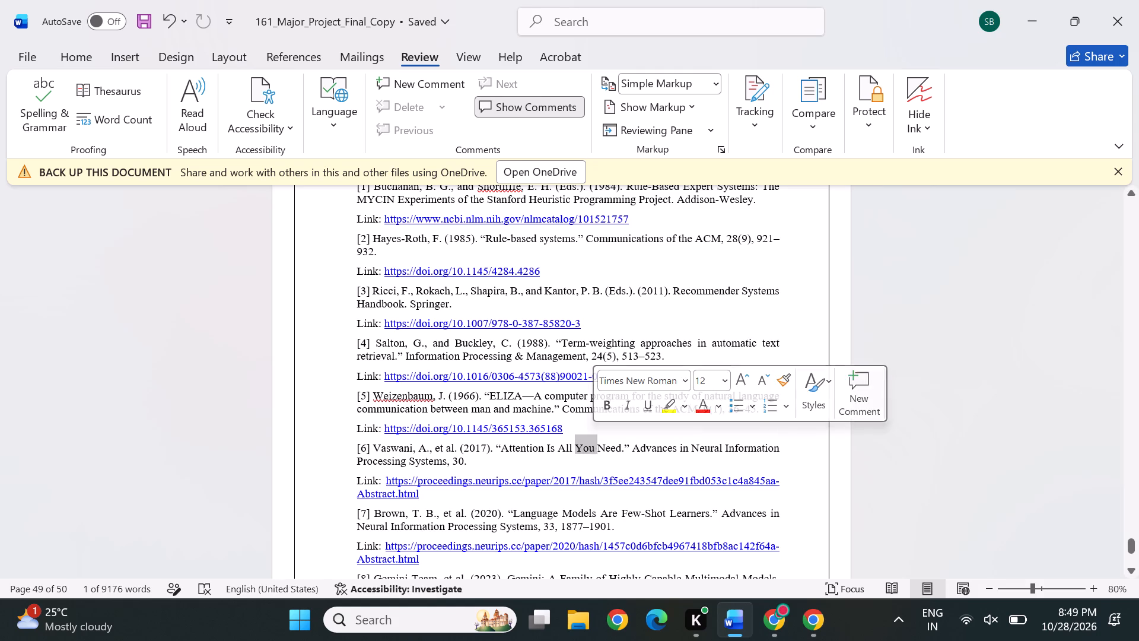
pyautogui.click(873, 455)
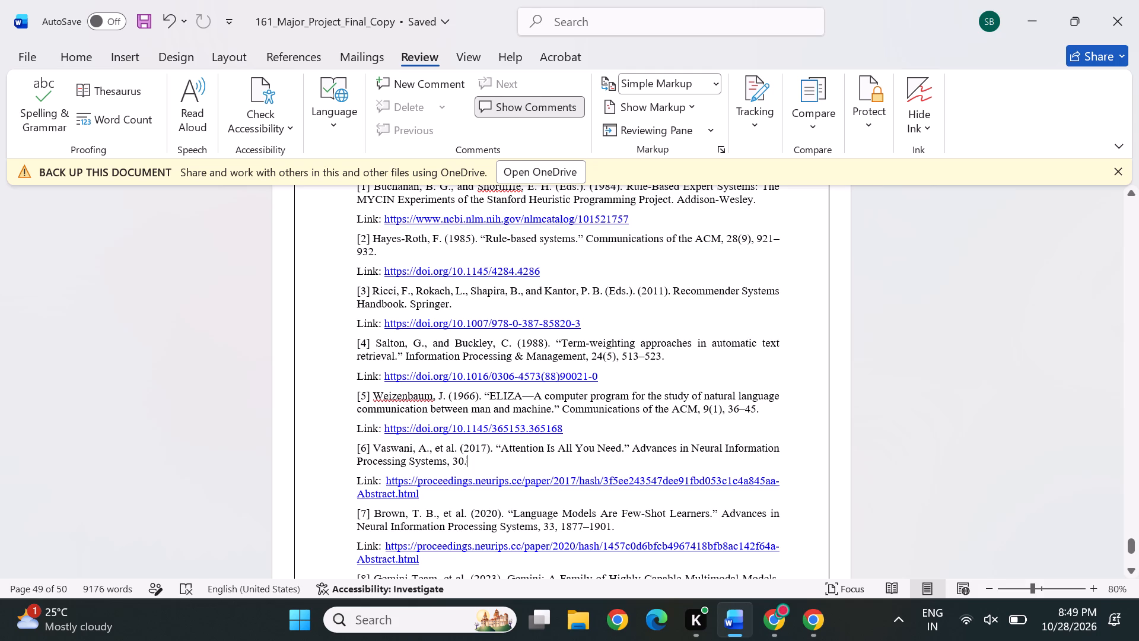
# Open the Section 12 header on the REFERENCES page and set the header's distance from the top to 0.5".
pyautogui.scroll(2, 714, 265)
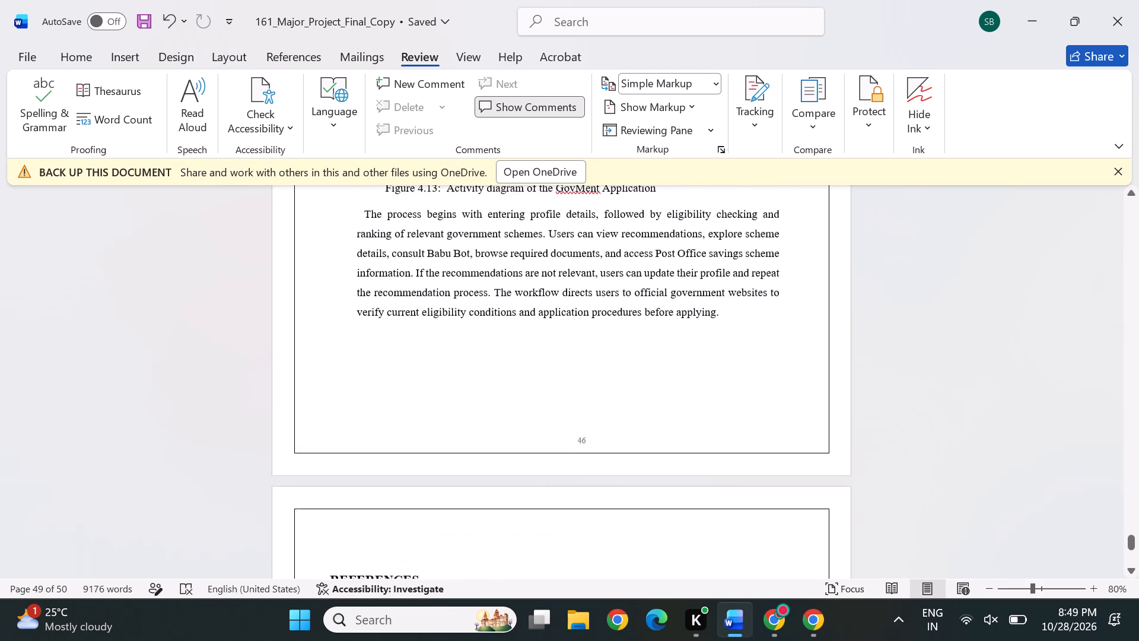
pyautogui.scroll(-1, 466, 481)
pyautogui.doubleClick(543, 289)
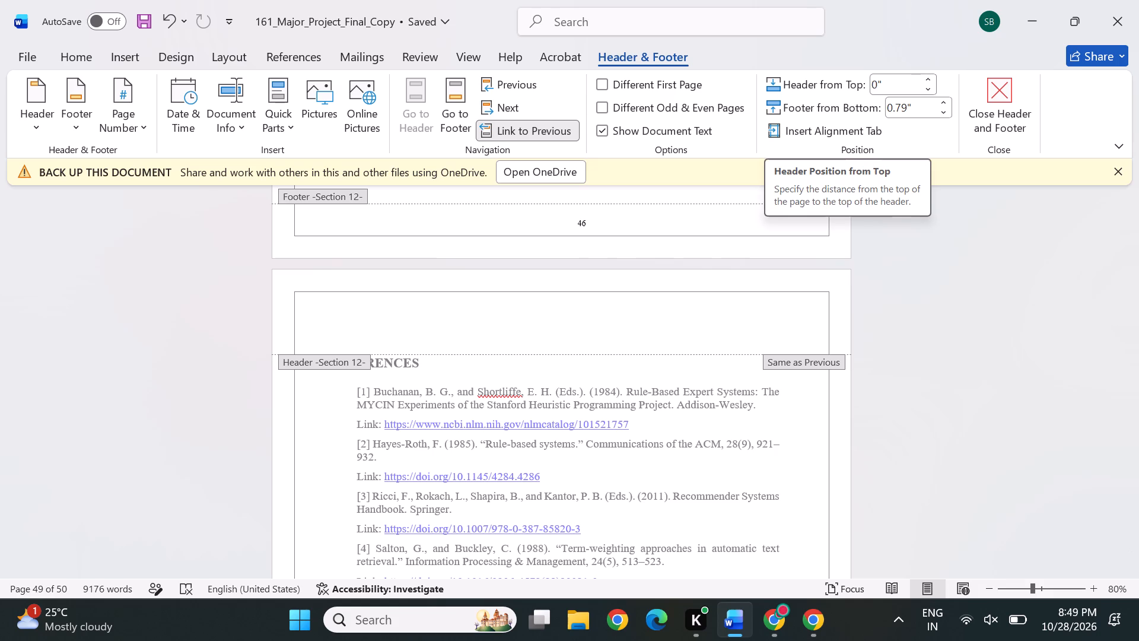
pyautogui.click(929, 76)
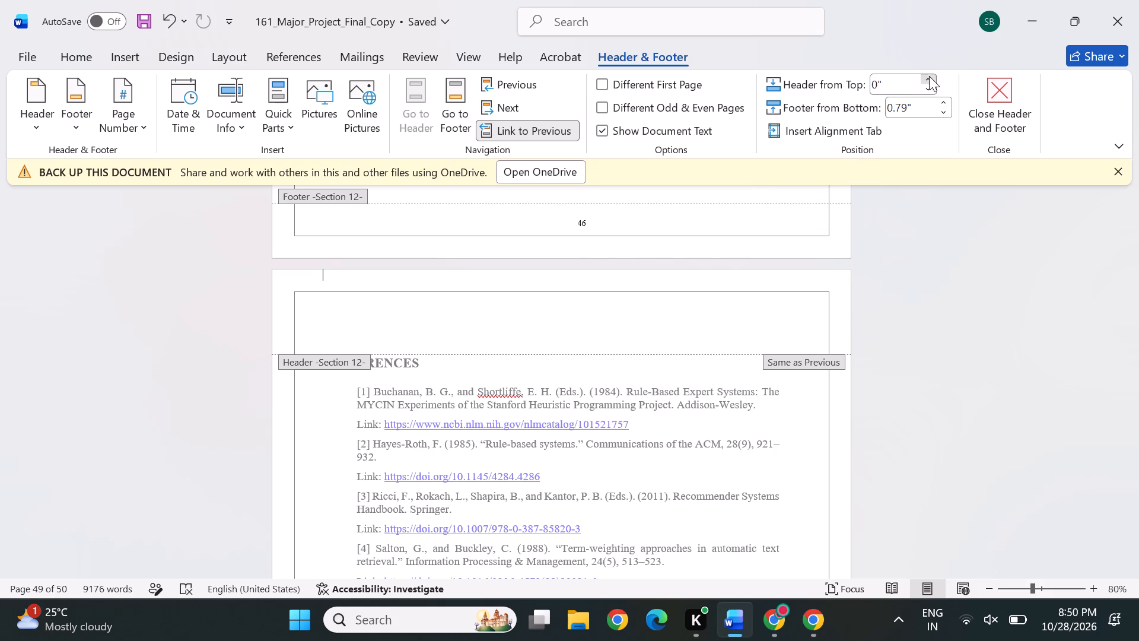
pyautogui.click(930, 77)
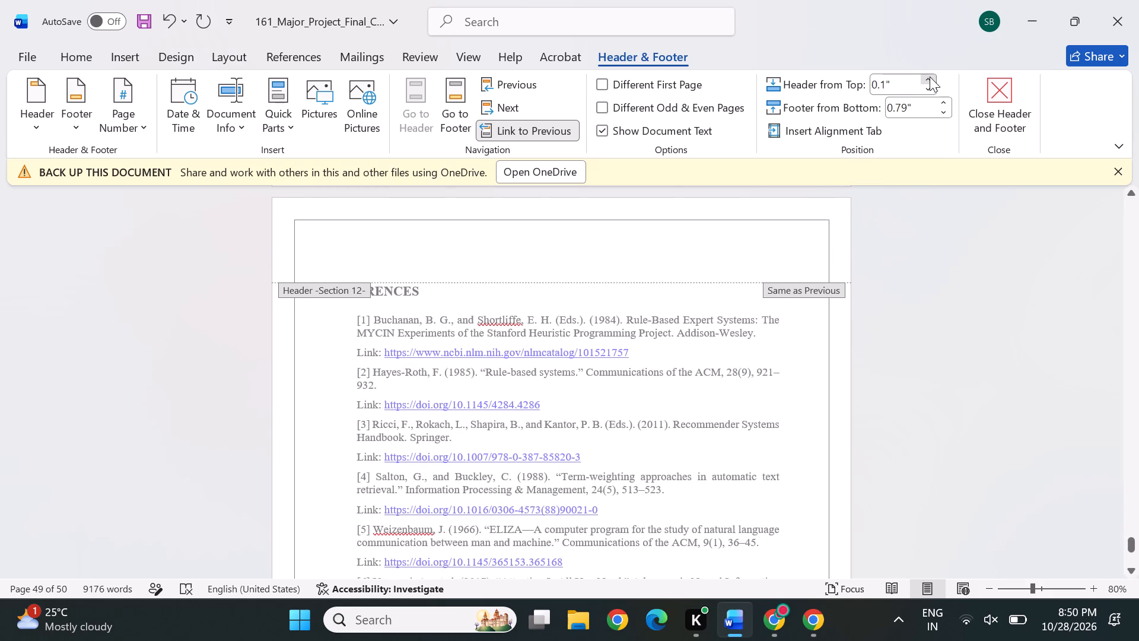
pyautogui.click(930, 77)
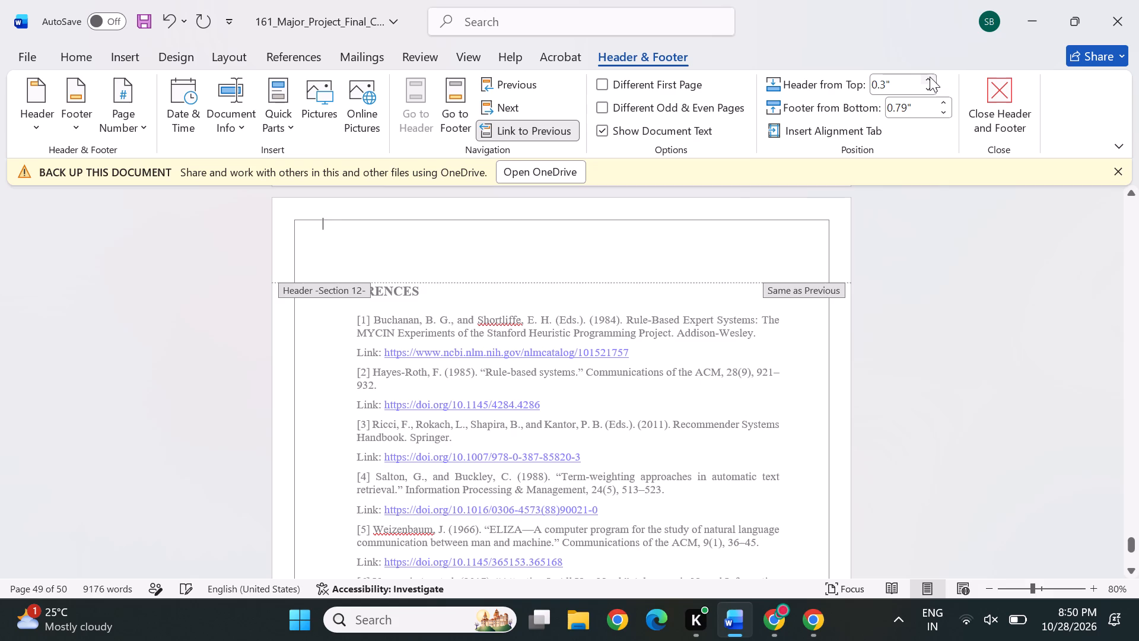
pyautogui.click(930, 77)
pyautogui.click(930, 77)
pyautogui.tripleClick(930, 77)
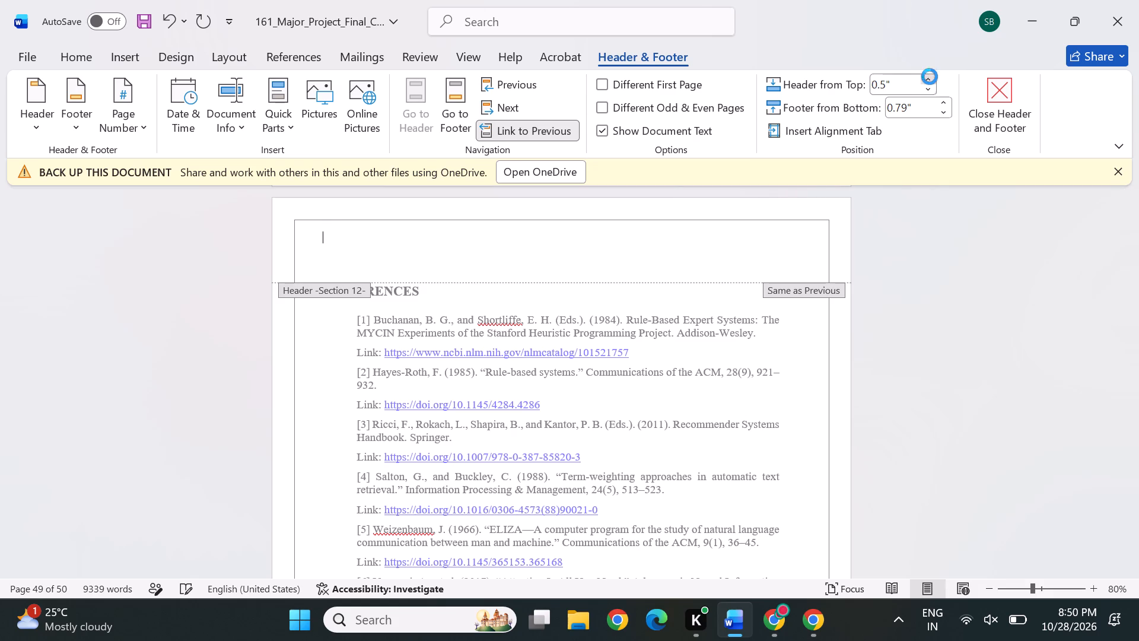
pyautogui.click(930, 77)
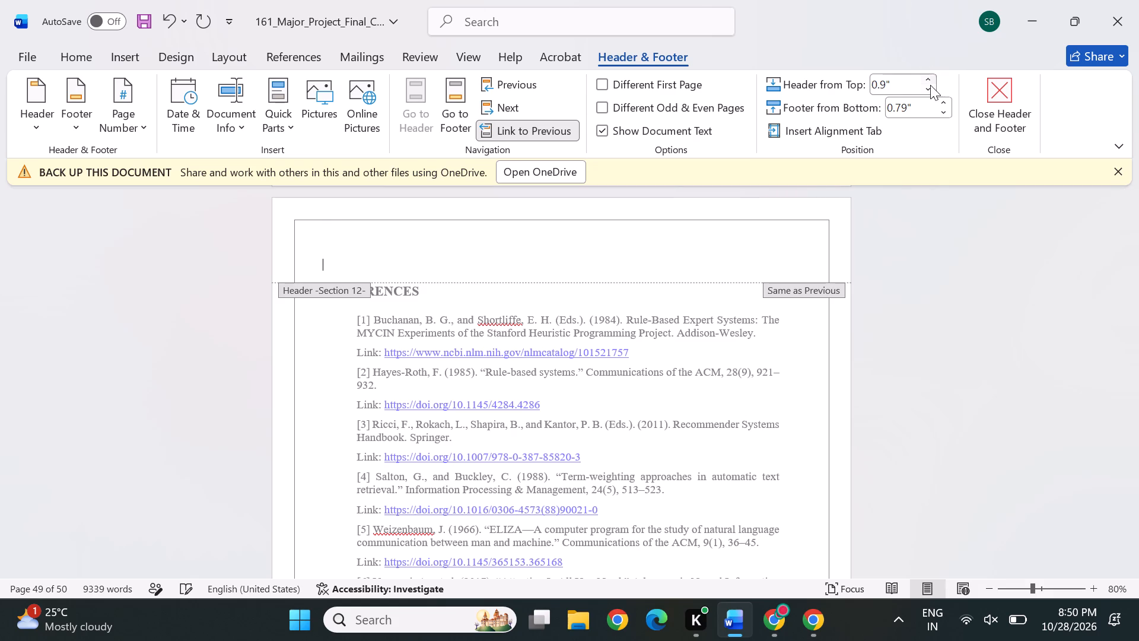
pyautogui.doubleClick(930, 90)
pyautogui.click(930, 90)
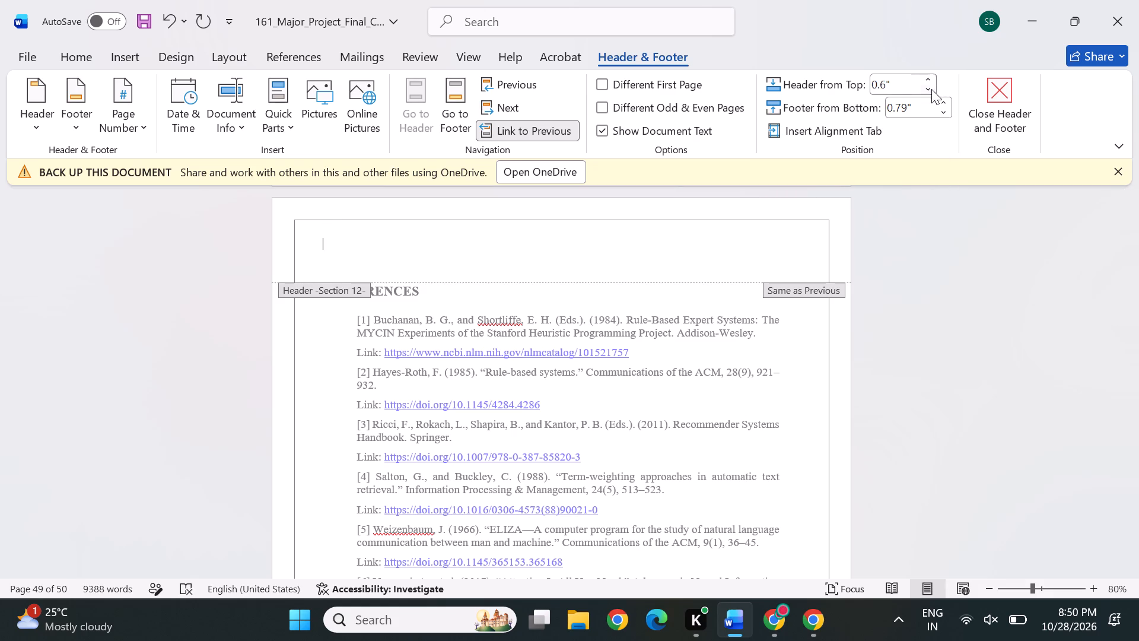
pyautogui.click(931, 89)
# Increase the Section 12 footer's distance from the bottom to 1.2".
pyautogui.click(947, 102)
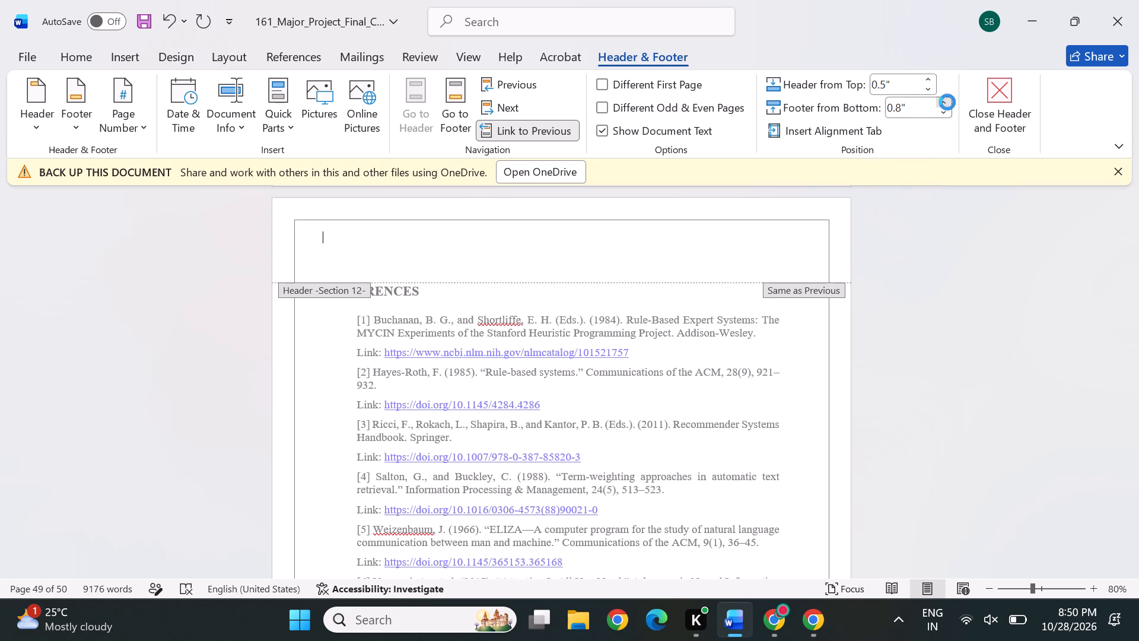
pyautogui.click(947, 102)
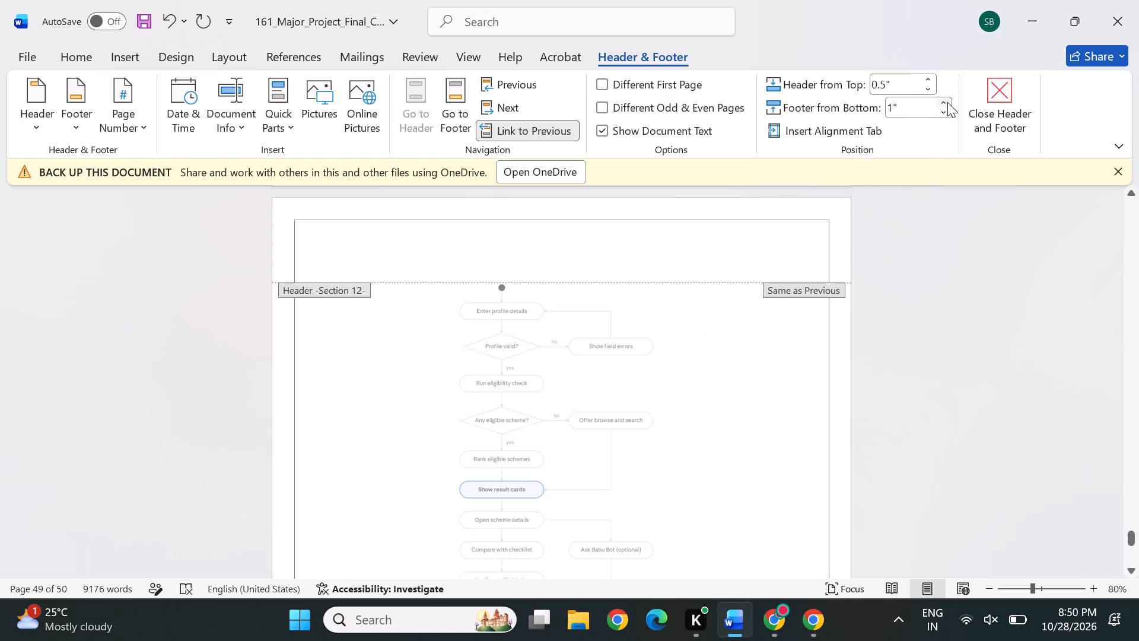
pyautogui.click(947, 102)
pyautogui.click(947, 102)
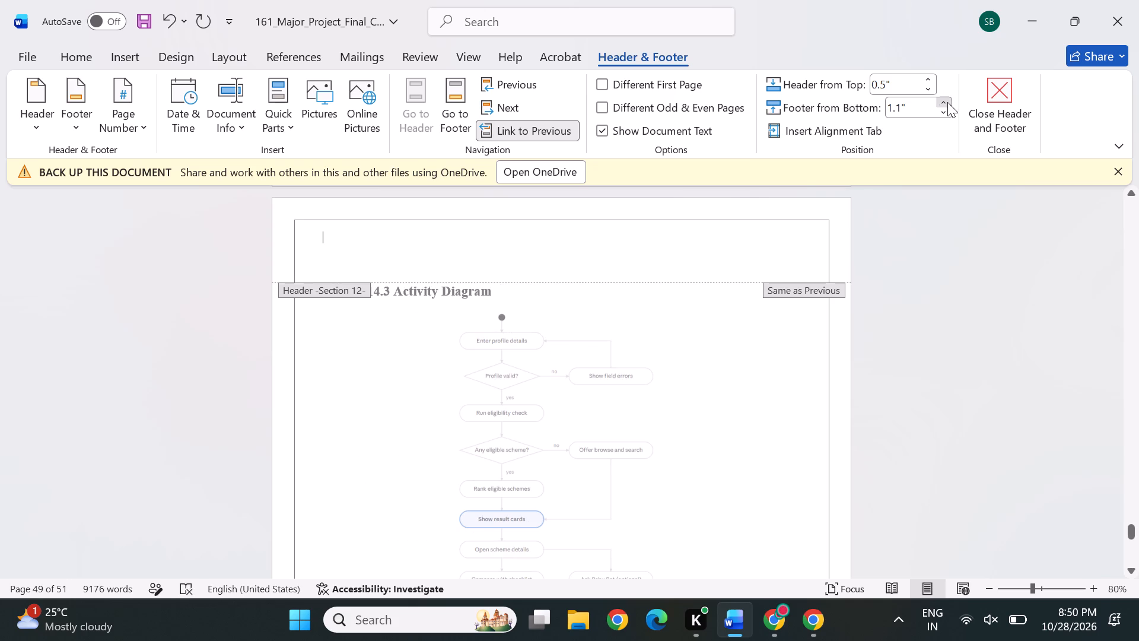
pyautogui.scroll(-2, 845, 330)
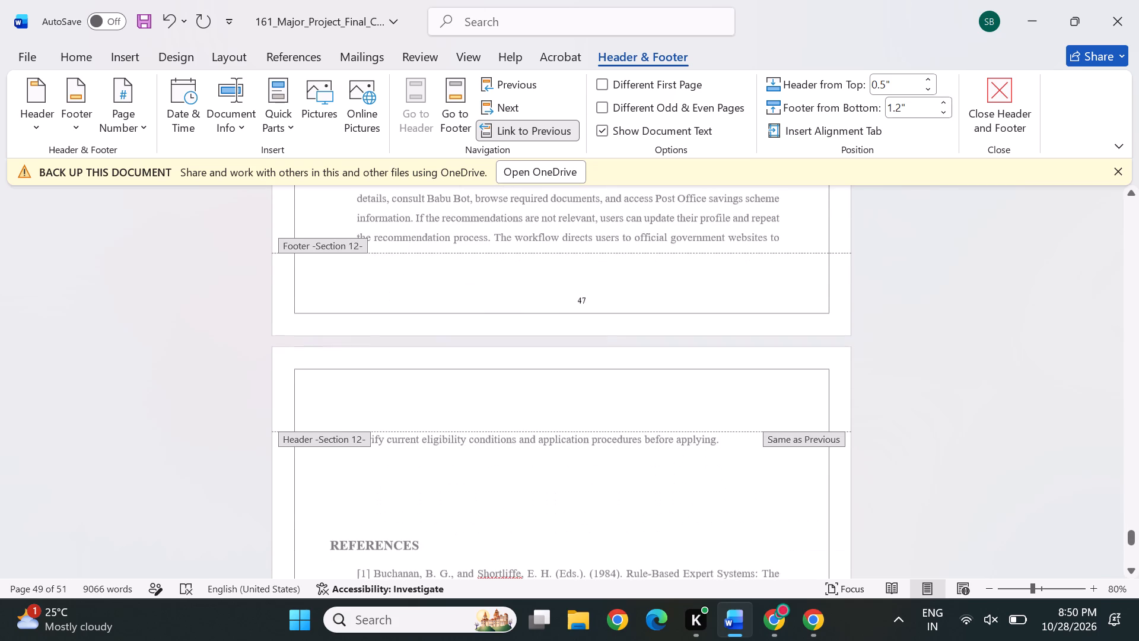
# Set the Section 12 footer's distance from the bottom to 0.5".
pyautogui.click(943, 113)
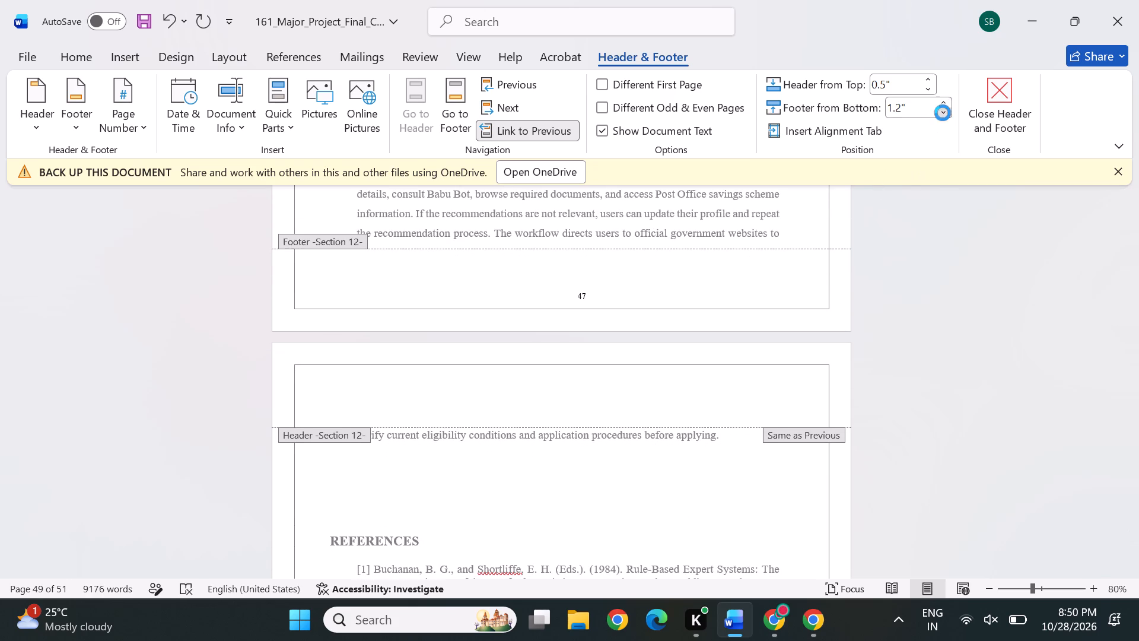
pyautogui.click(943, 113)
pyautogui.click(943, 113)
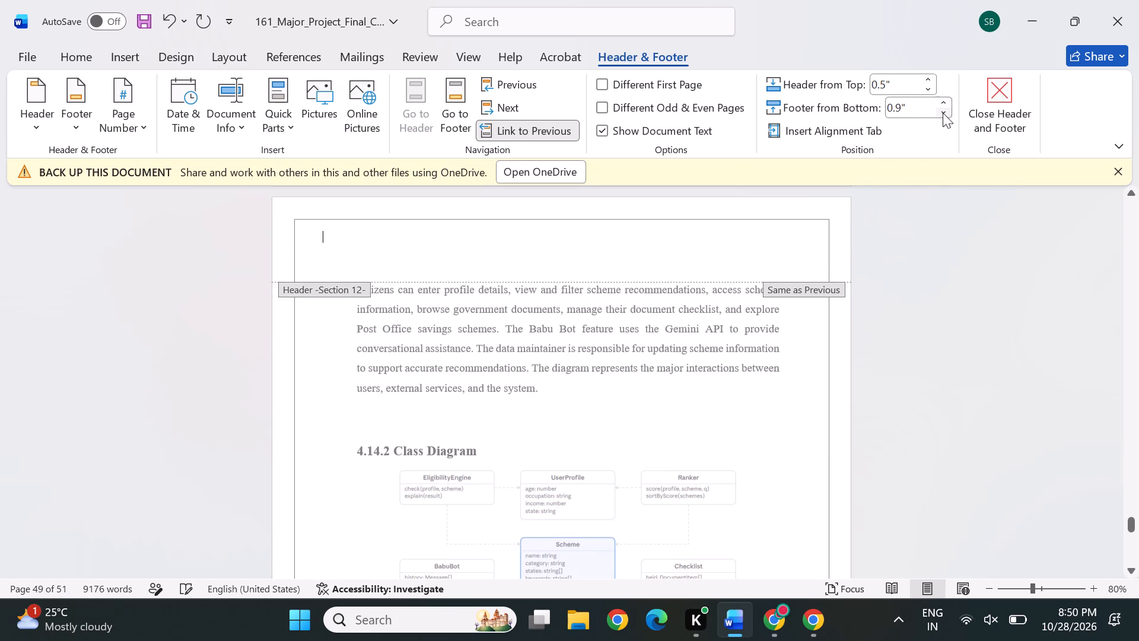
pyautogui.click(943, 113)
pyautogui.click(943, 113)
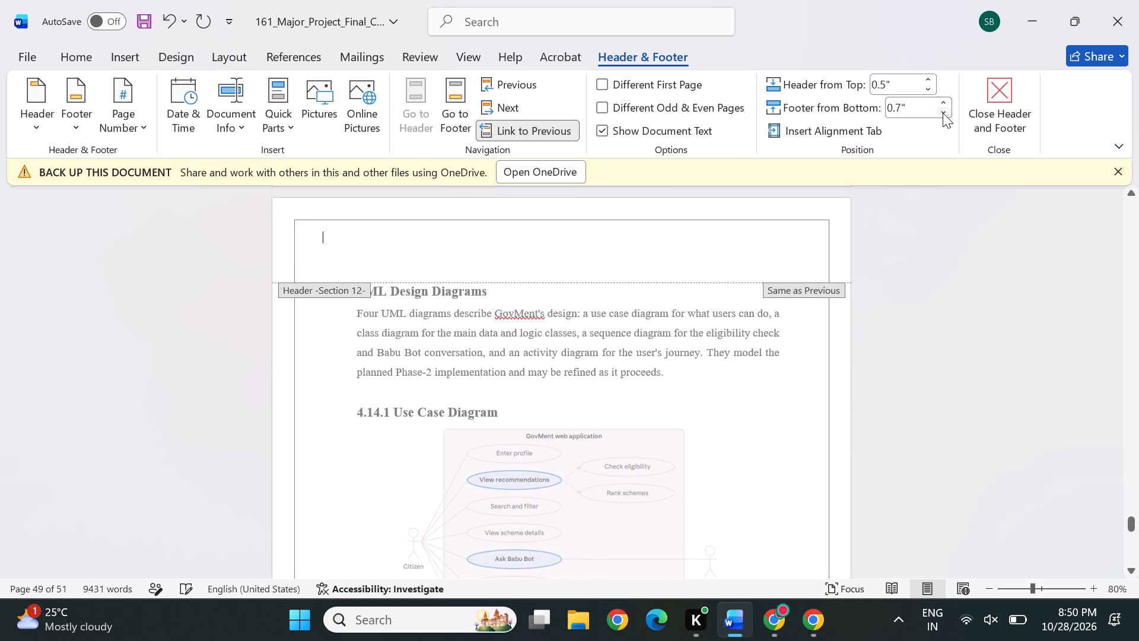
pyautogui.click(943, 113)
pyautogui.click(943, 113)
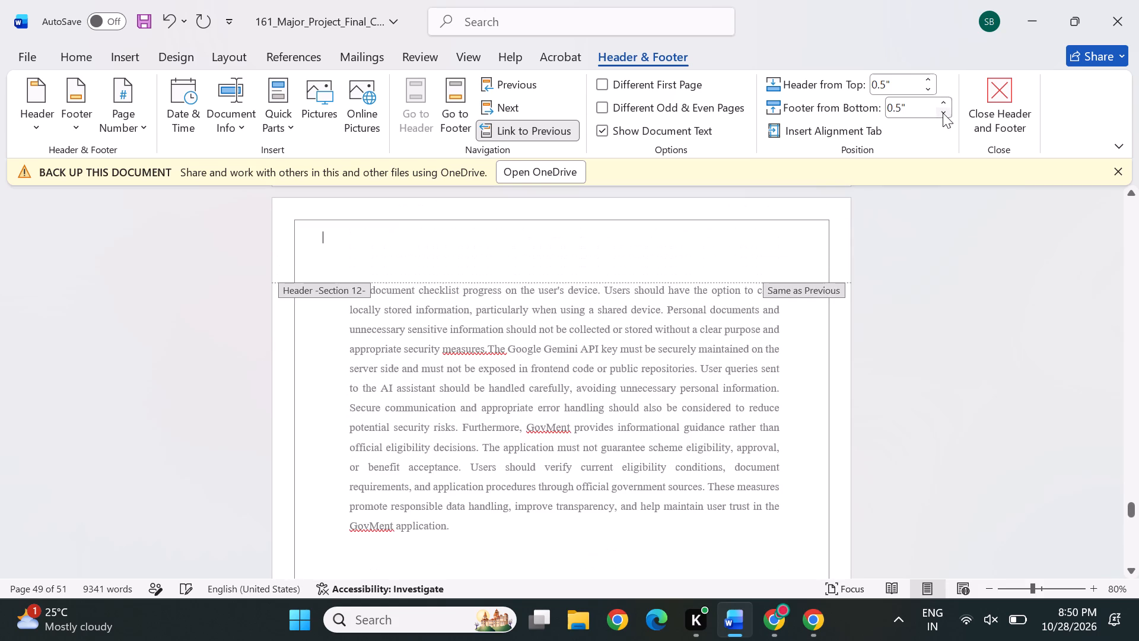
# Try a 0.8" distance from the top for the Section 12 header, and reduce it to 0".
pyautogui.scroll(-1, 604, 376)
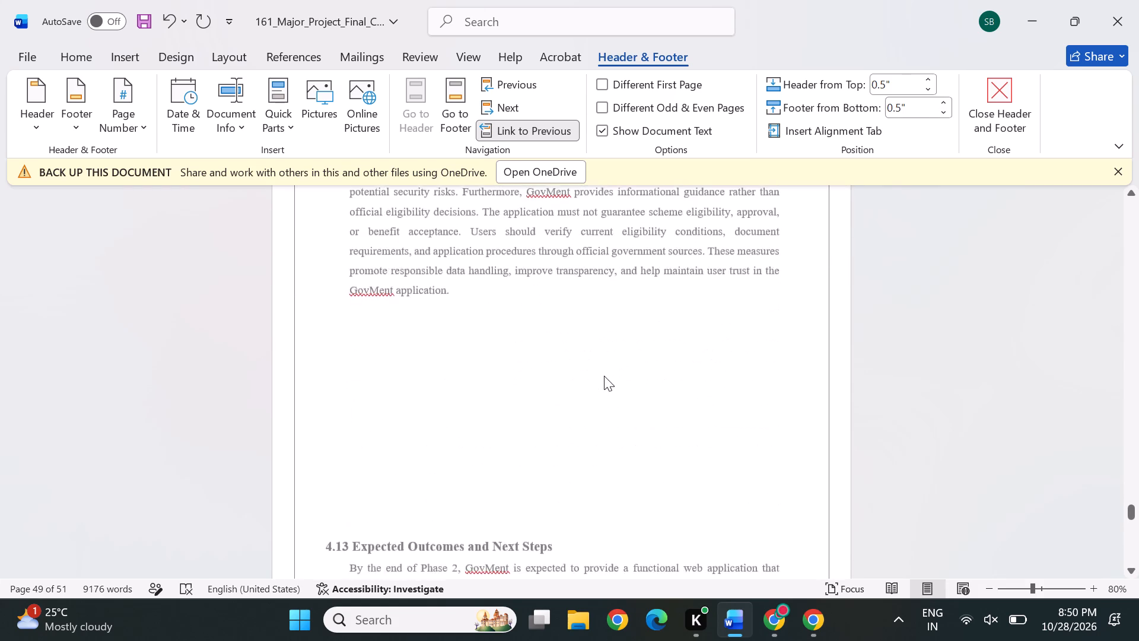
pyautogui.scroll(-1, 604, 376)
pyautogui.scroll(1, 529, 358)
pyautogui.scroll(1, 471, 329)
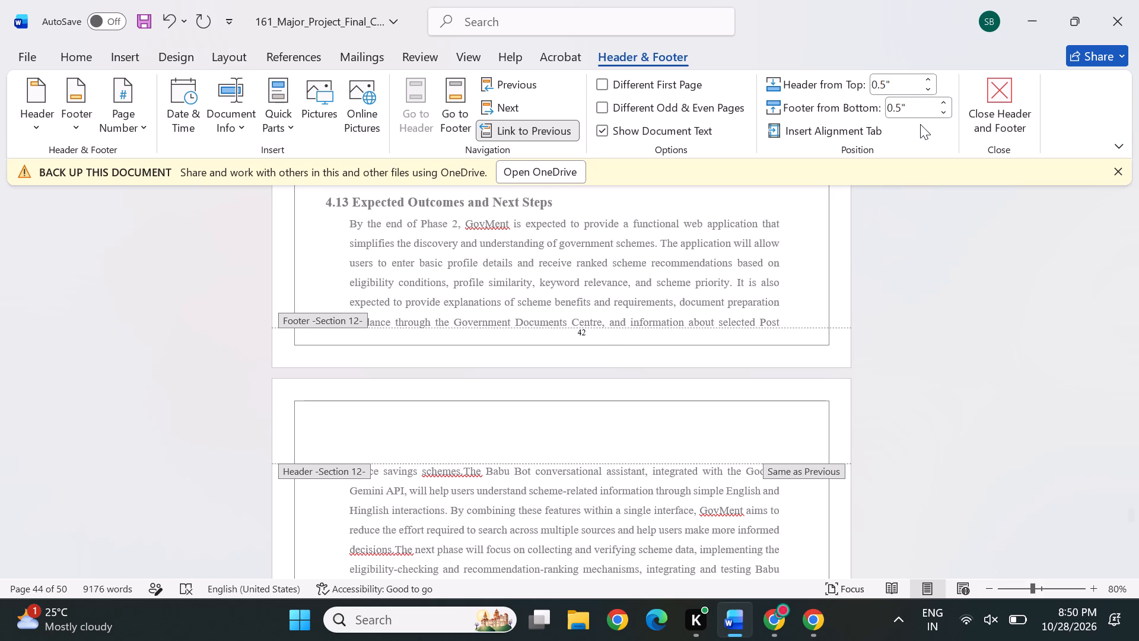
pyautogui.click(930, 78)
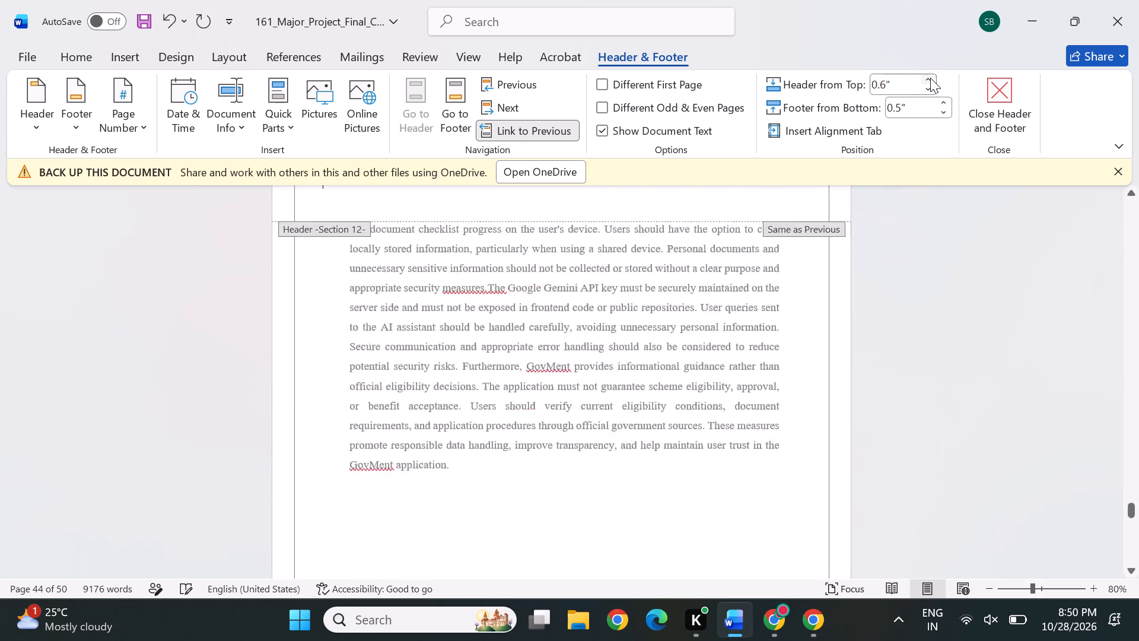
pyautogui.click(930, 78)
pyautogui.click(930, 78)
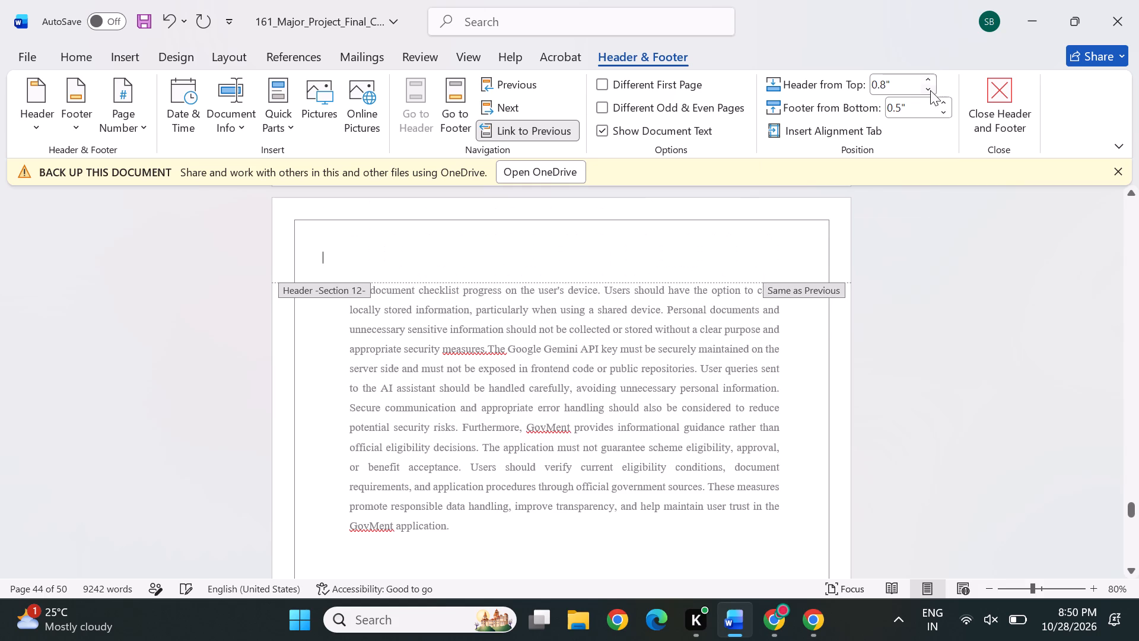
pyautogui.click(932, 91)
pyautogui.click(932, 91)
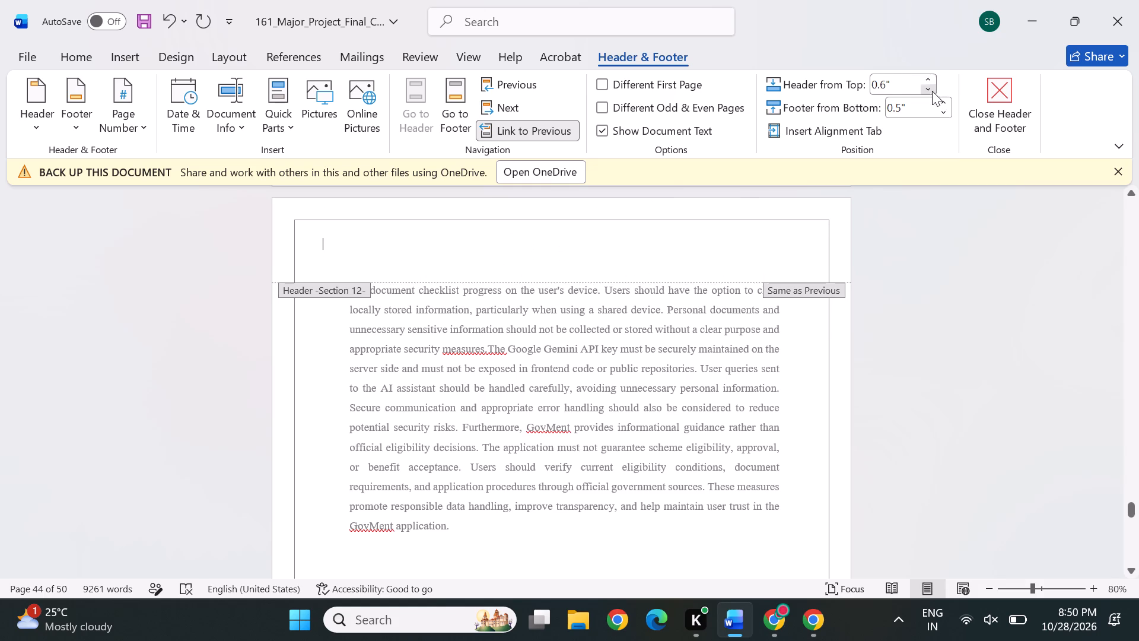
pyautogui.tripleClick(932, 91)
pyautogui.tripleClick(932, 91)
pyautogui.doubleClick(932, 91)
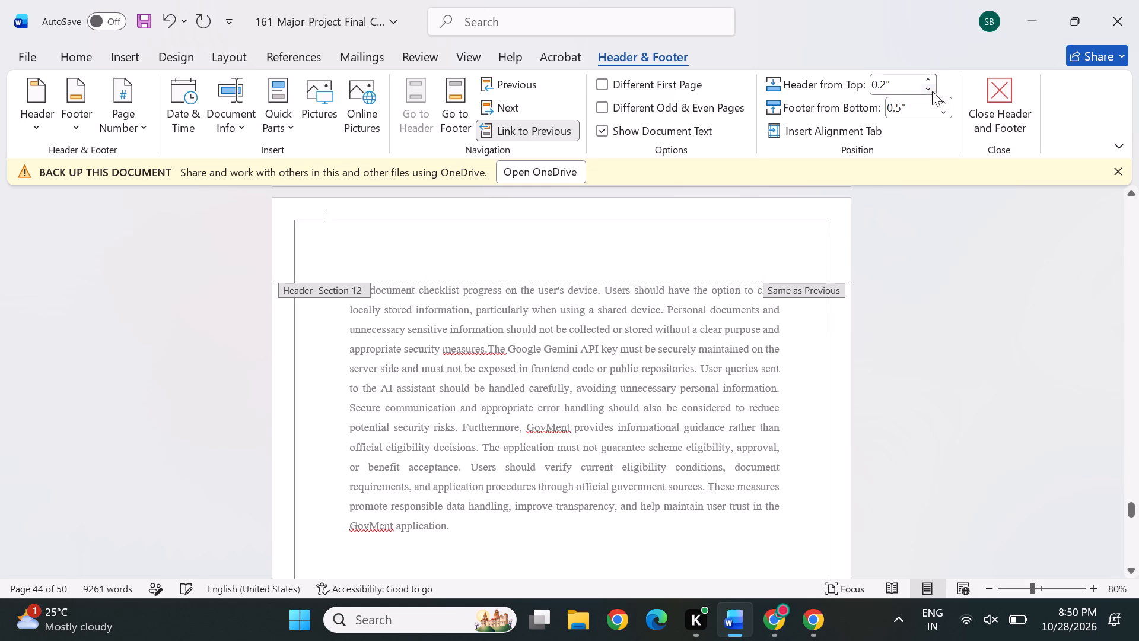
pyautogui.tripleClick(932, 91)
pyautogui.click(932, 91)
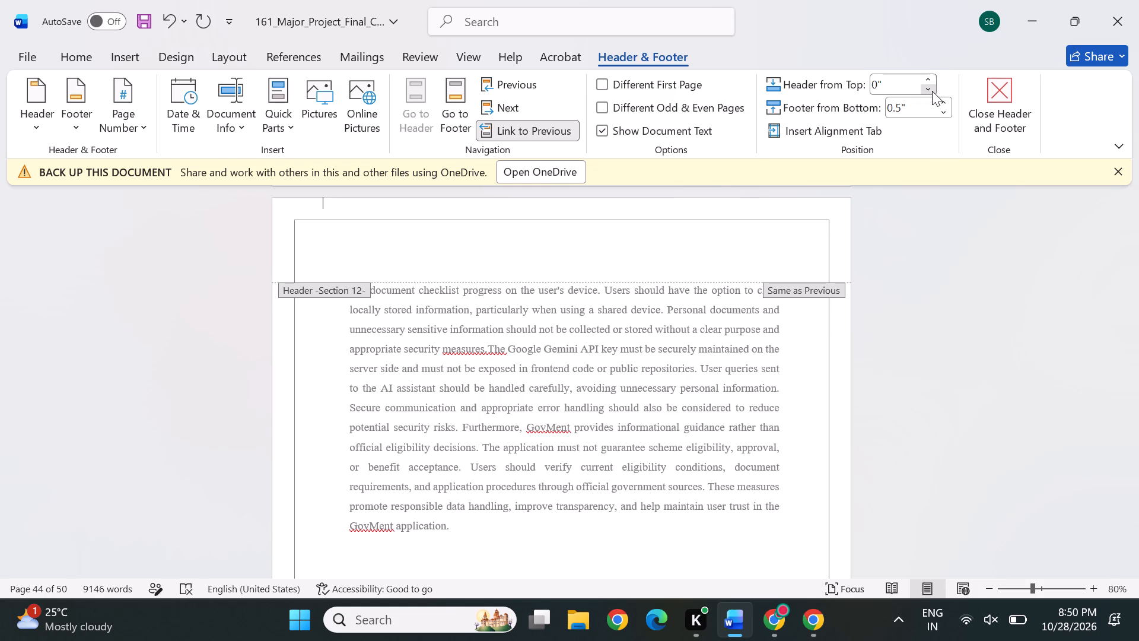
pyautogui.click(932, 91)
# Examine the header and footer placement on the pages around sections 4.13 and 4.14, including the footer numbered 42.
pyautogui.scroll(-1, 755, 283)
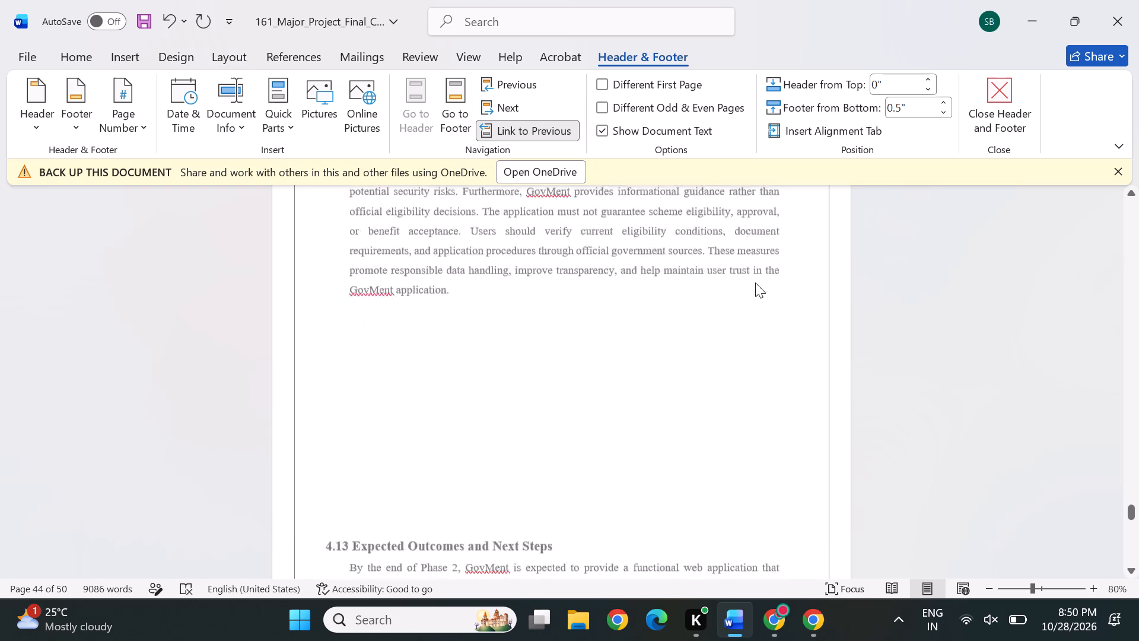
pyautogui.scroll(-1, 755, 283)
pyautogui.scroll(-1, 557, 542)
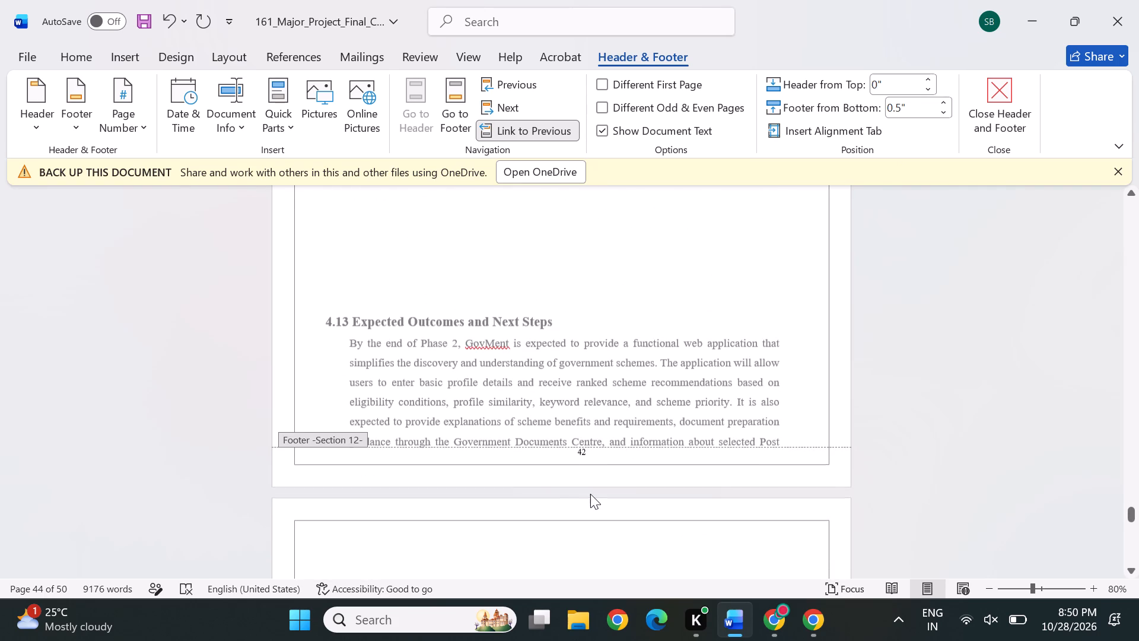
pyautogui.scroll(-2, 590, 494)
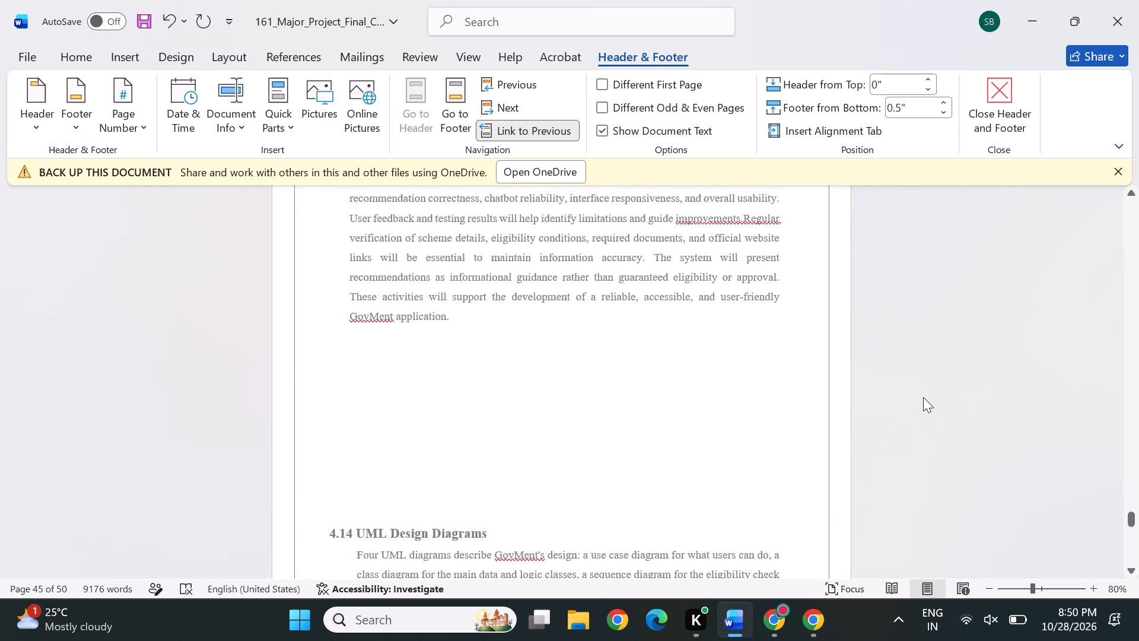
pyautogui.click(923, 397)
pyautogui.scroll(2, 532, 329)
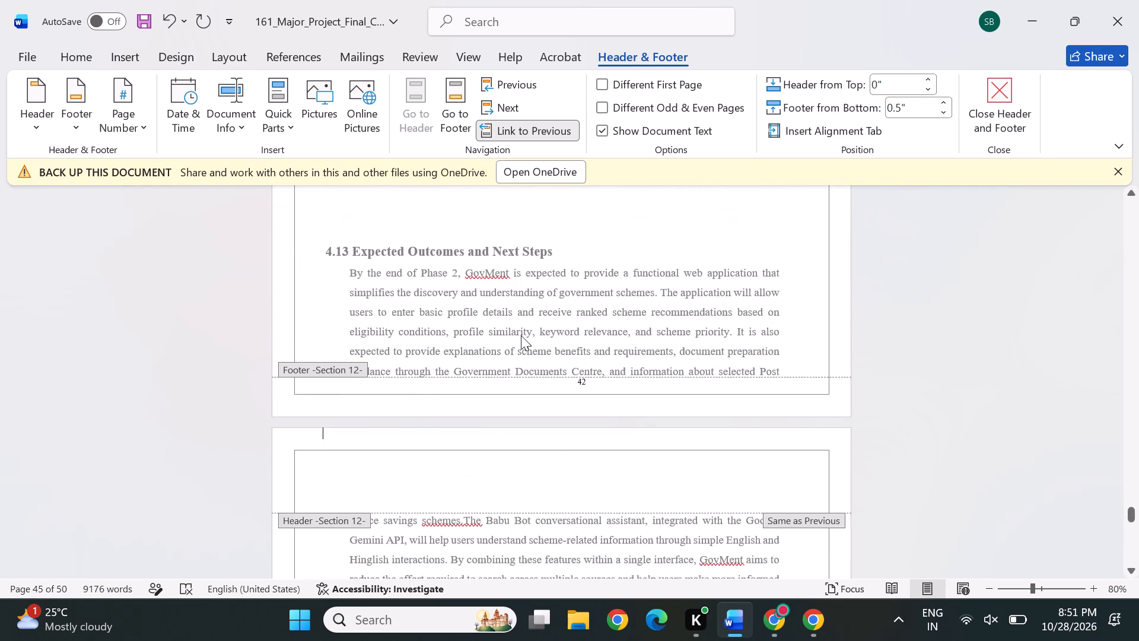
pyautogui.click(558, 429)
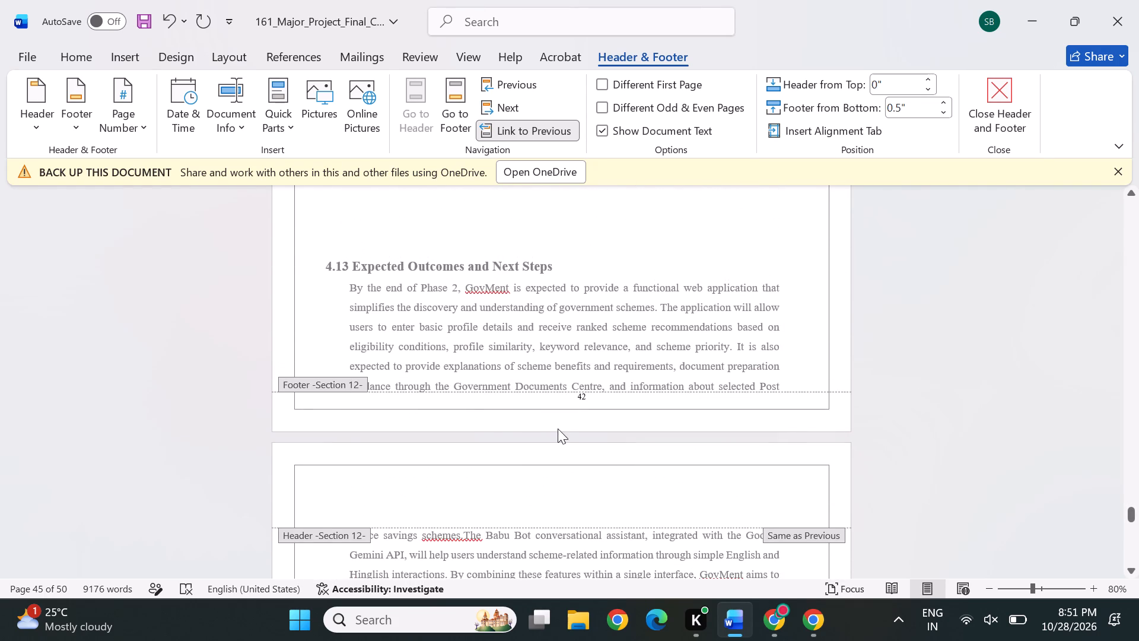
pyautogui.click(531, 386)
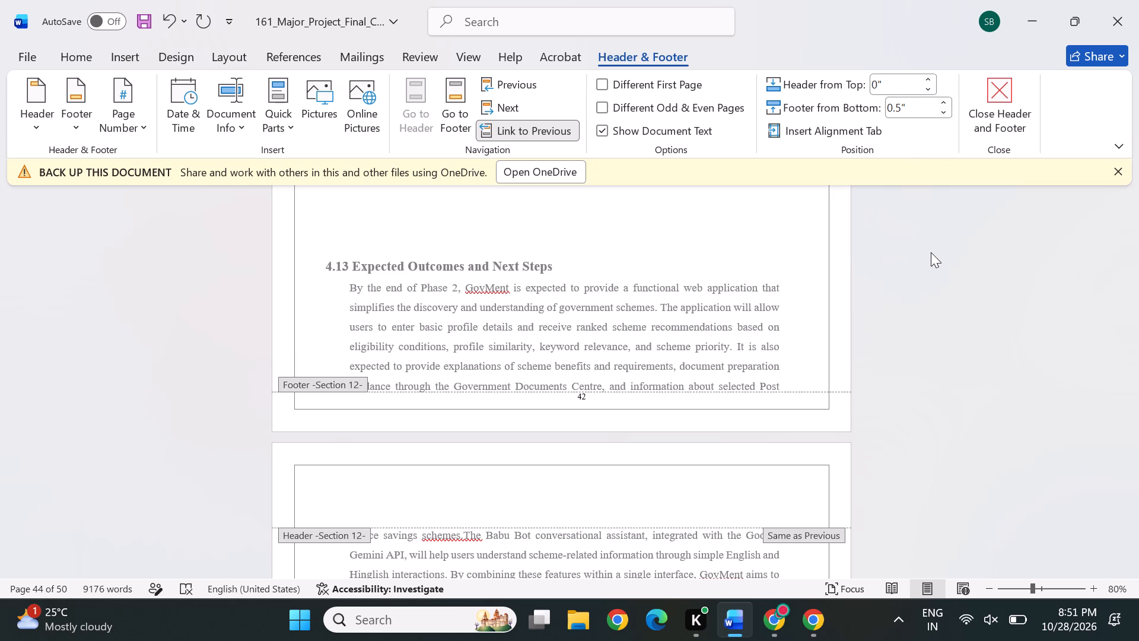
pyautogui.click(931, 252)
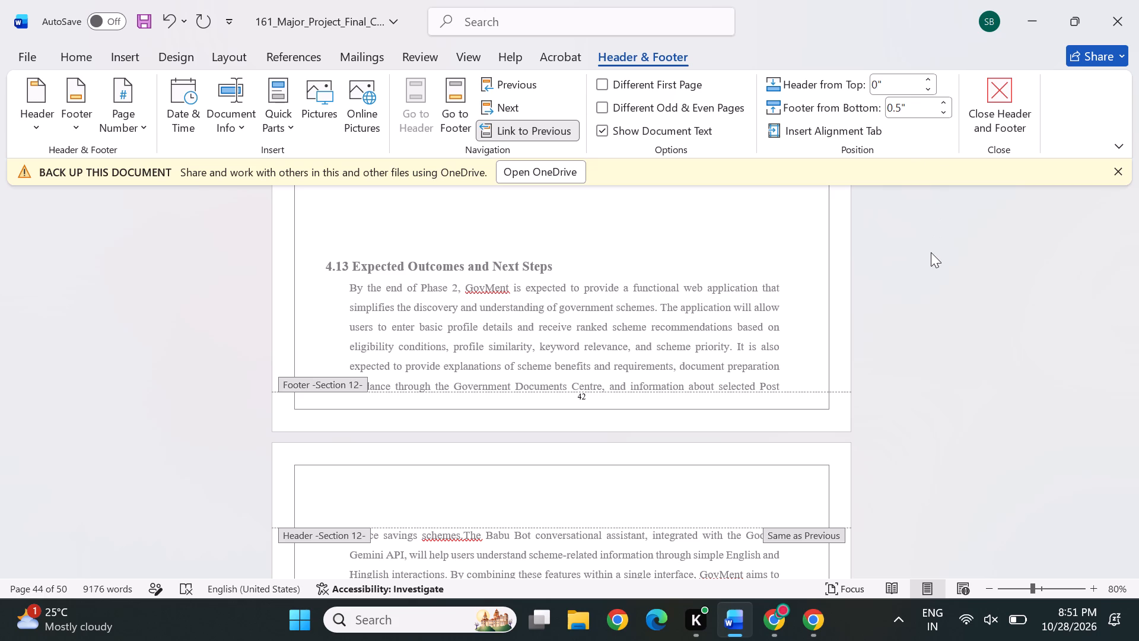
pyautogui.click(931, 252)
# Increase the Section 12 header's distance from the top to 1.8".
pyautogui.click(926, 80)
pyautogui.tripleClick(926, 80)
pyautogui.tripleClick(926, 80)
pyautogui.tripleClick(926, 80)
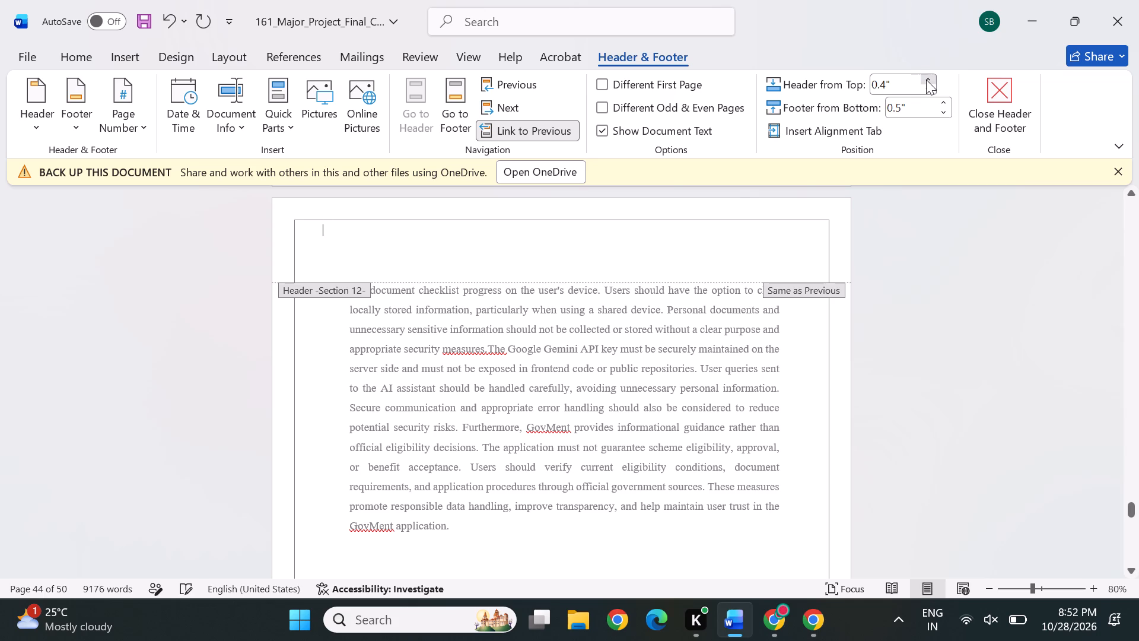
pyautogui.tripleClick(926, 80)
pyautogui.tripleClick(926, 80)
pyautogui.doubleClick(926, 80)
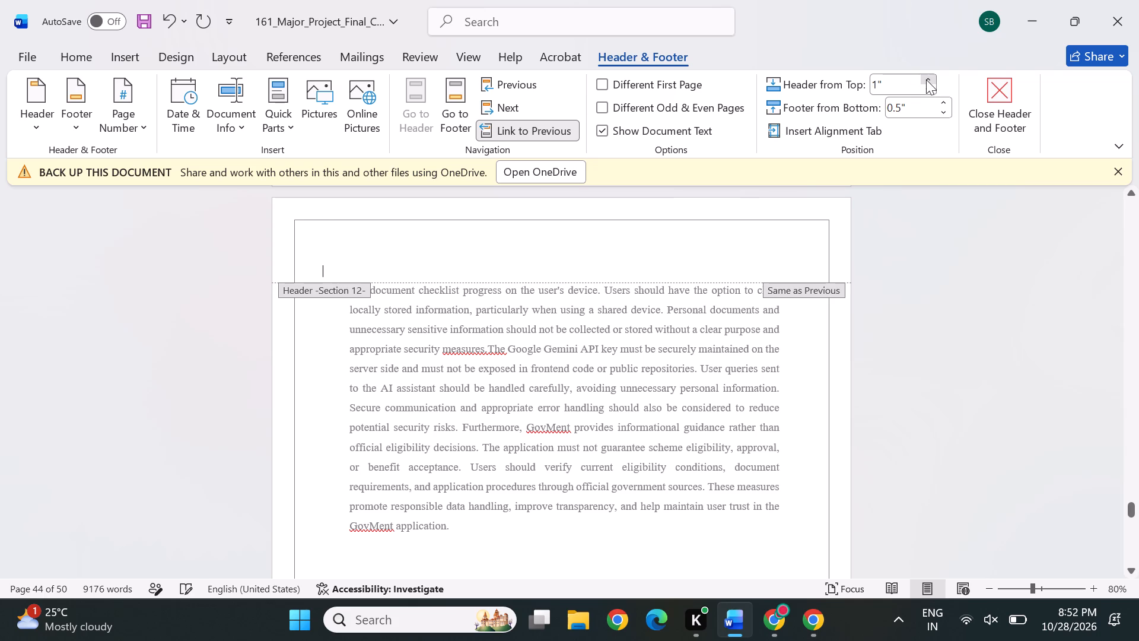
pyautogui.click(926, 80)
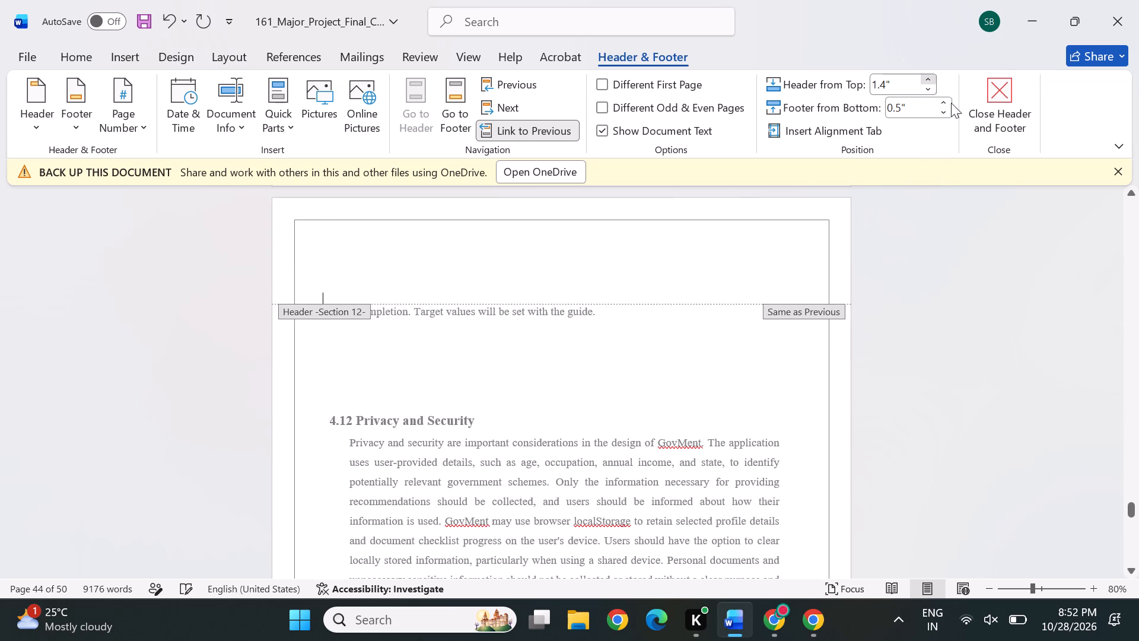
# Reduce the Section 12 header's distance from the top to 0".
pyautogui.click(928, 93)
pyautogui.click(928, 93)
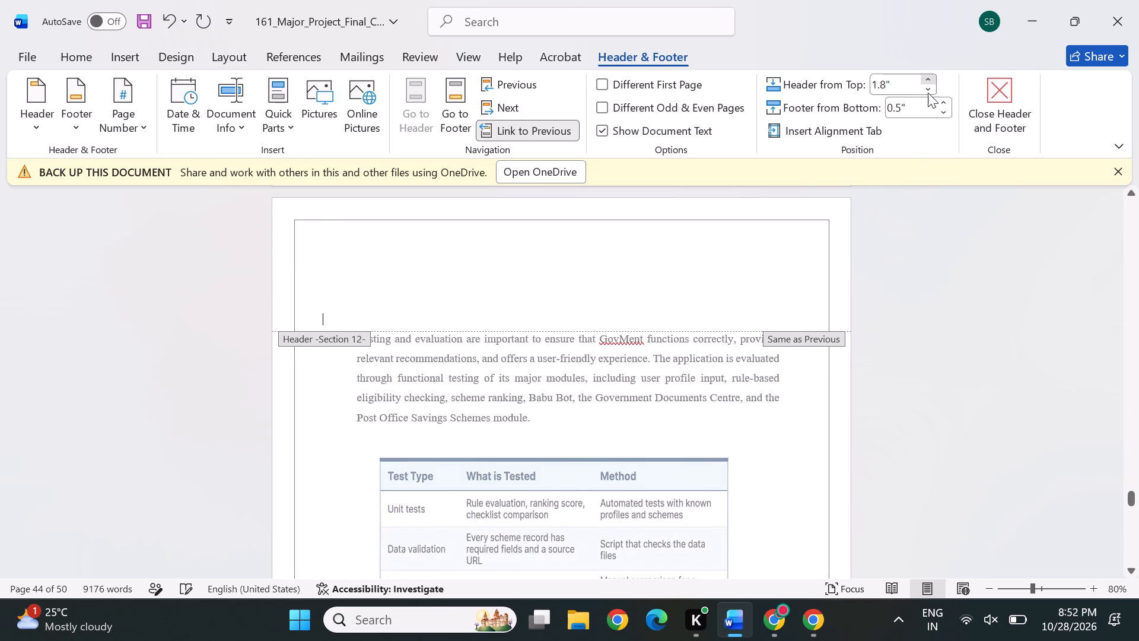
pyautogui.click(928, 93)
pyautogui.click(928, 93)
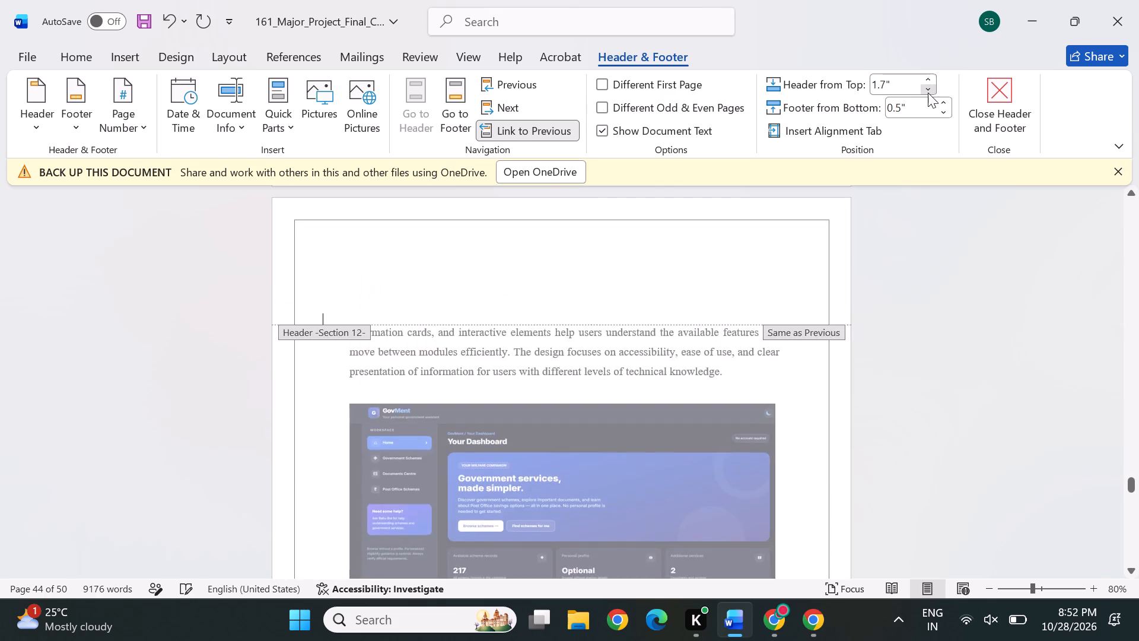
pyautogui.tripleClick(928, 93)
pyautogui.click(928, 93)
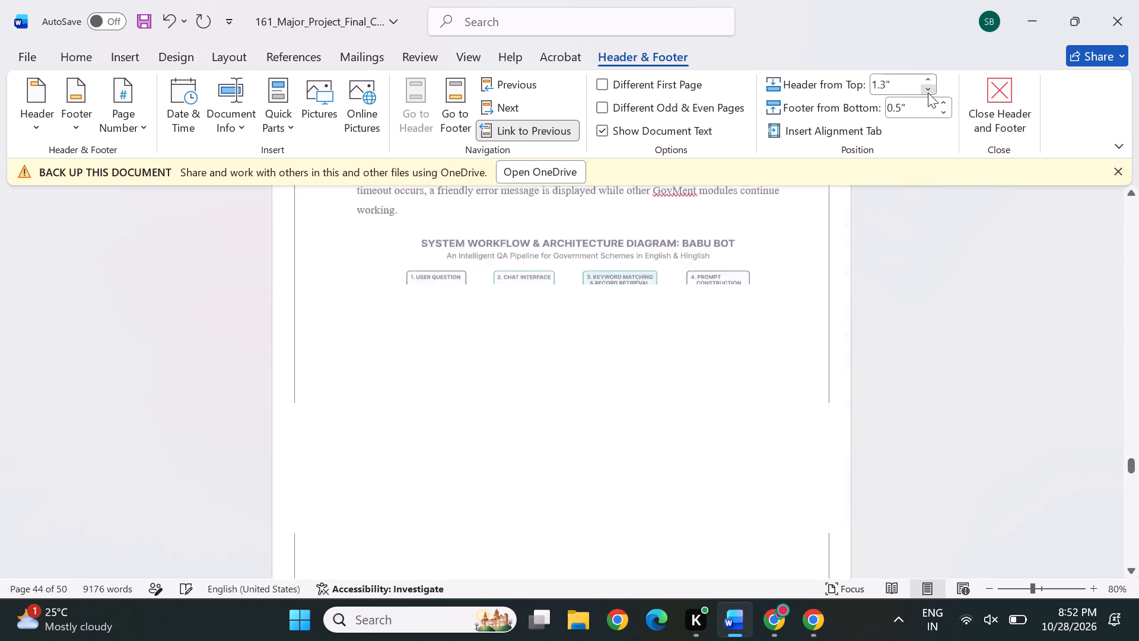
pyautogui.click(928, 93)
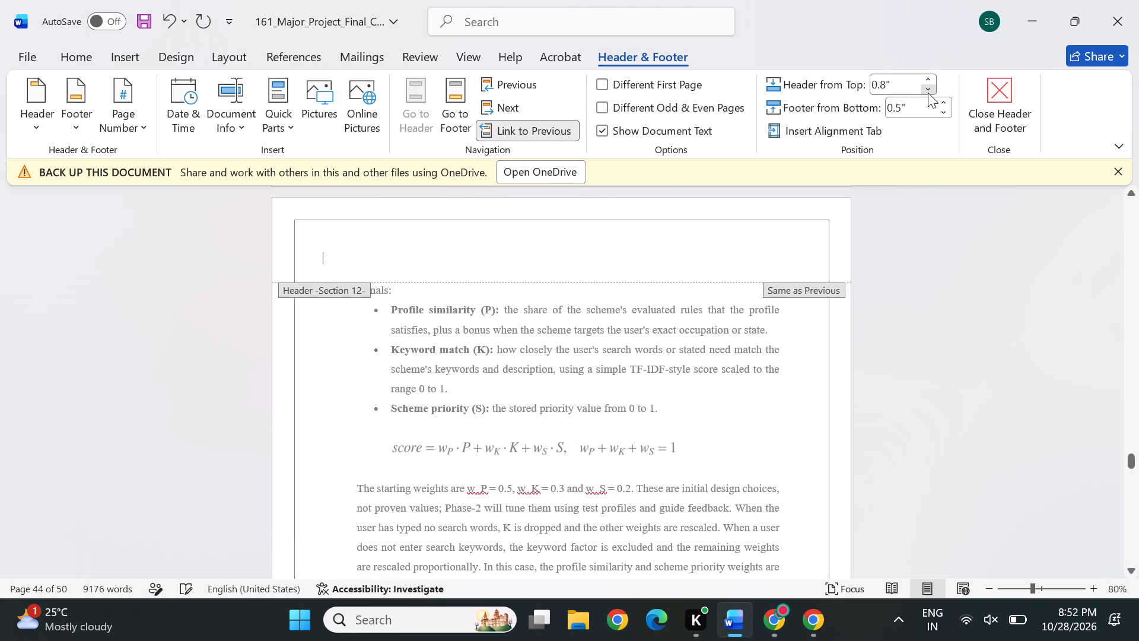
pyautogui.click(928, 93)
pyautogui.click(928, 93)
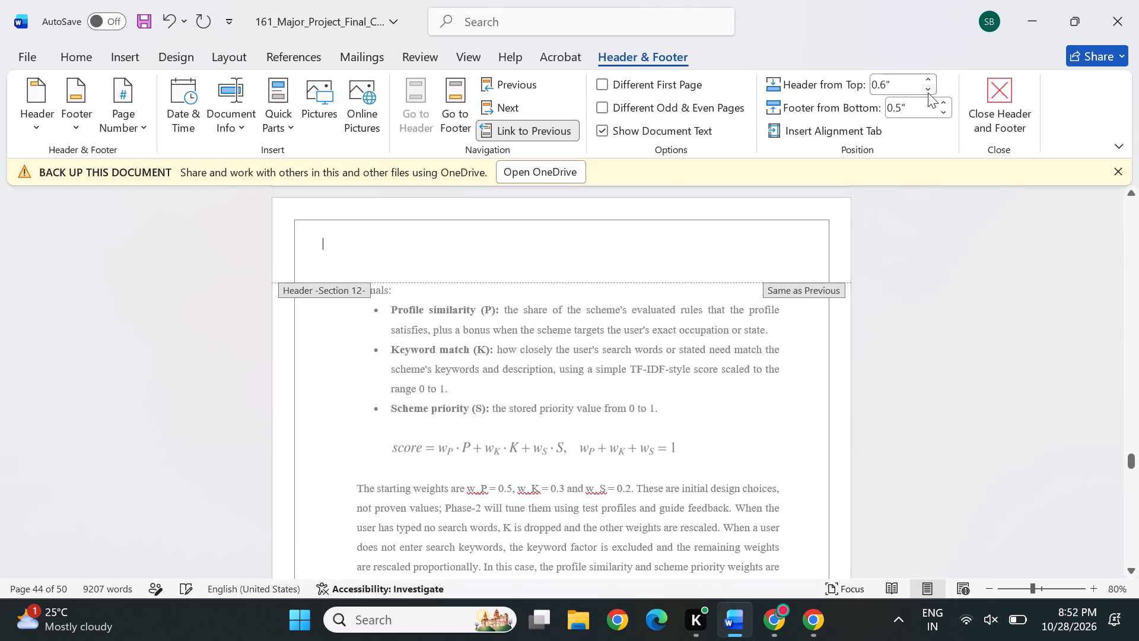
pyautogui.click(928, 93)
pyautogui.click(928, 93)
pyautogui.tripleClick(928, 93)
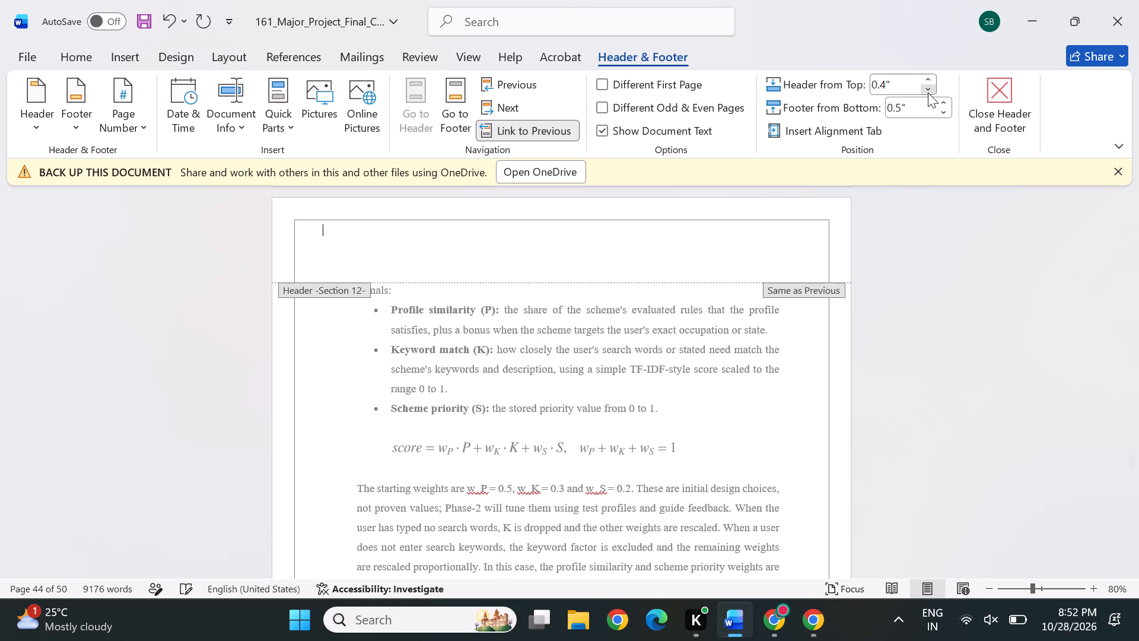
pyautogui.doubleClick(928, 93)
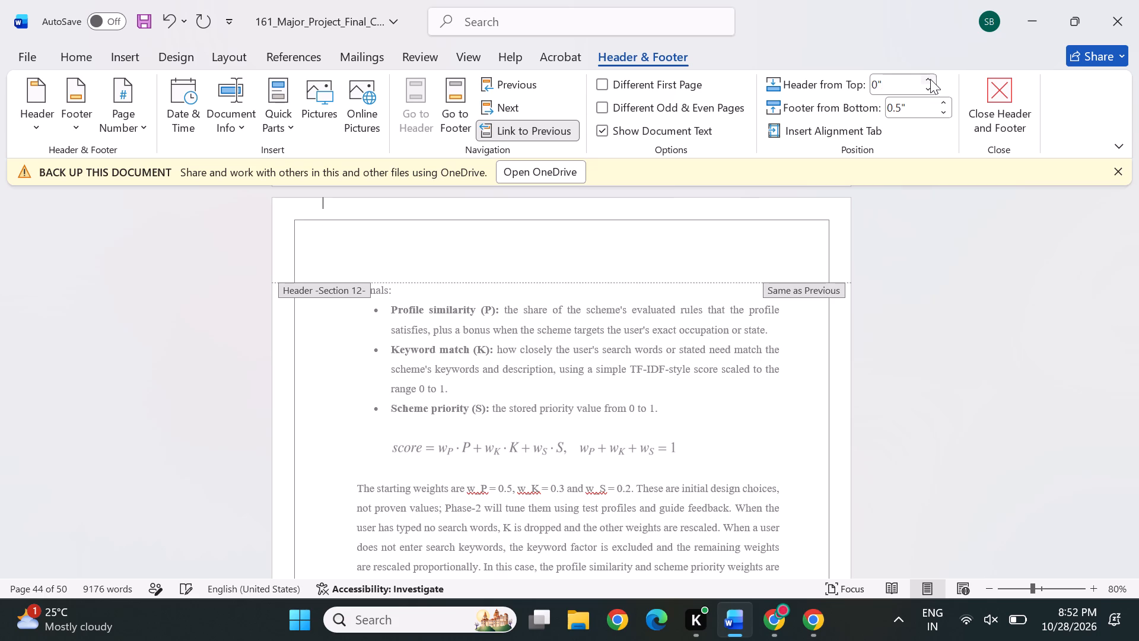
# Set the Section 12 header's distance from the top to 0.5".
pyautogui.click(930, 79)
pyautogui.click(930, 79)
pyautogui.click(930, 79)
pyautogui.click(930, 79)
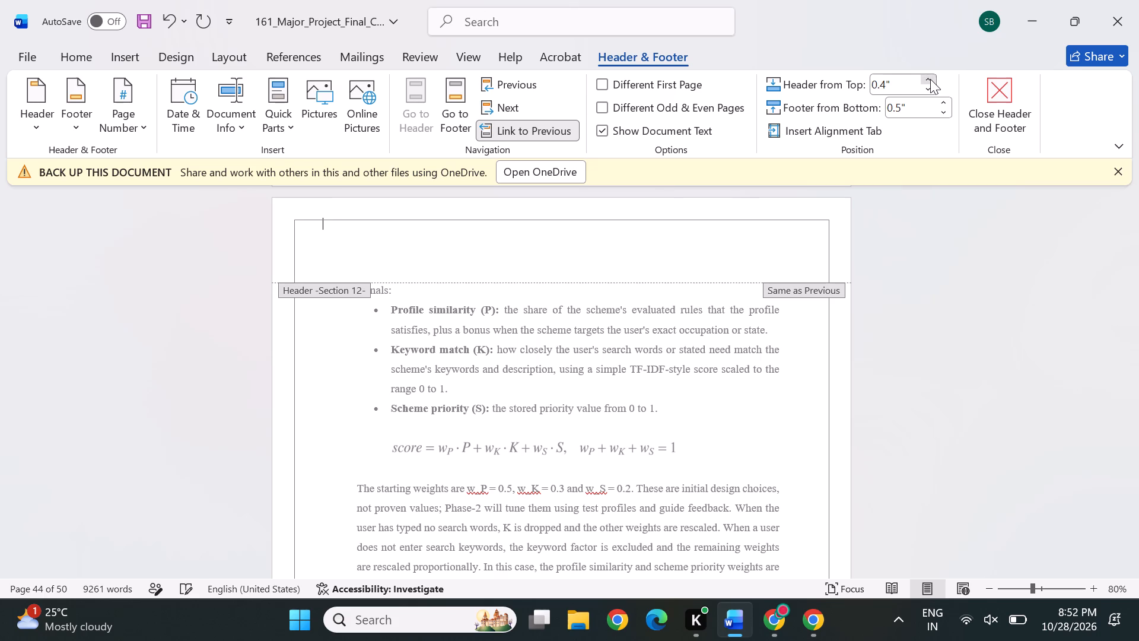
pyautogui.click(930, 79)
pyautogui.click(914, 232)
# Close header and footer editing and return to the document body.
pyautogui.click(998, 101)
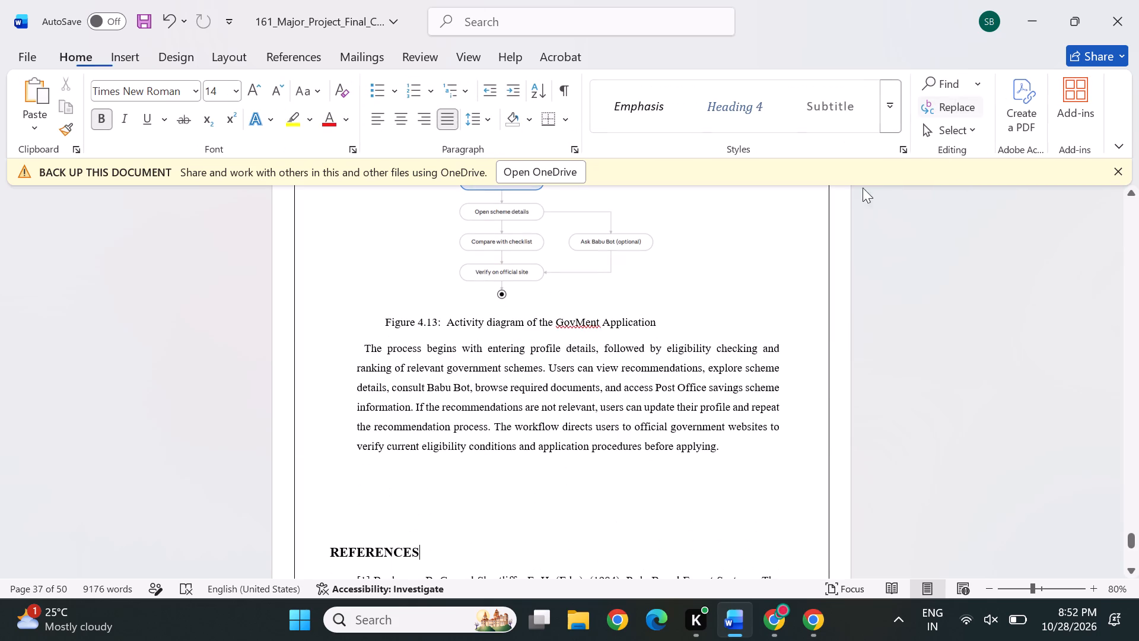
# Push the REFERENCES heading to the top of the next page with blank lines before it, keeping its text intact.
pyautogui.scroll(-1, 516, 437)
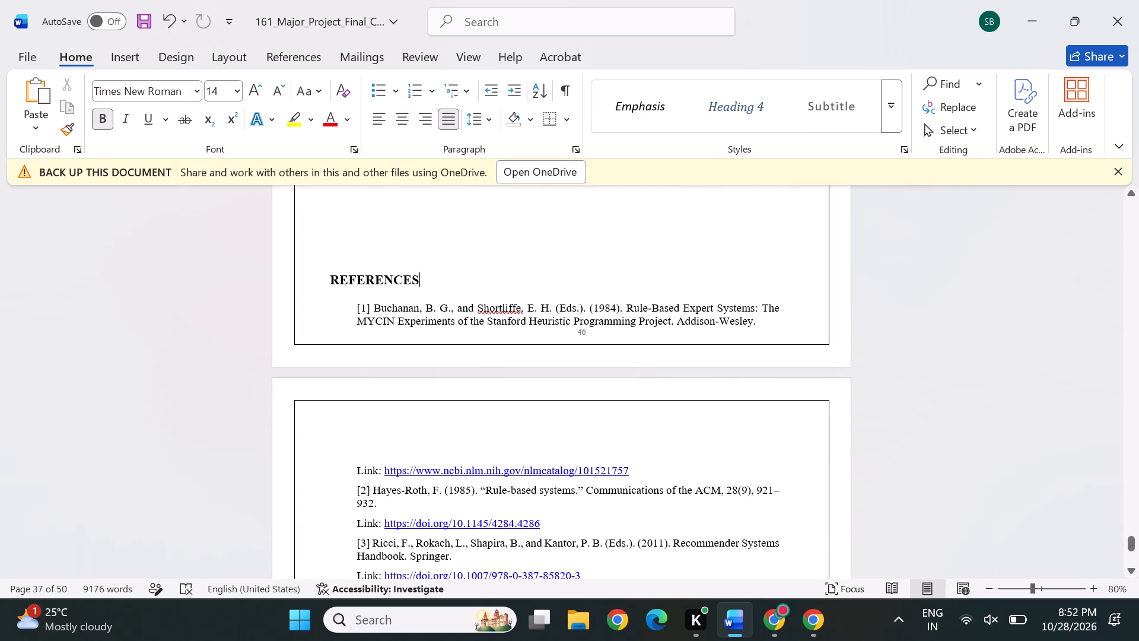
pyautogui.click(377, 264)
pyautogui.press('Return')
pyautogui.press('Return')
pyautogui.press('Return')
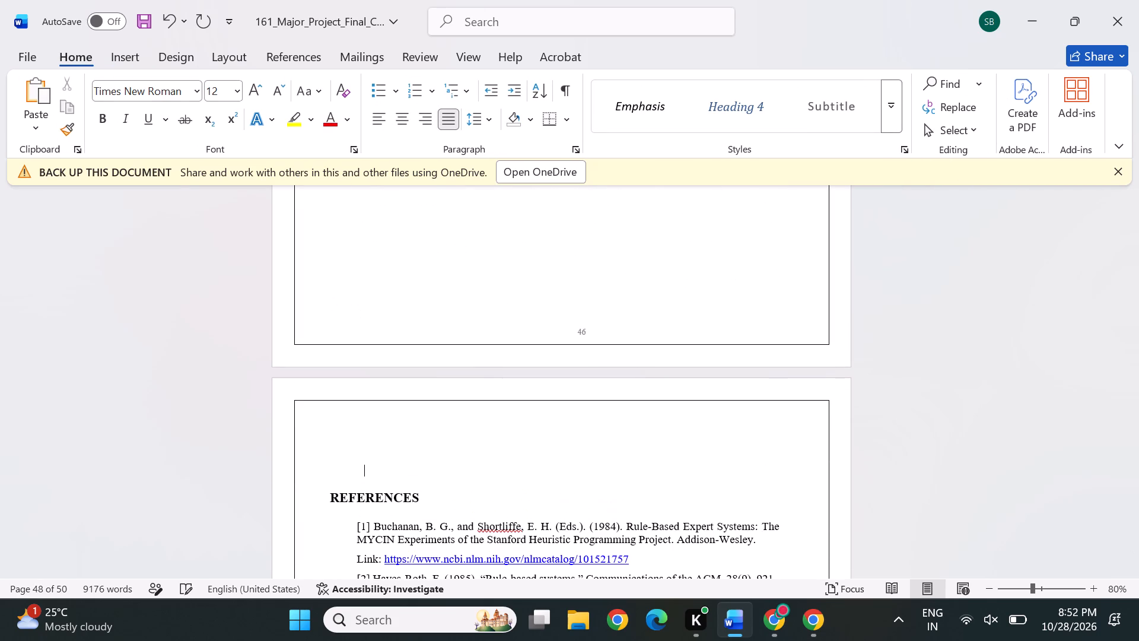
pyautogui.press('Delete')
pyautogui.press('Delete')
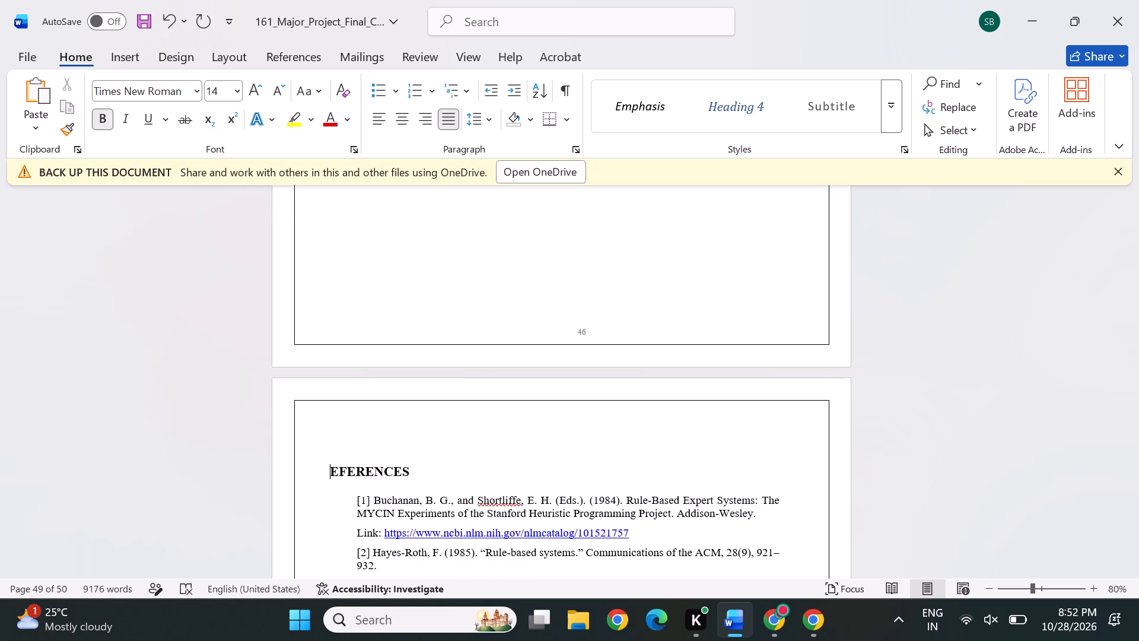
pyautogui.hotkey('ctrl', 'z')
# Move the 4.14.3 Activity Diagram heading onto the page with its diagram by adding blank lines before it.
pyautogui.scroll(1, 387, 411)
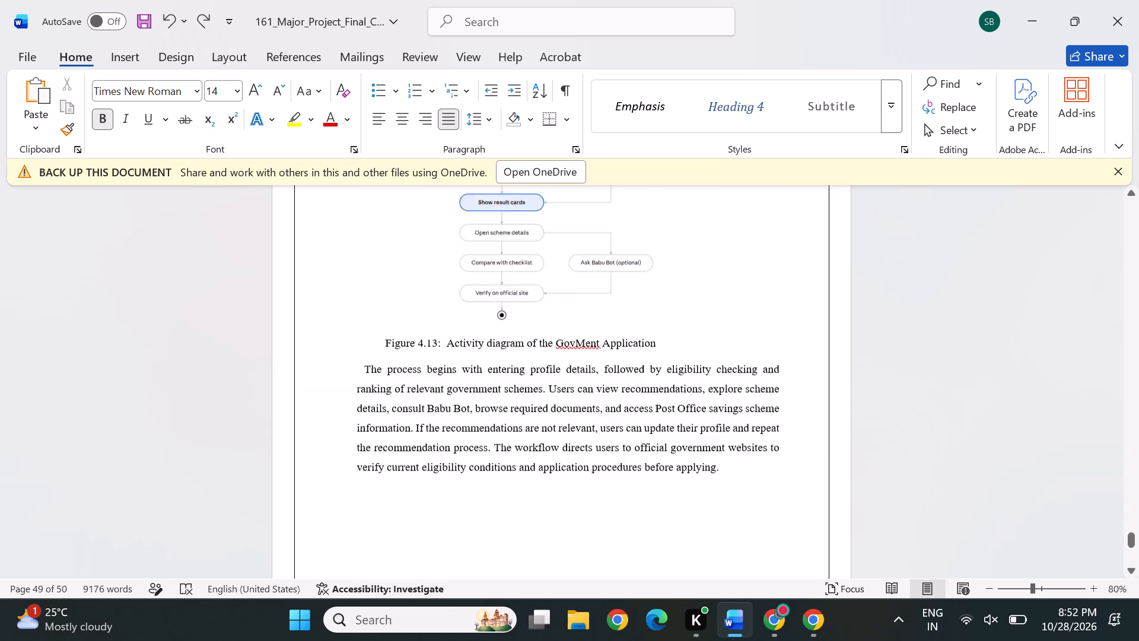
pyautogui.scroll(2, 387, 411)
pyautogui.scroll(-2, 412, 432)
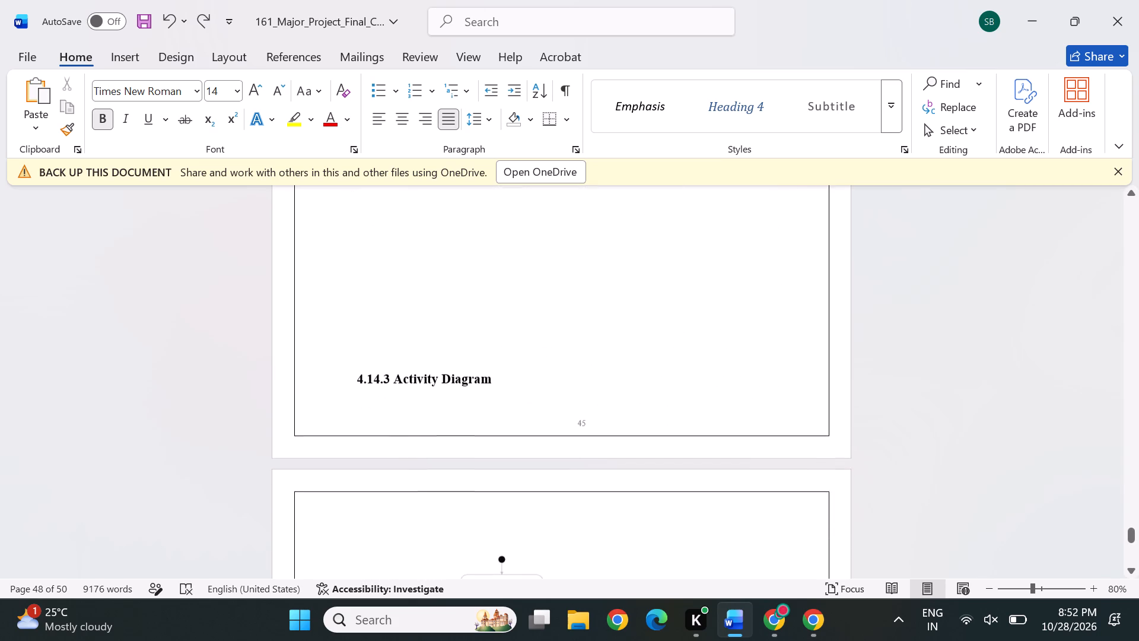
pyautogui.scroll(-1, 435, 496)
pyautogui.click(410, 458)
pyautogui.click(348, 339)
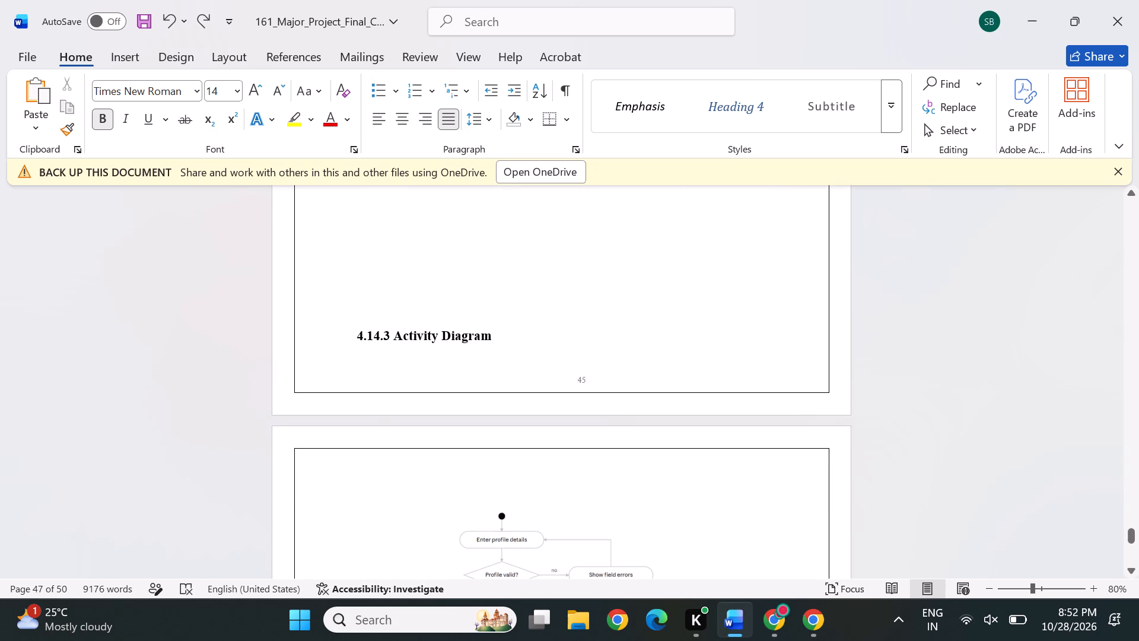
pyautogui.press('Return')
pyautogui.press('Return')
pyautogui.press('Return')
pyautogui.press('Delete')
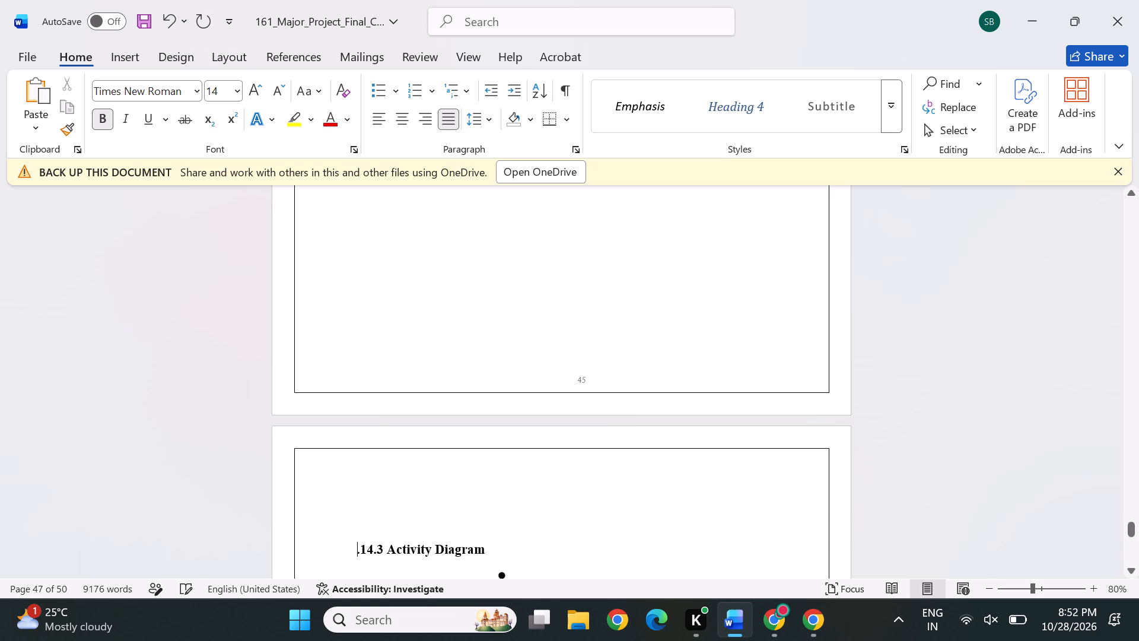
pyautogui.hotkey('ctrl', 'z')
pyautogui.hotkey('ctrl', 'z')
pyautogui.press('Return')
pyautogui.press('Return')
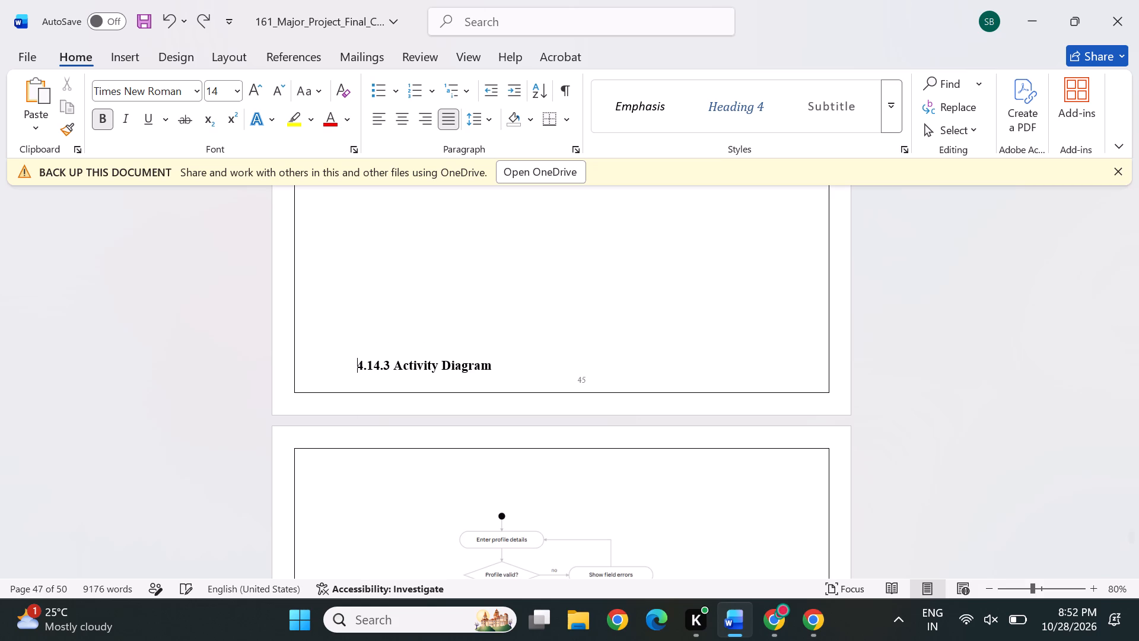
pyautogui.scroll(-1, 465, 364)
pyautogui.scroll(1, 406, 344)
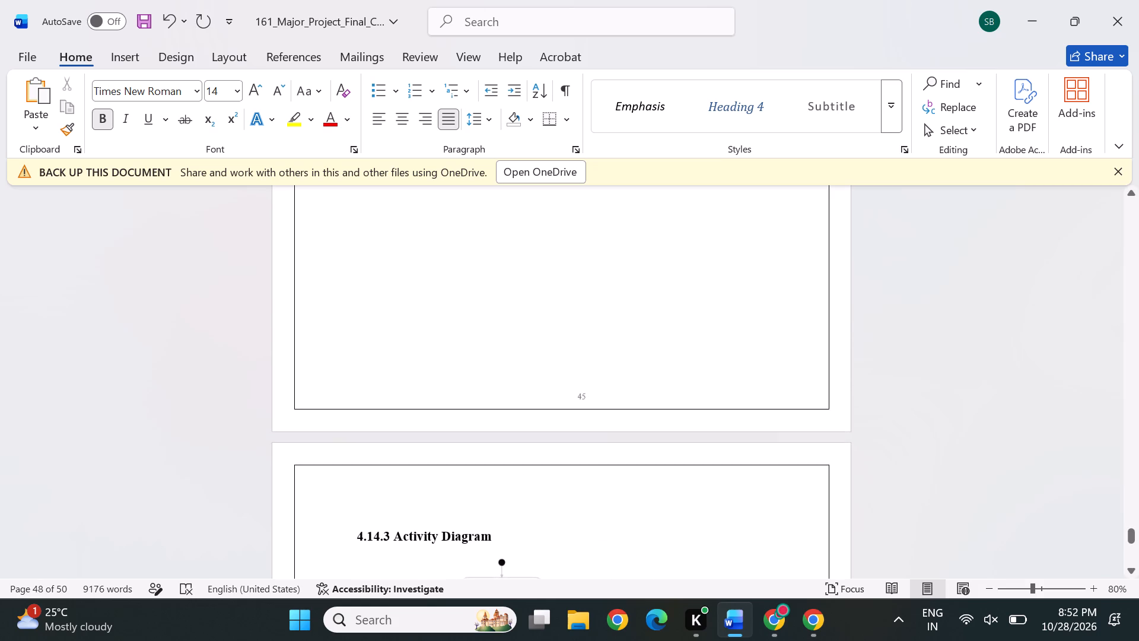
# Move the 4.14.2 Class Diagram heading onto its diagram's page with blank lines before it, keeping the heading text intact.
pyautogui.scroll(2, 391, 420)
pyautogui.scroll(1, 402, 331)
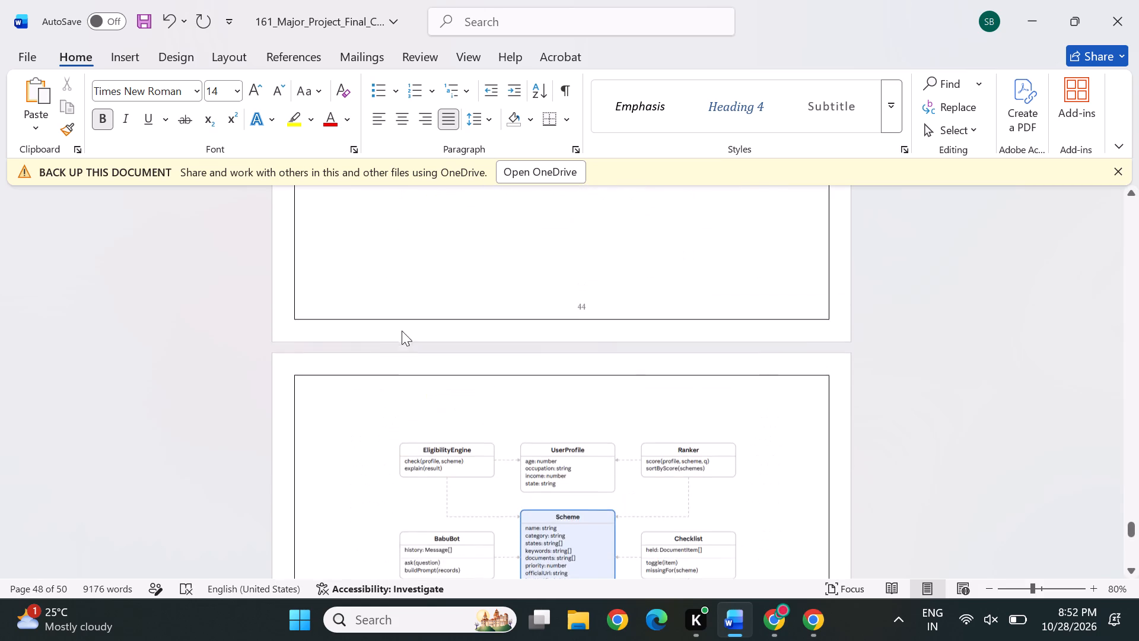
pyautogui.scroll(1, 390, 417)
pyautogui.click(359, 253)
pyautogui.press('Return')
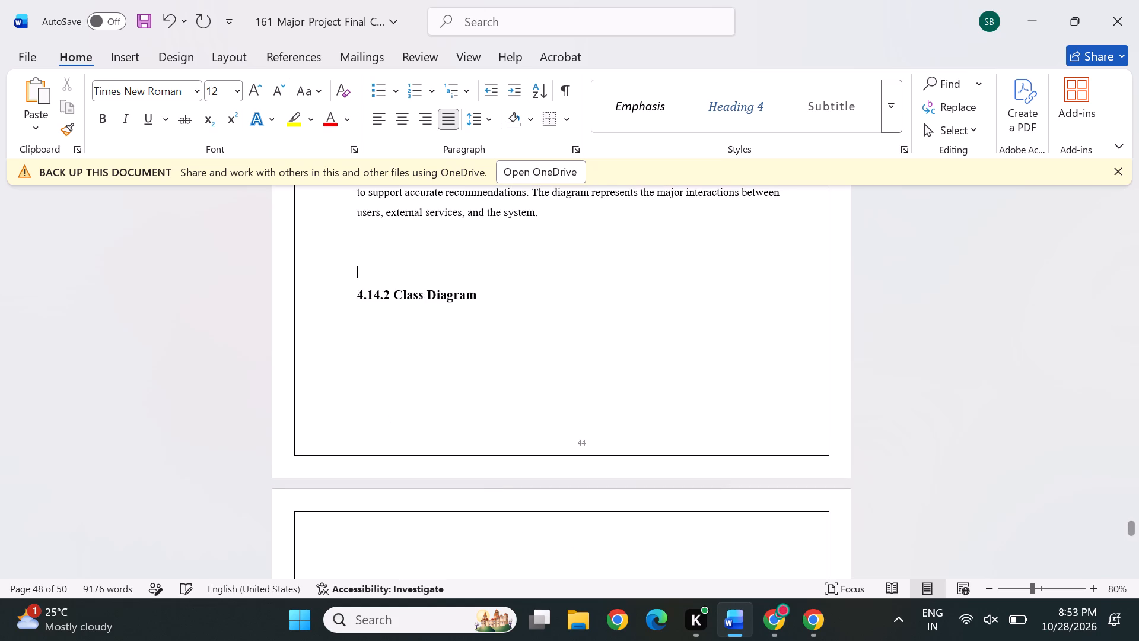
pyautogui.press('Return')
pyautogui.press('Return')
pyautogui.press('Return')
pyautogui.press('Return')
pyautogui.press('Return')
pyautogui.press('Return')
pyautogui.press('Return')
pyautogui.press('Return')
pyautogui.press('Return')
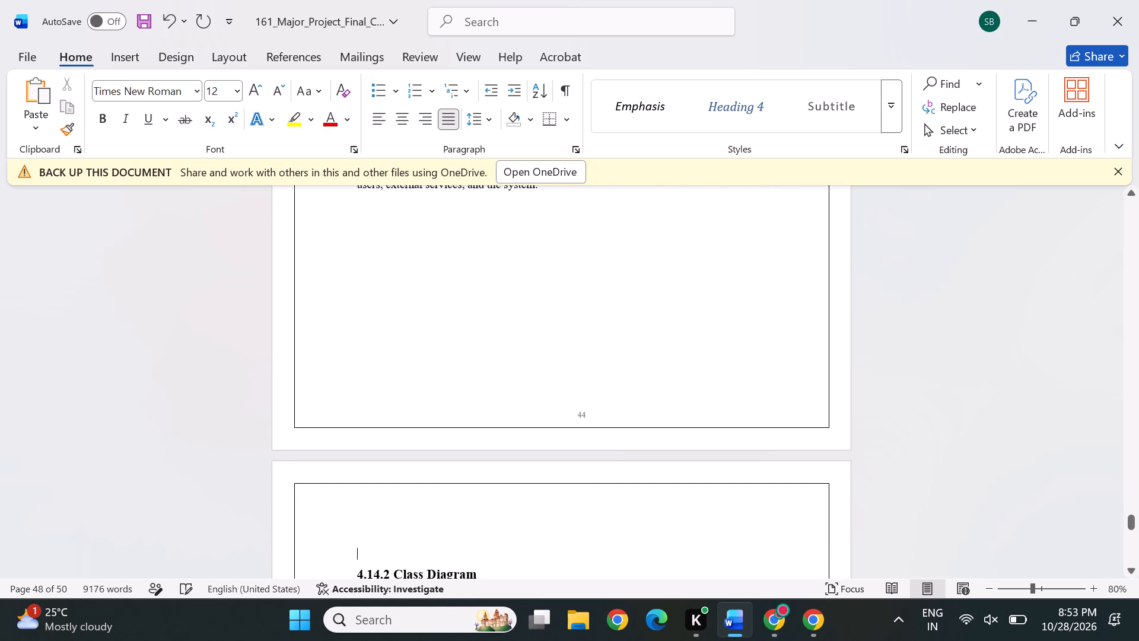
pyautogui.scroll(-1, 359, 253)
pyautogui.press('Delete')
pyautogui.press('Delete')
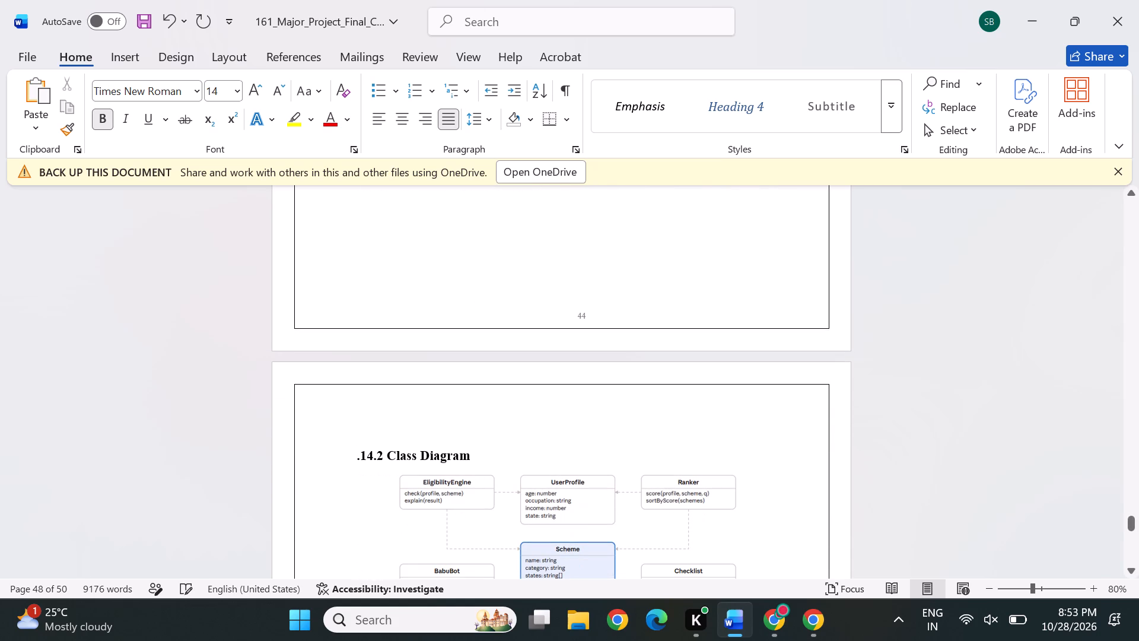
pyautogui.hotkey('ctrl', 'z')
pyautogui.scroll(1, 521, 443)
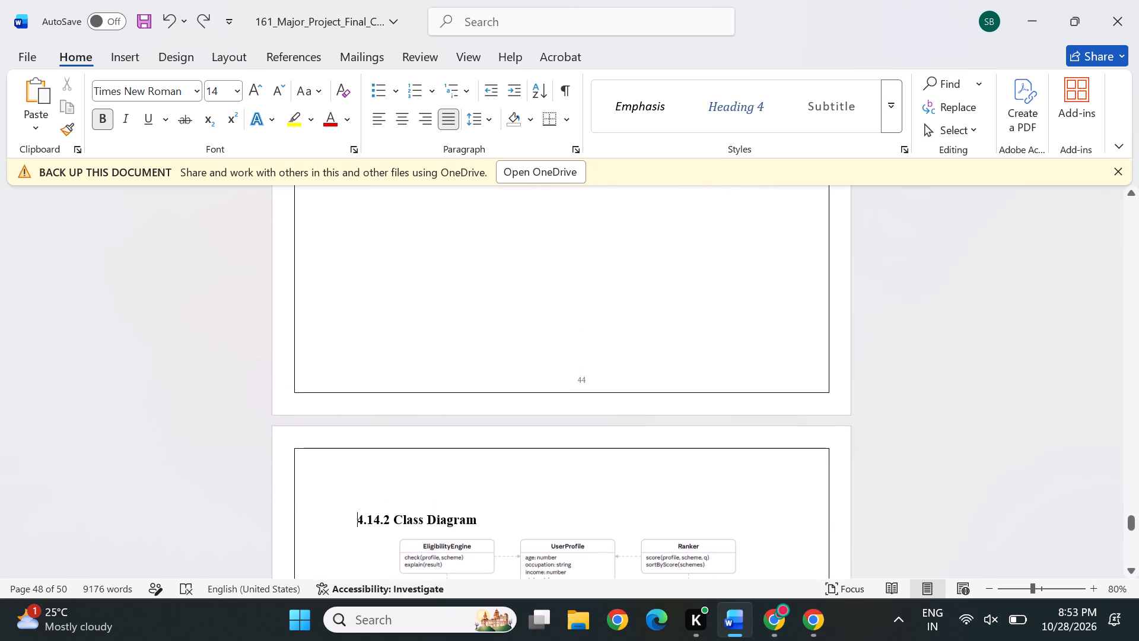
pyautogui.scroll(2, 539, 507)
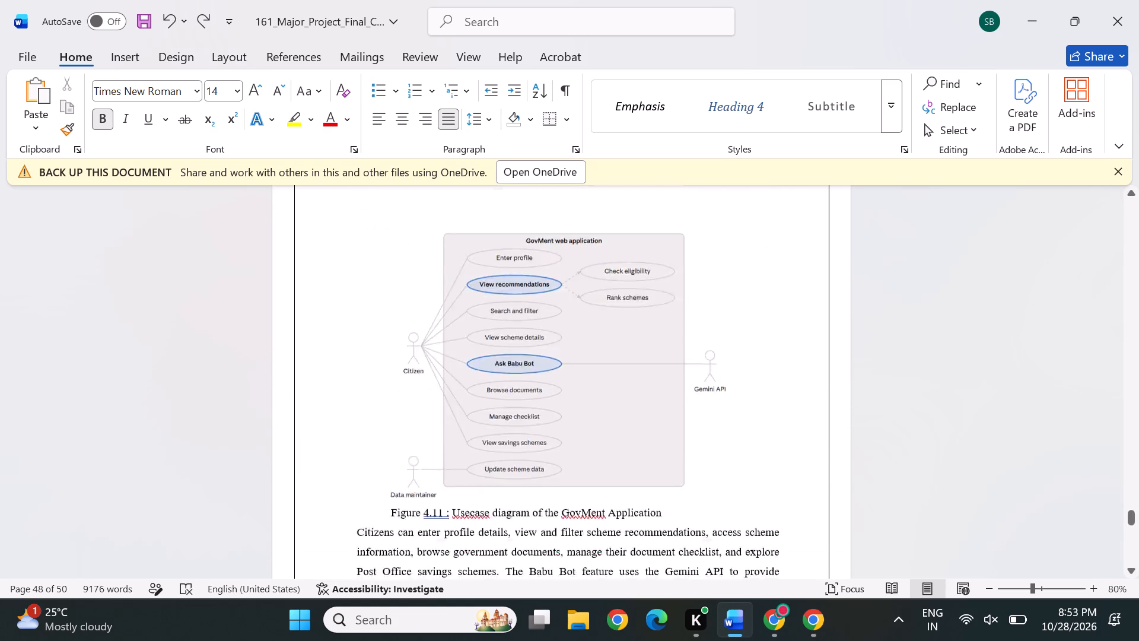
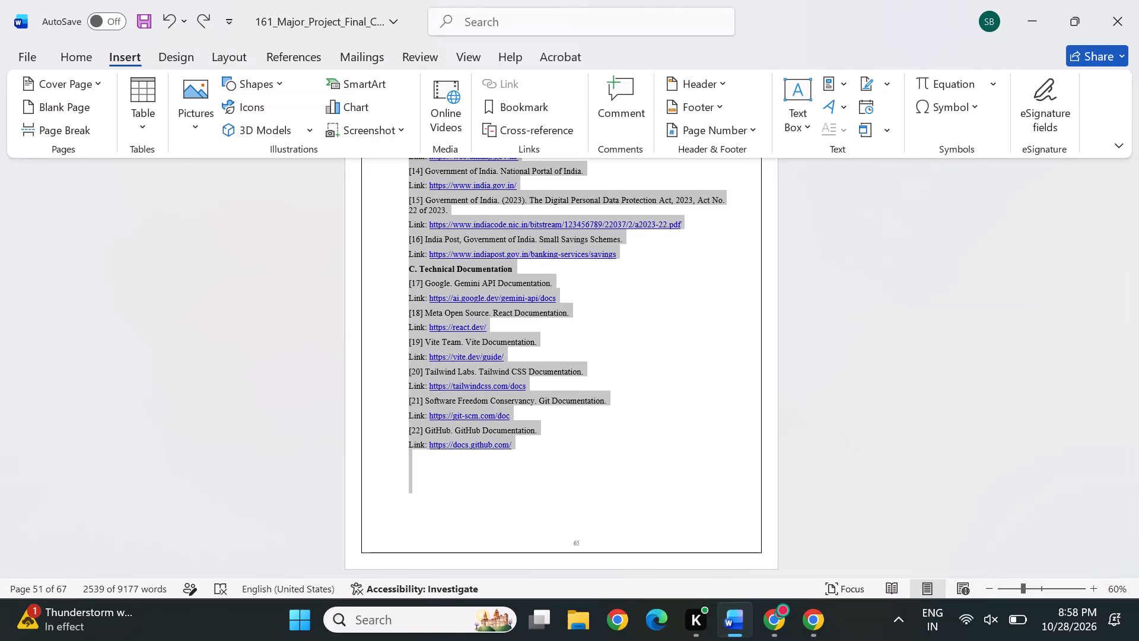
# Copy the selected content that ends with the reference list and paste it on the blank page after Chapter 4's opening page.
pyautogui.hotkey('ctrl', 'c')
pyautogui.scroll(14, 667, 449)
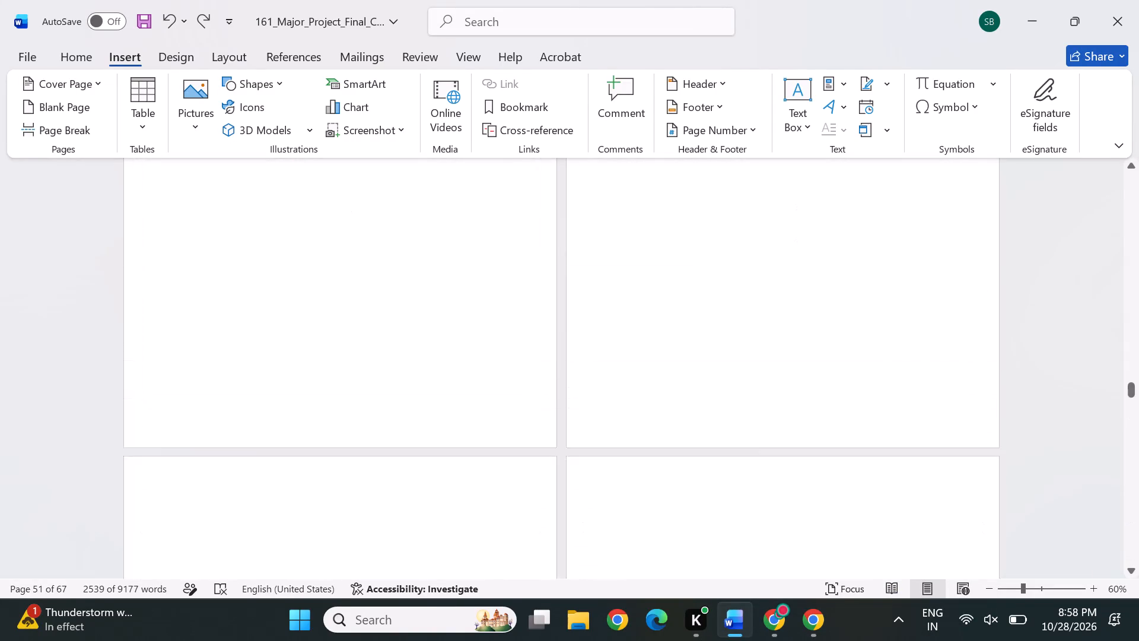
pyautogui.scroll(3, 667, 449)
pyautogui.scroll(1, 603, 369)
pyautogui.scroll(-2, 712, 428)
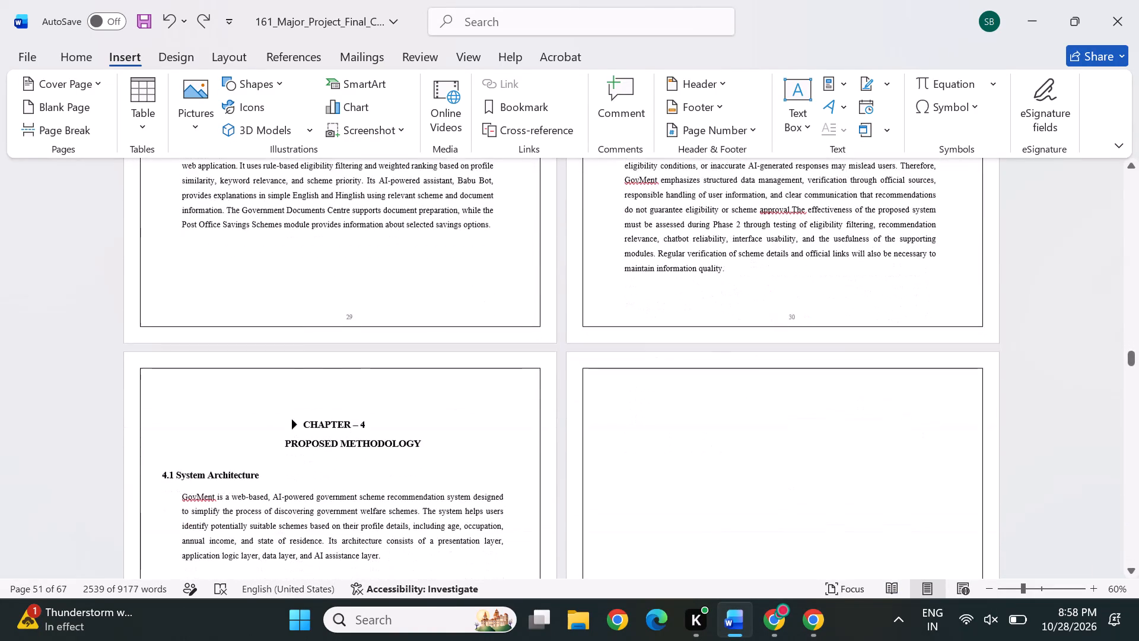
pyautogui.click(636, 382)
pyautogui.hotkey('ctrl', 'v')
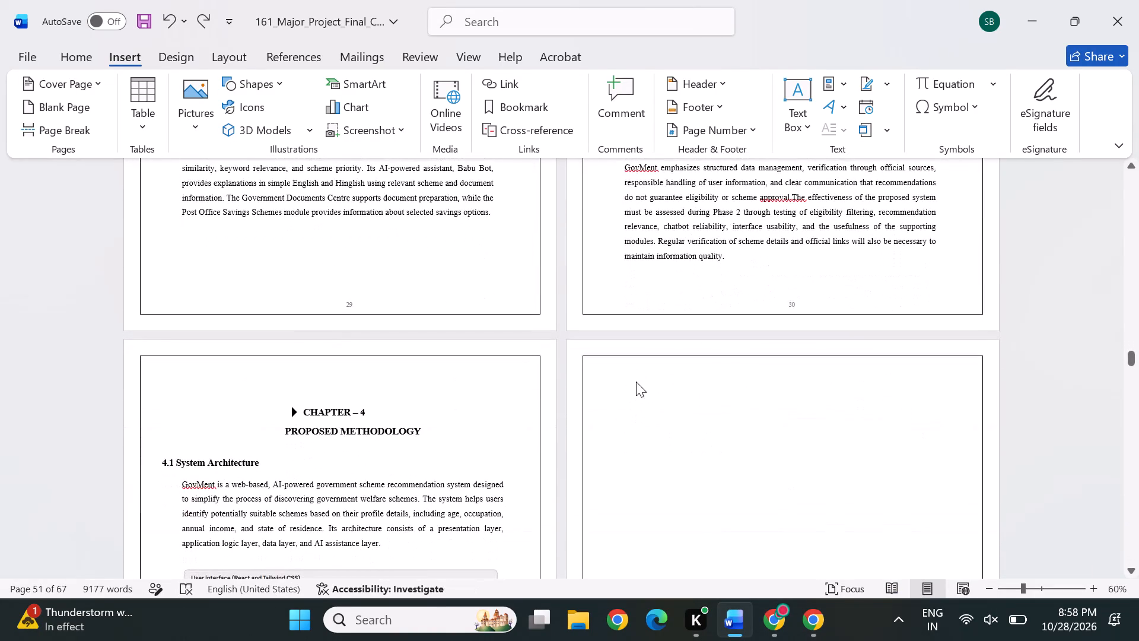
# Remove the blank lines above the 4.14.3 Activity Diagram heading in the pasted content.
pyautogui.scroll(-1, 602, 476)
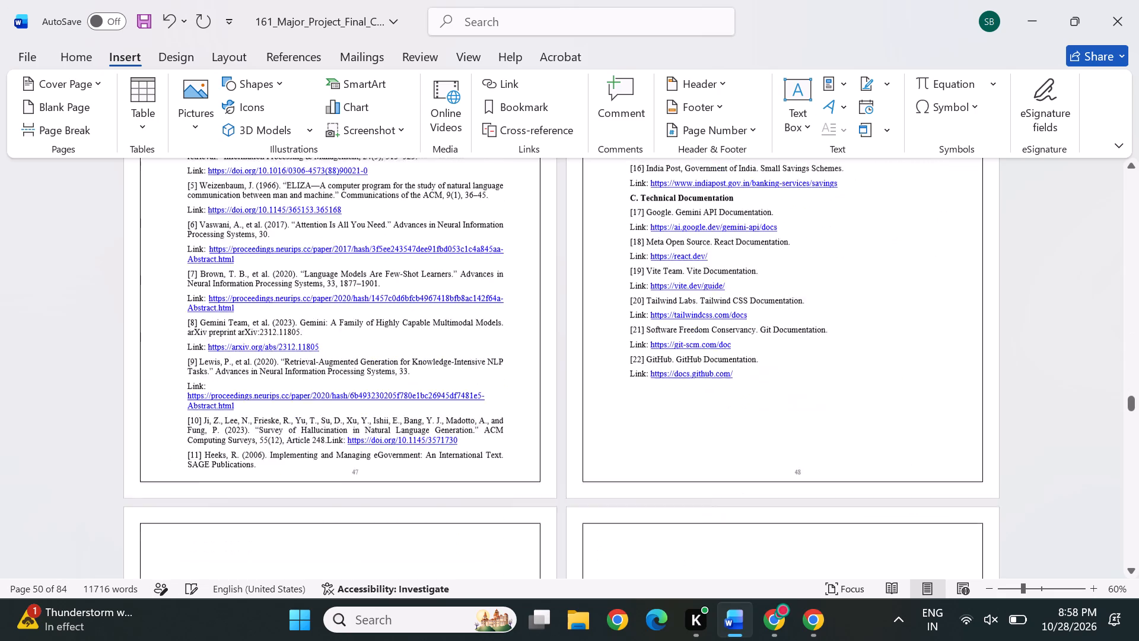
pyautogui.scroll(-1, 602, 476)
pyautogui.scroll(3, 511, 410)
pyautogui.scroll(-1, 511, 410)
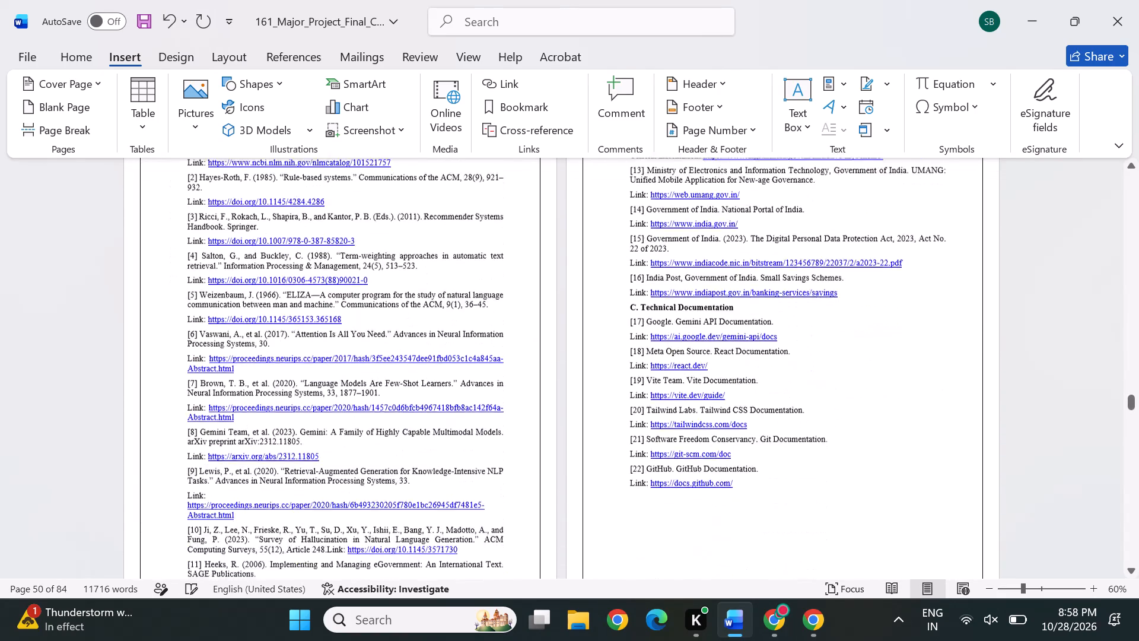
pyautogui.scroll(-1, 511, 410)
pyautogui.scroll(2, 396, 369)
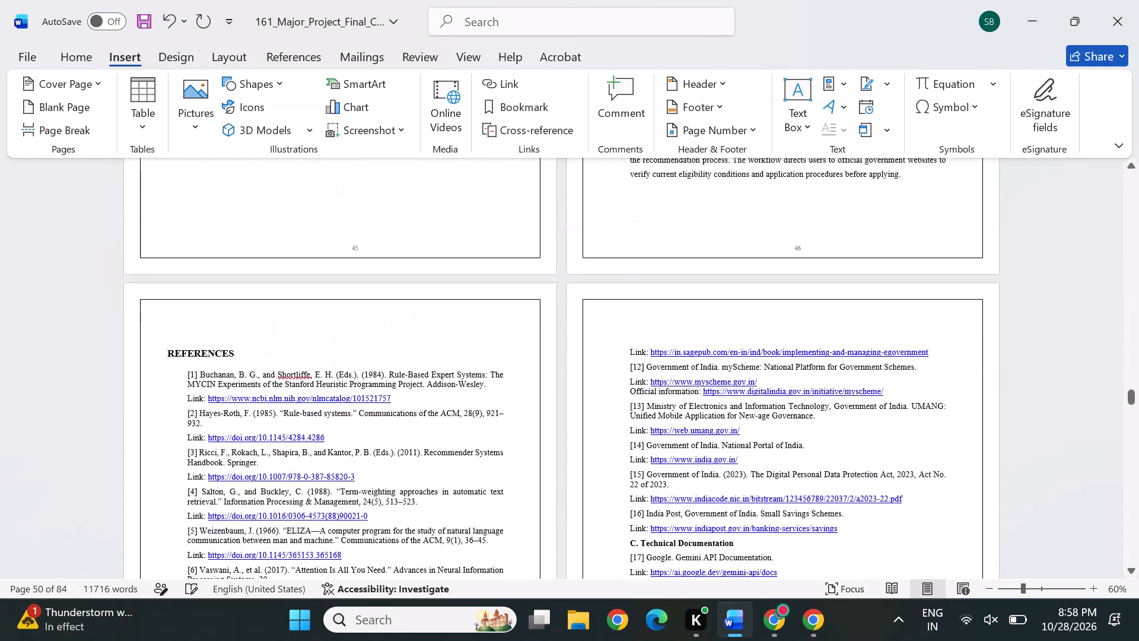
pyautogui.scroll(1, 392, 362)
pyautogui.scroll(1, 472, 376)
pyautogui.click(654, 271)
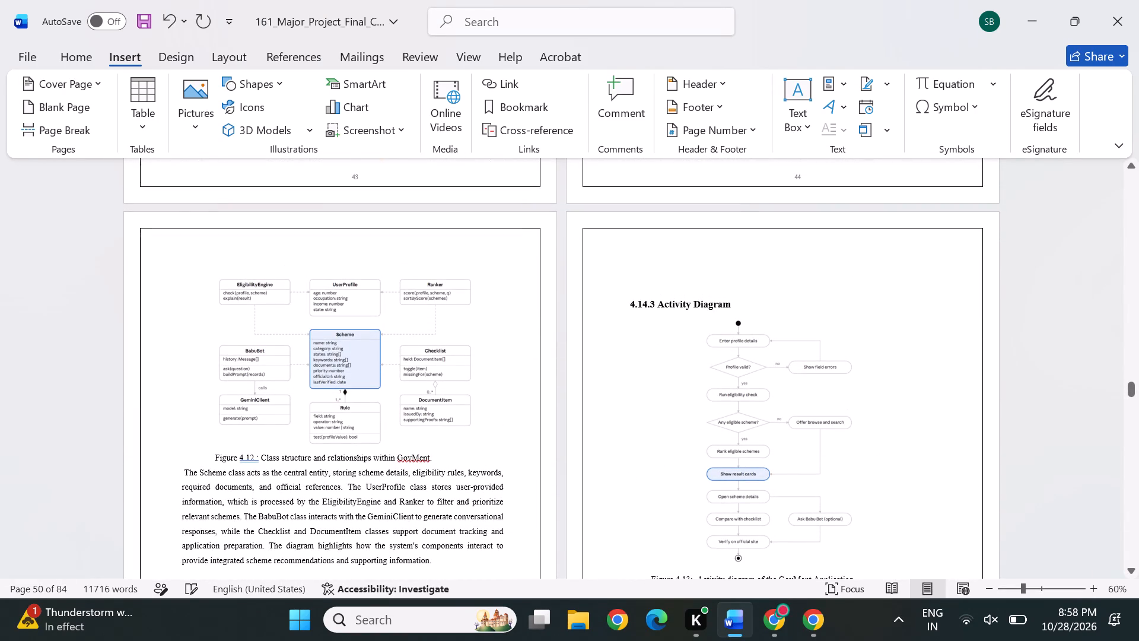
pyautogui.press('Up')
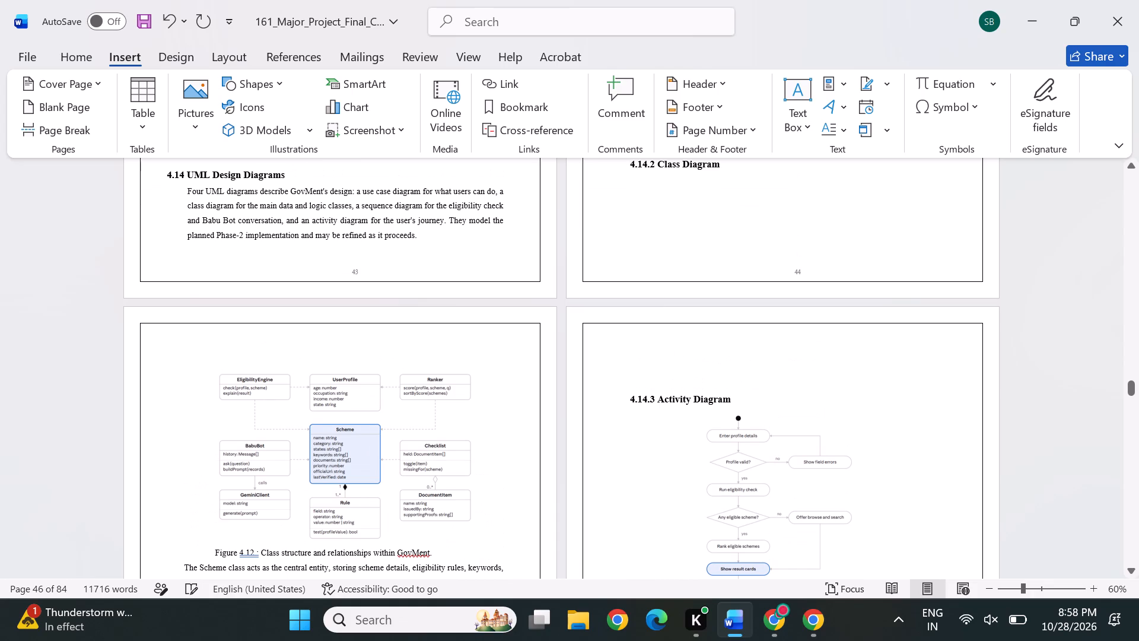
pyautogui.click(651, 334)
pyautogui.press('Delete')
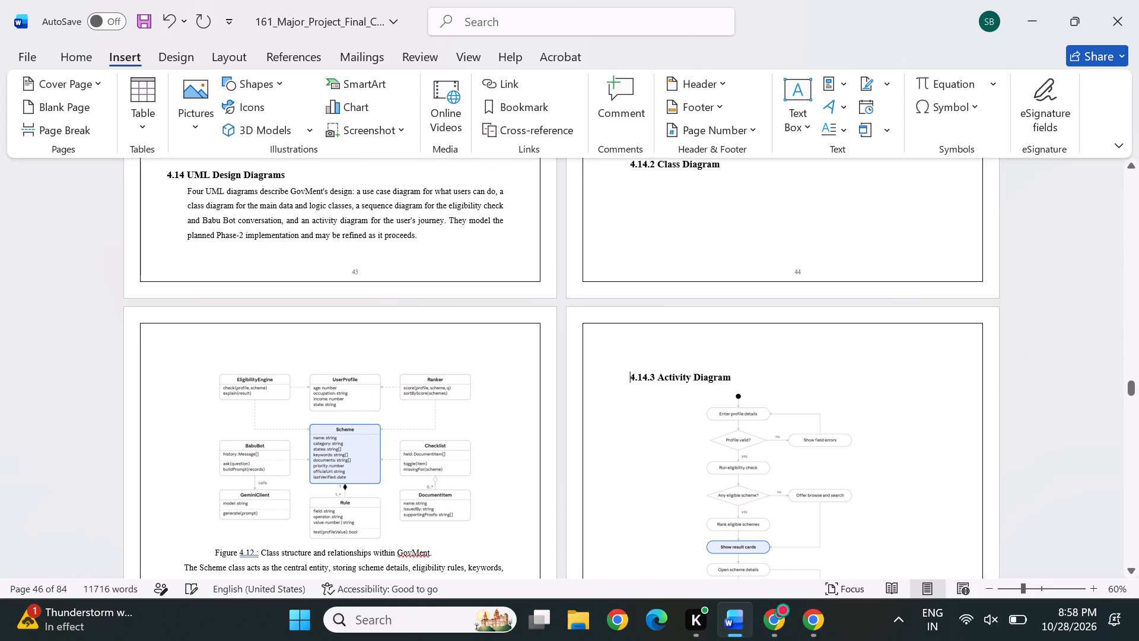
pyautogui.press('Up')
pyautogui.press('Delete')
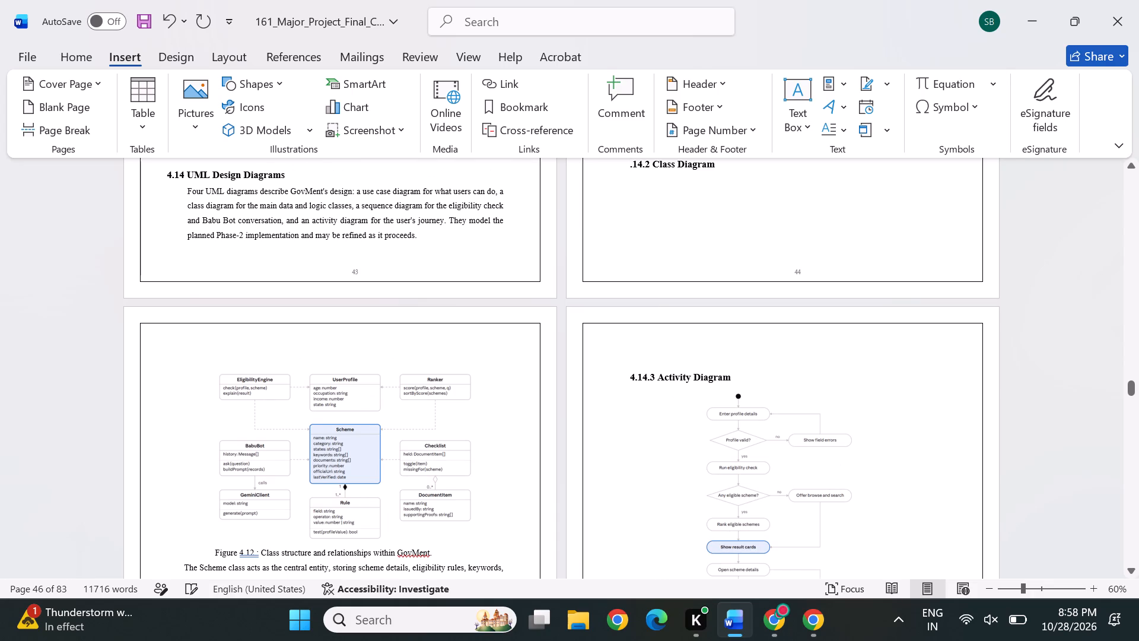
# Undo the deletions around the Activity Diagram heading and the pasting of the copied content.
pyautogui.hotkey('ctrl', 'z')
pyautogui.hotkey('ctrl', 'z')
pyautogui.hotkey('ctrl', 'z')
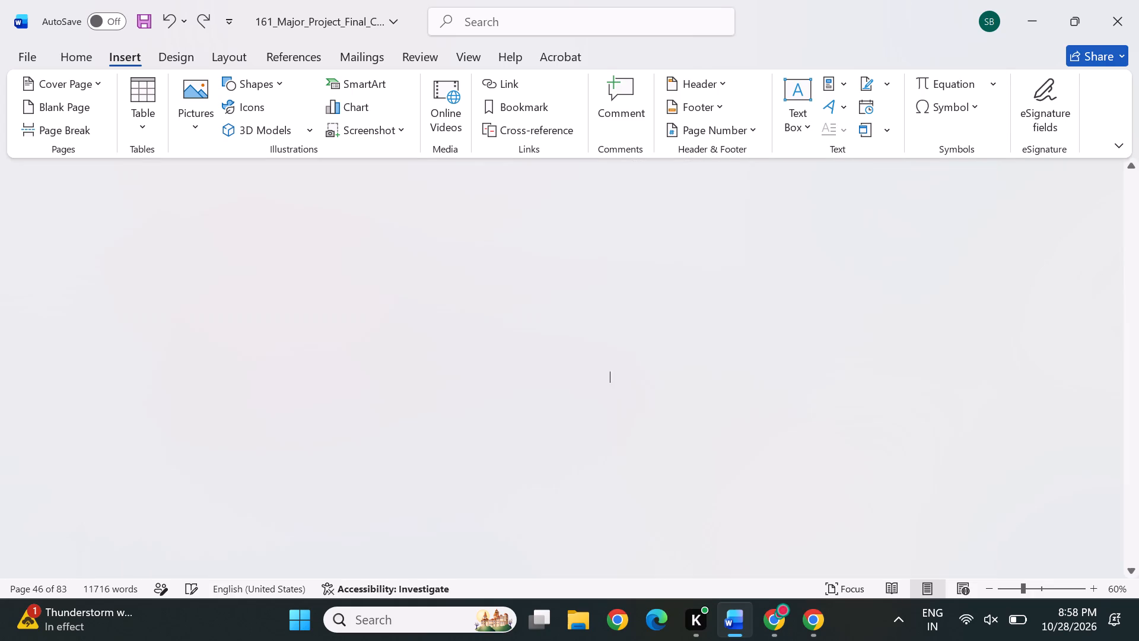
# Examine the blank page beside the CHAPTER – 4 opening page and the pages just before it.
pyautogui.scroll(1, 651, 334)
pyautogui.click(628, 297)
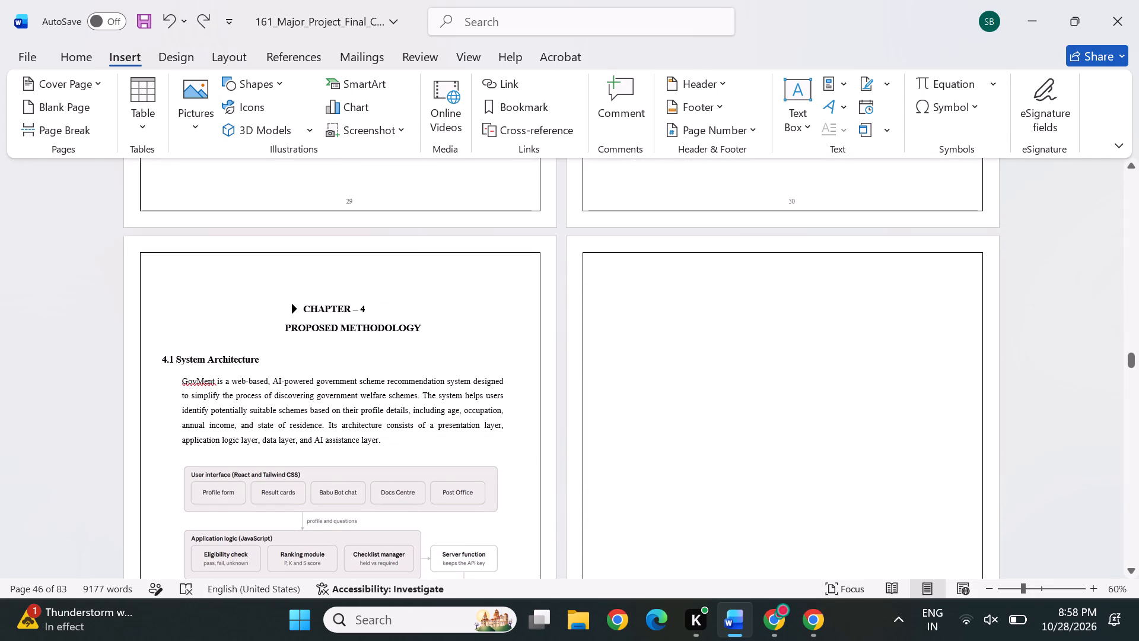
pyautogui.click(441, 270)
pyautogui.click(308, 259)
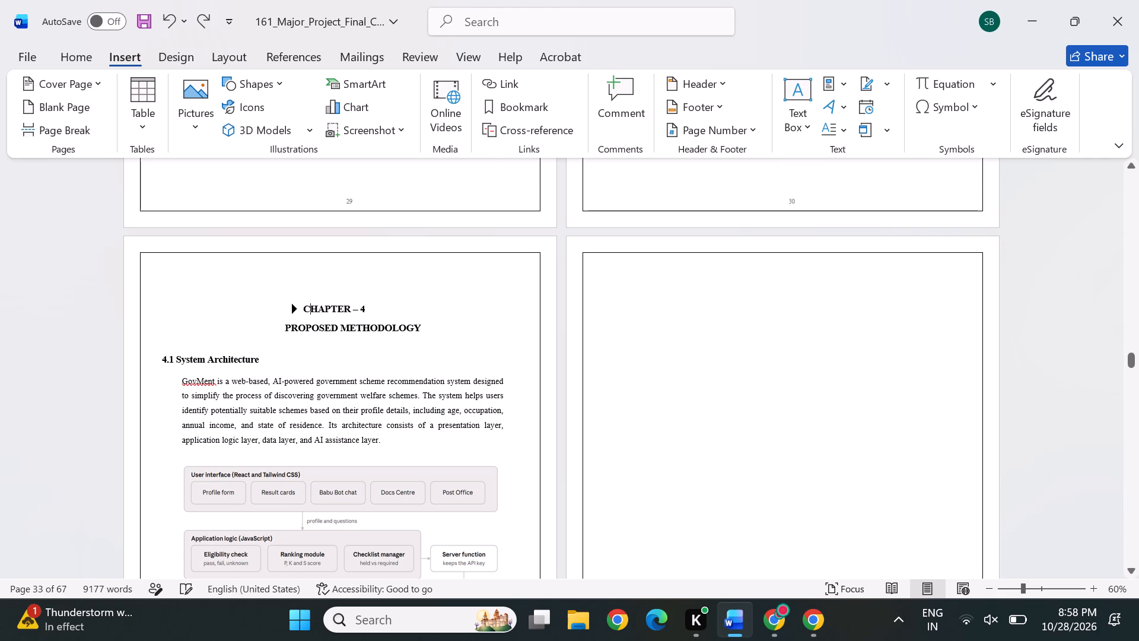
pyautogui.scroll(2, 617, 315)
pyautogui.scroll(1, 718, 302)
pyautogui.scroll(-1, 708, 372)
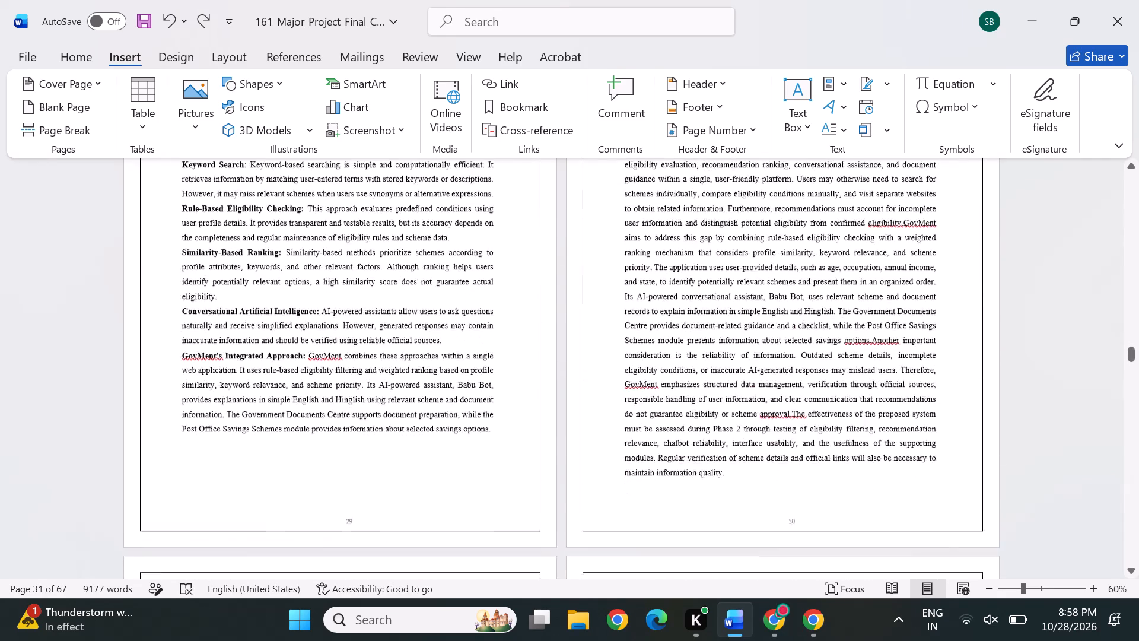
pyautogui.scroll(-1, 708, 372)
pyautogui.click(679, 457)
pyautogui.click(618, 440)
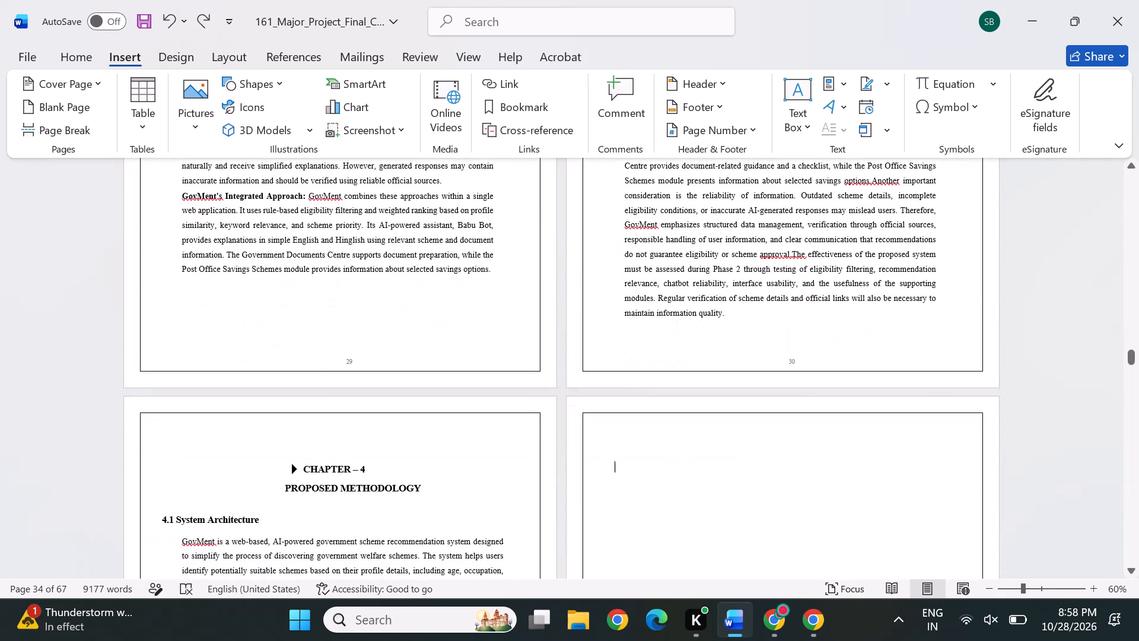
pyautogui.click(638, 418)
# Open header editing on the blank page, review the header and footer areas of sections 11 and 12, and close it.
pyautogui.doubleClick(692, 416)
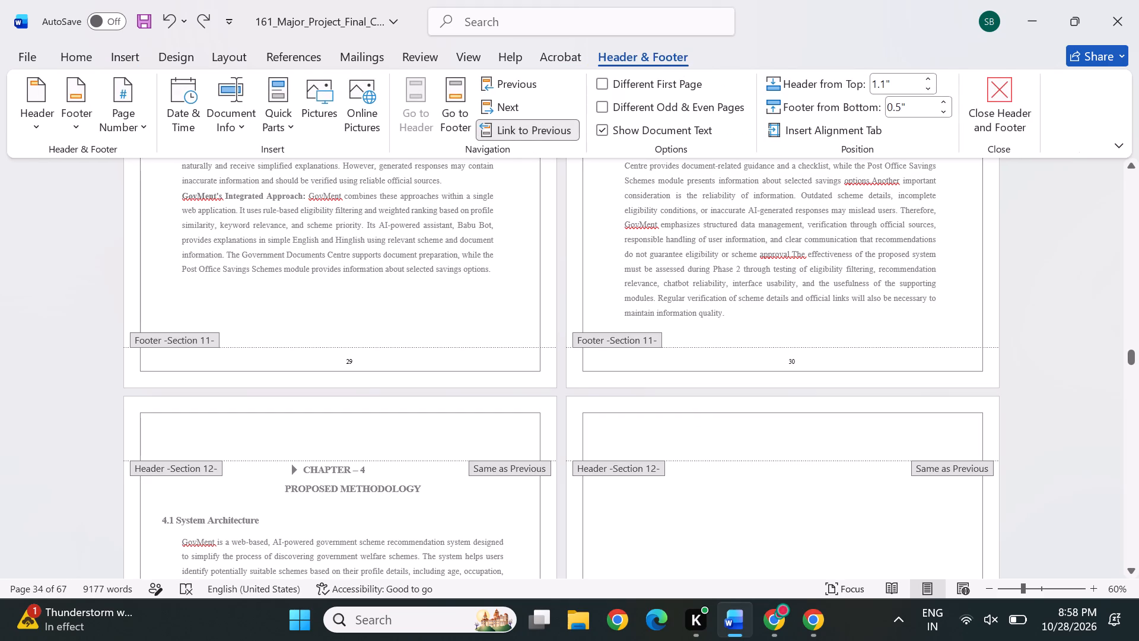
pyautogui.scroll(1, 384, 429)
pyautogui.scroll(1, 473, 432)
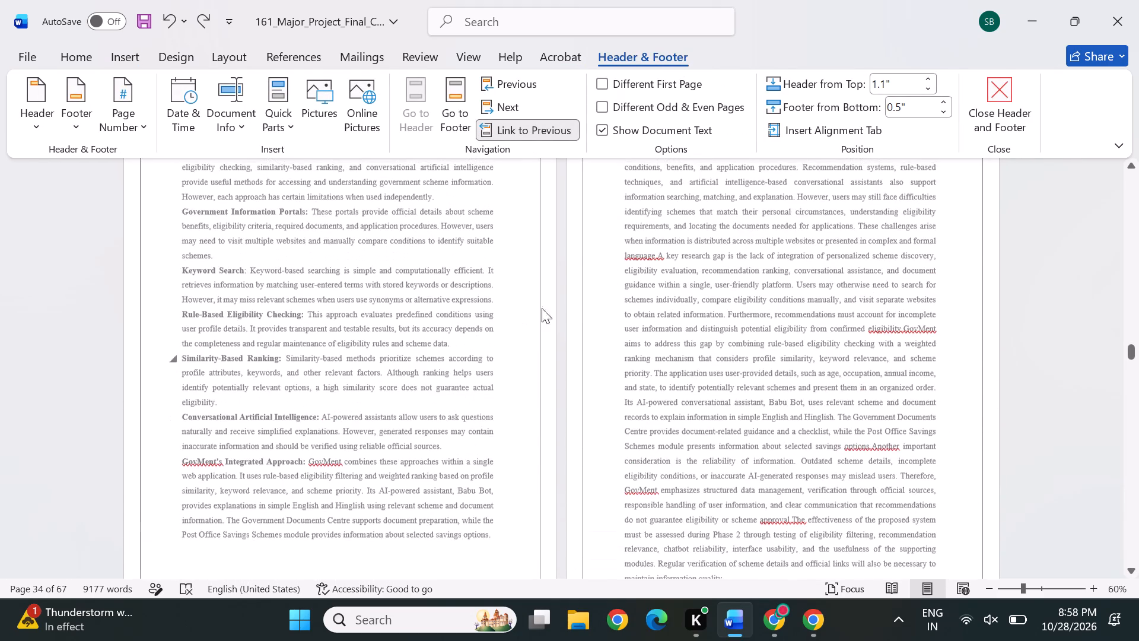
pyautogui.scroll(1, 565, 316)
pyautogui.scroll(-2, 552, 347)
pyautogui.scroll(-1, 560, 452)
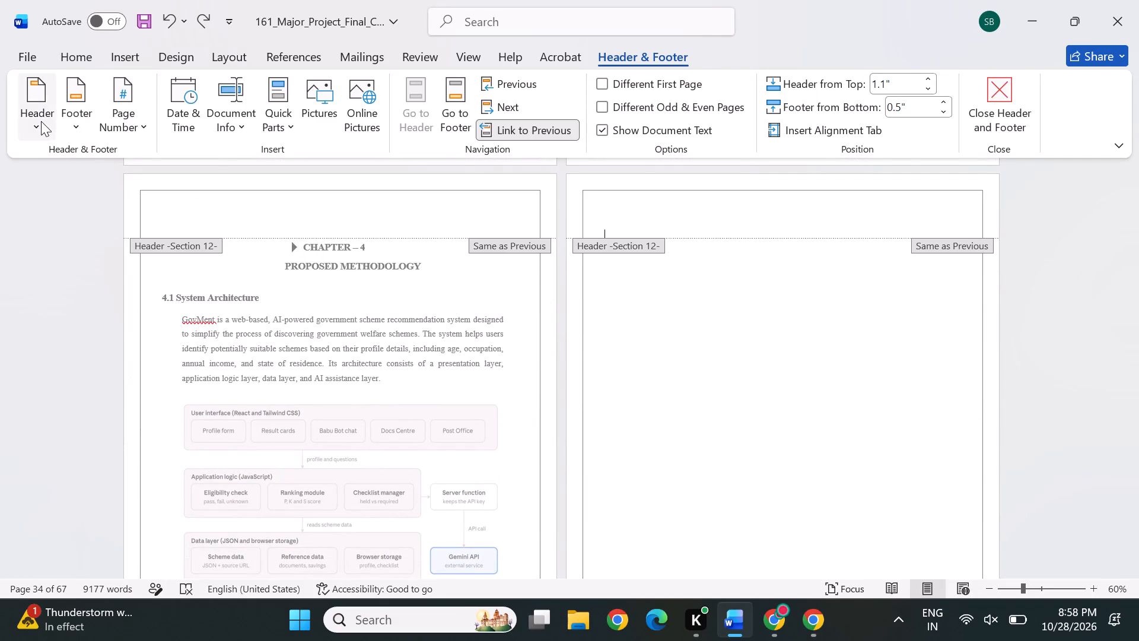
pyautogui.click(1001, 99)
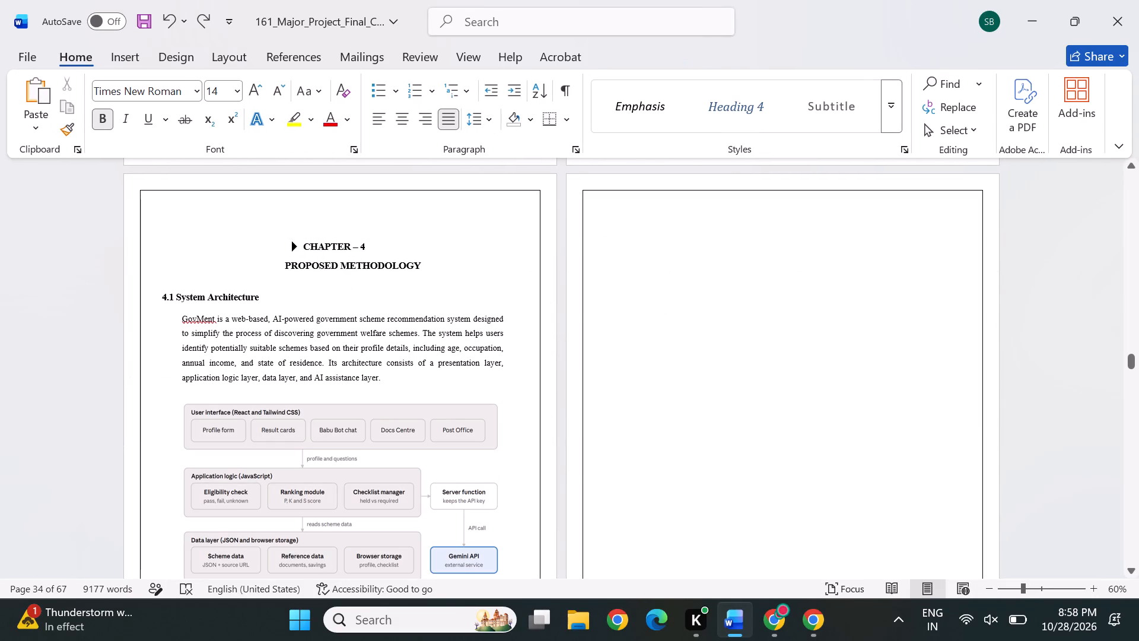
# Undo the earlier removal of the block containing 3.7 Research Gap and the CHAPTER – 4 opening.
pyautogui.hotkey('ctrl', 'z')
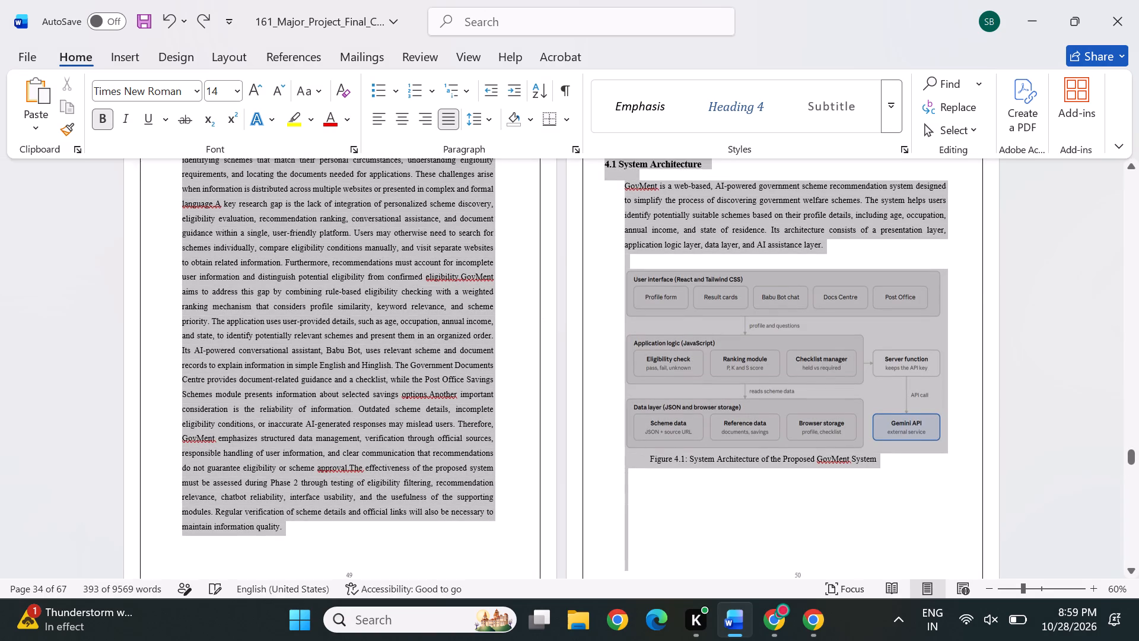
pyautogui.click(720, 405)
# Examine the empty section 12 pages and their header and footer areas back to the first CHAPTER – 4 page.
pyautogui.scroll(3, 578, 361)
pyautogui.scroll(1, 500, 345)
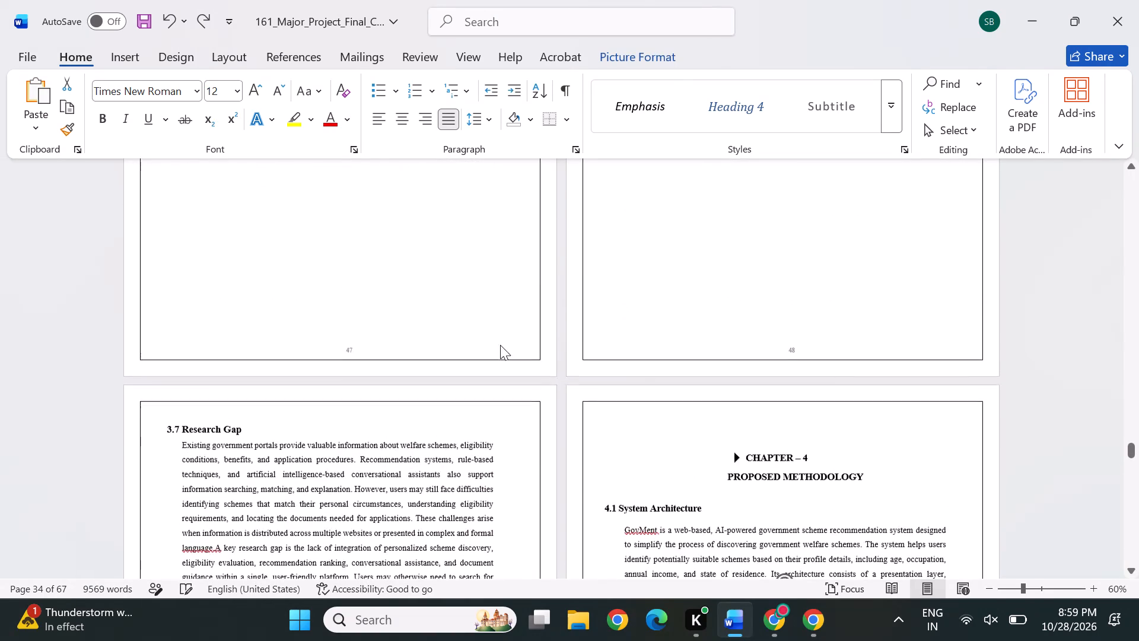
pyautogui.scroll(4, 500, 345)
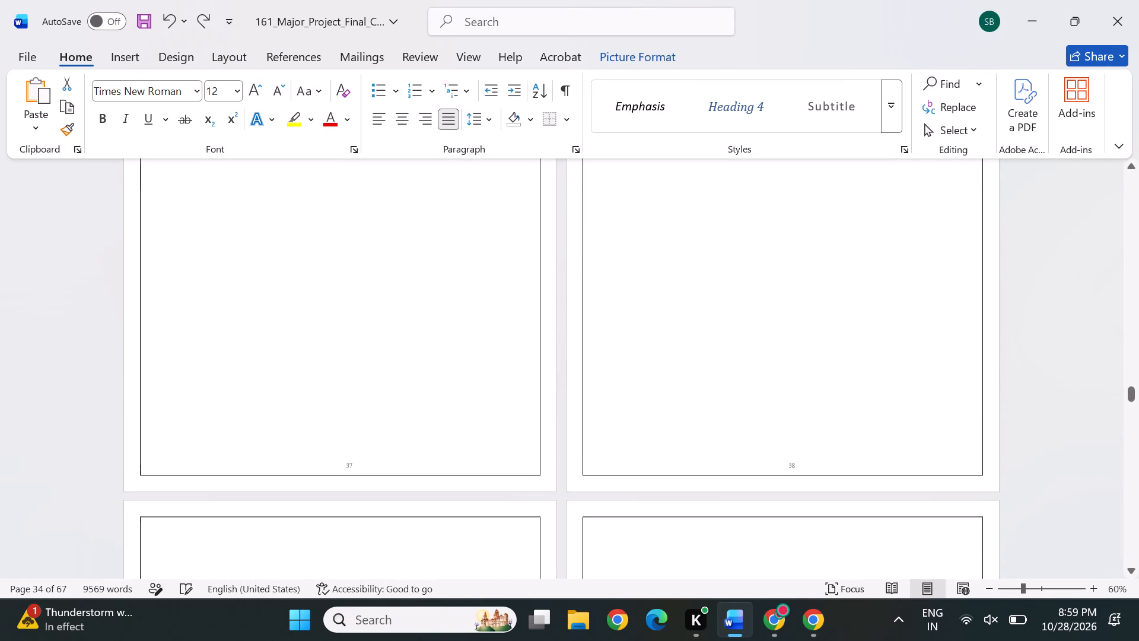
pyautogui.click(374, 340)
pyautogui.scroll(1, 374, 340)
pyautogui.click(333, 388)
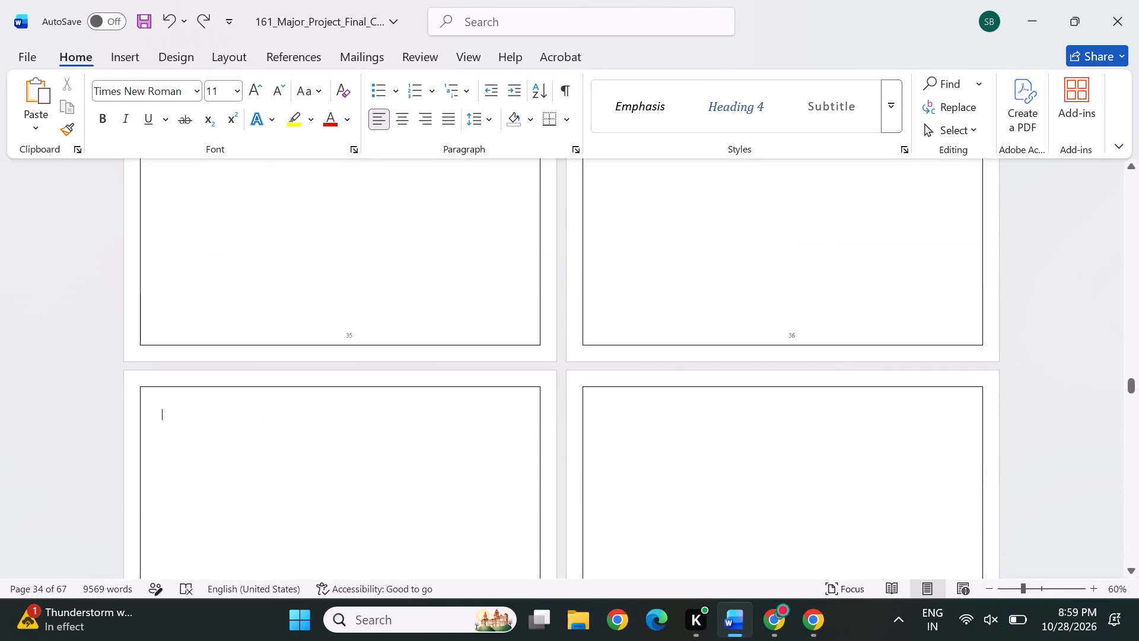
pyautogui.tripleClick(333, 388)
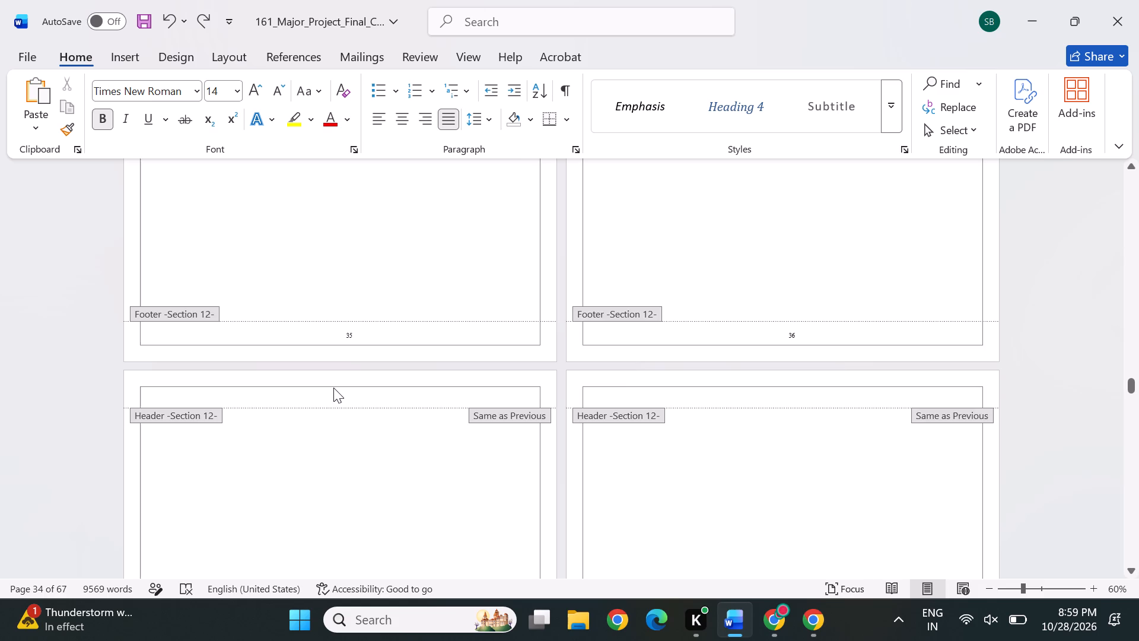
pyautogui.scroll(1, 756, 376)
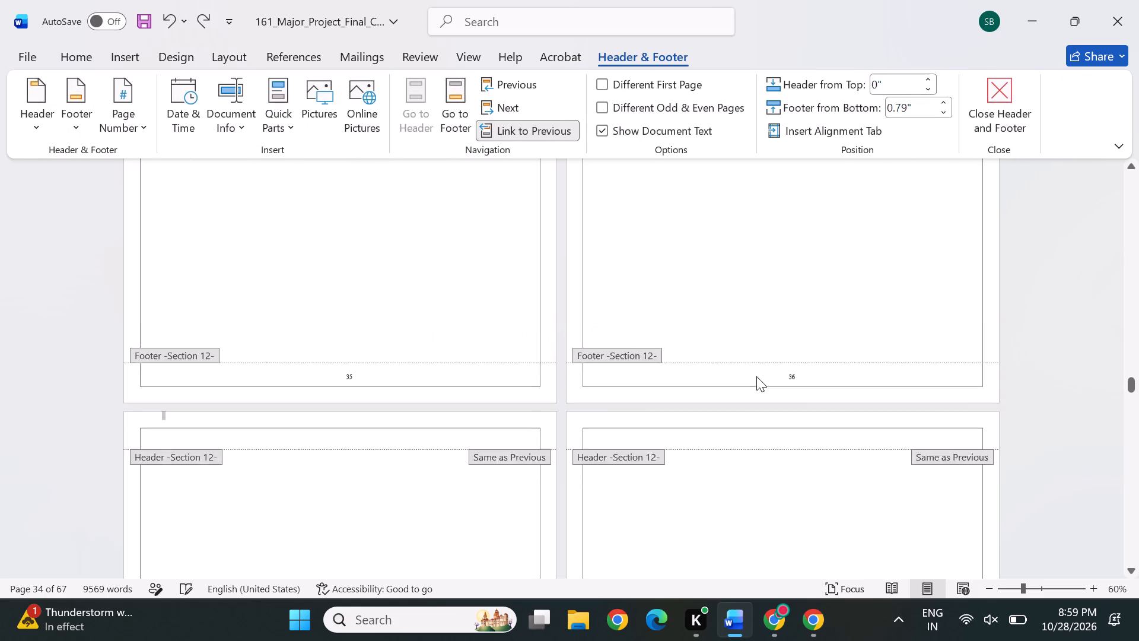
pyautogui.scroll(2, 756, 376)
pyautogui.scroll(1, 665, 357)
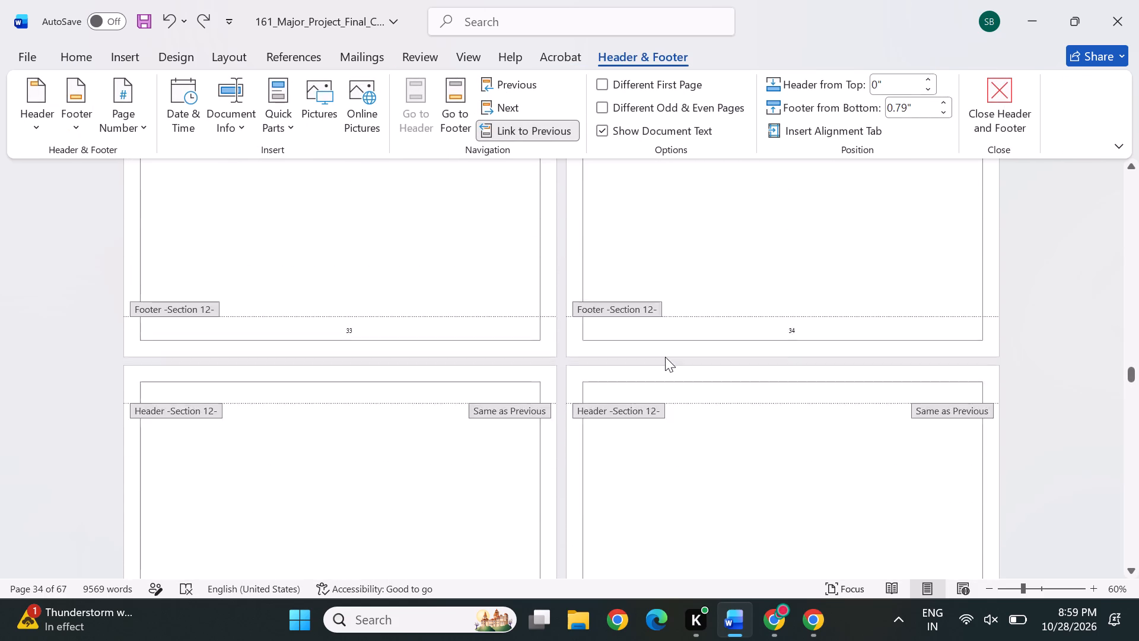
pyautogui.scroll(2, 665, 357)
pyautogui.scroll(1, 482, 373)
pyautogui.scroll(-1, 523, 448)
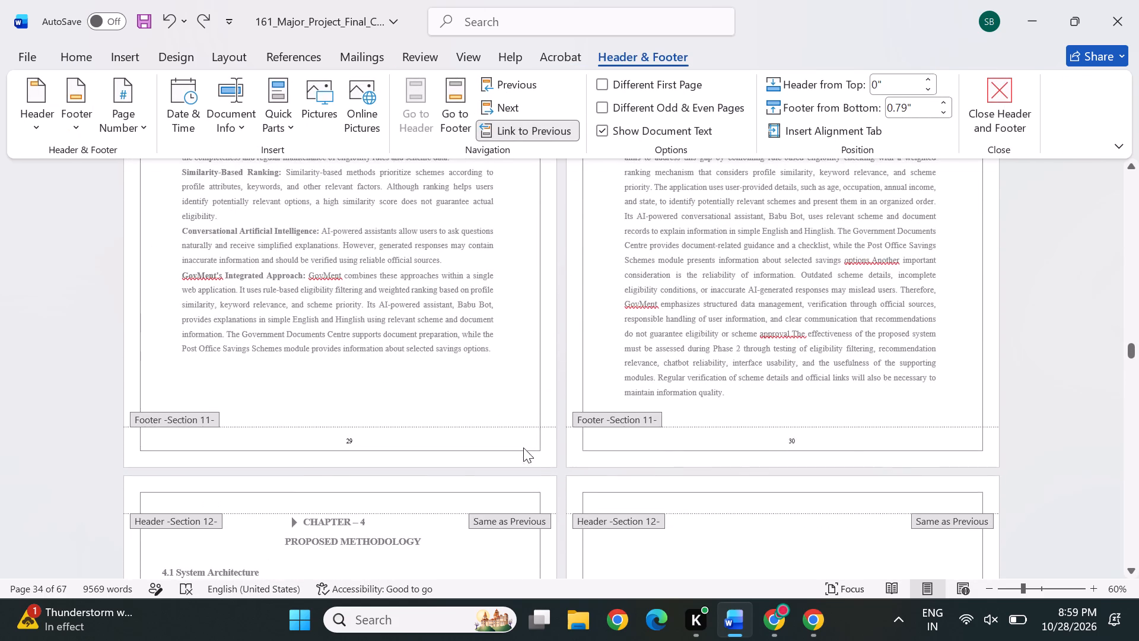
pyautogui.scroll(-1, 523, 448)
pyautogui.scroll(1, 506, 420)
pyautogui.scroll(1, 608, 353)
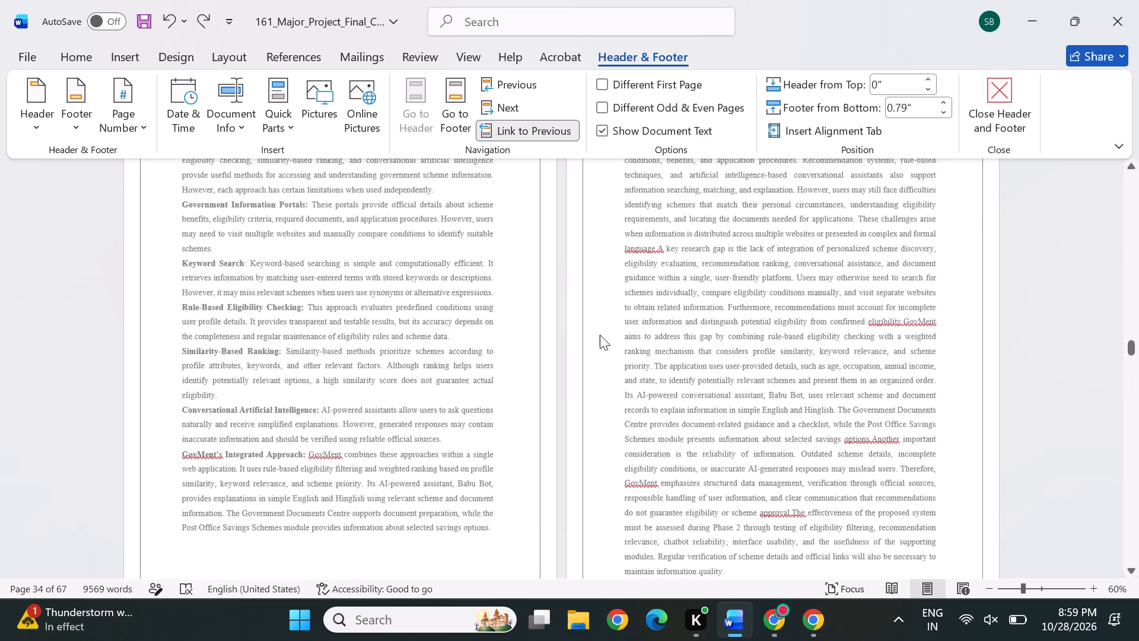
pyautogui.scroll(1, 586, 296)
pyautogui.scroll(-2, 530, 405)
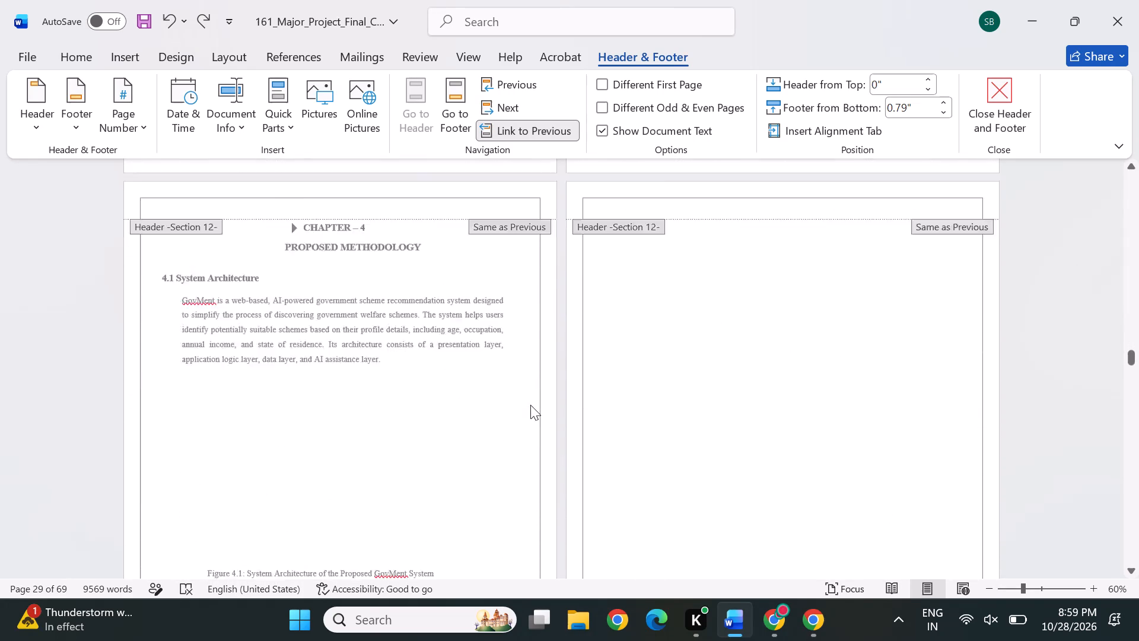
pyautogui.click(663, 361)
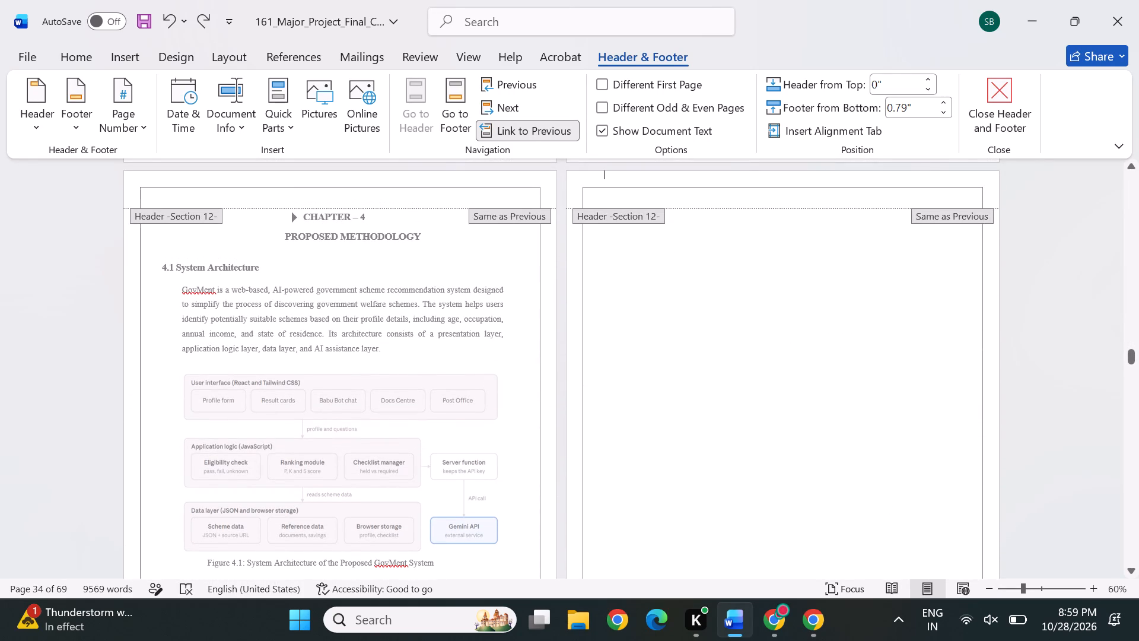
pyautogui.click(1008, 100)
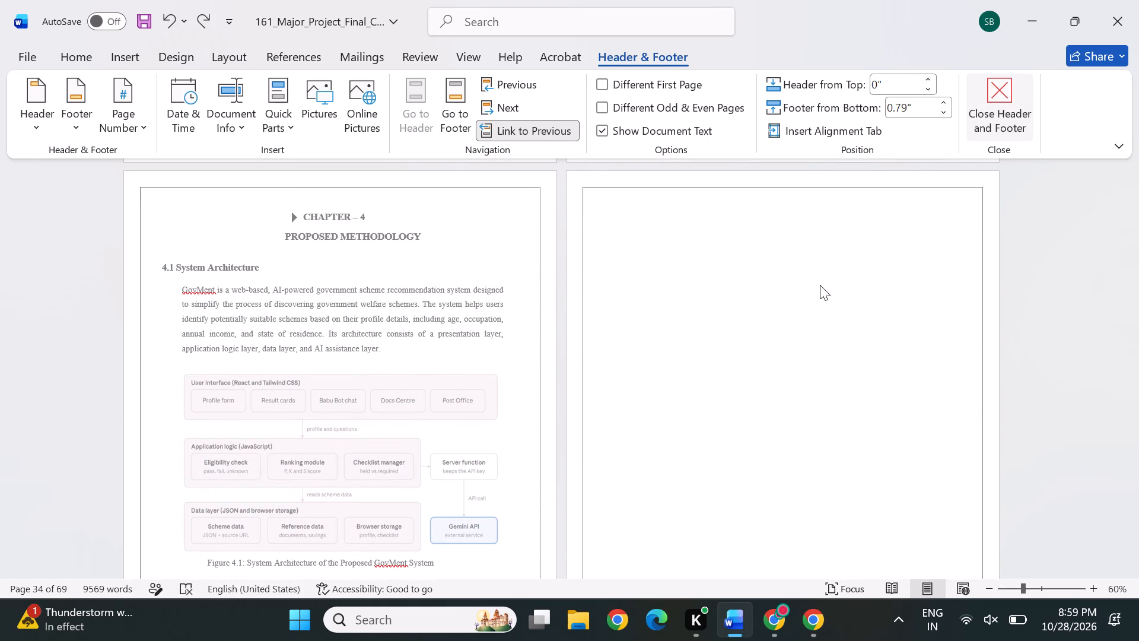
# Delete the repeated block from the 3.7 Research Gap heading through the Figure 4.1 caption, just before 4.2 Development Approach.
pyautogui.click(715, 237)
pyautogui.scroll(2, 733, 284)
pyautogui.scroll(-7, 733, 284)
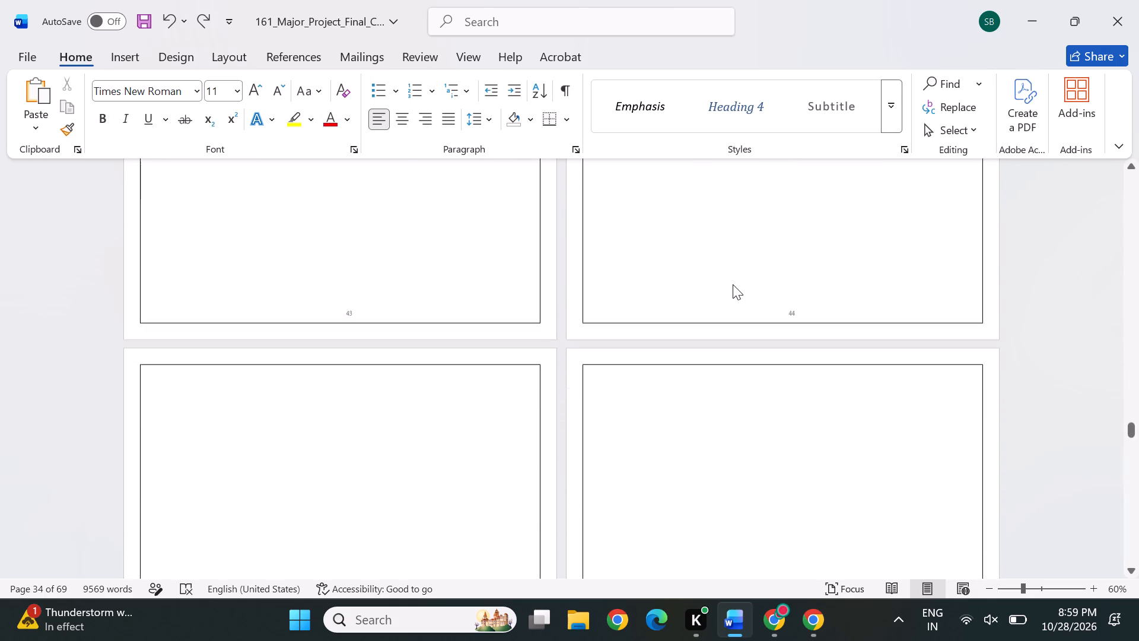
pyautogui.scroll(-4, 733, 284)
pyautogui.scroll(1, 733, 284)
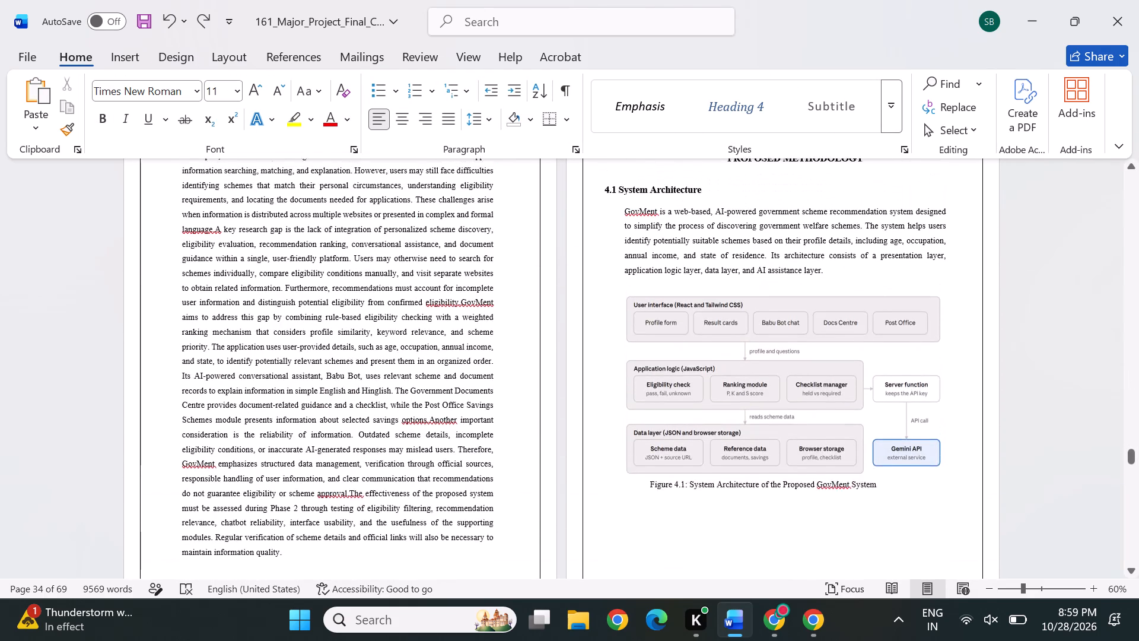
pyautogui.scroll(1, 740, 319)
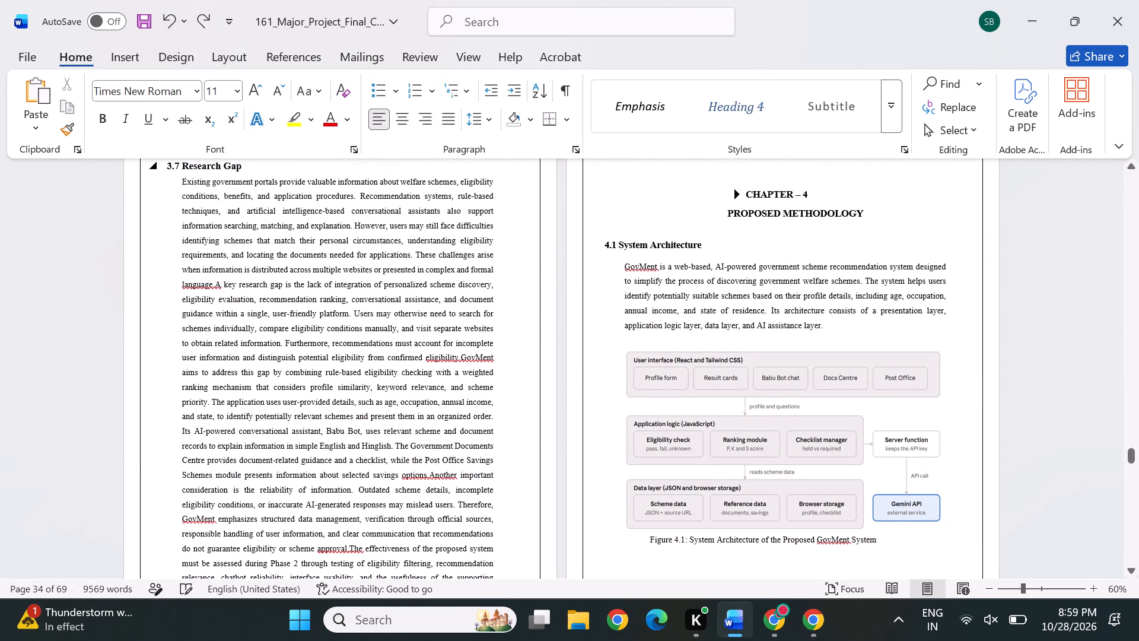
pyautogui.moveTo(164, 166); pyautogui.dragTo(812, 540)
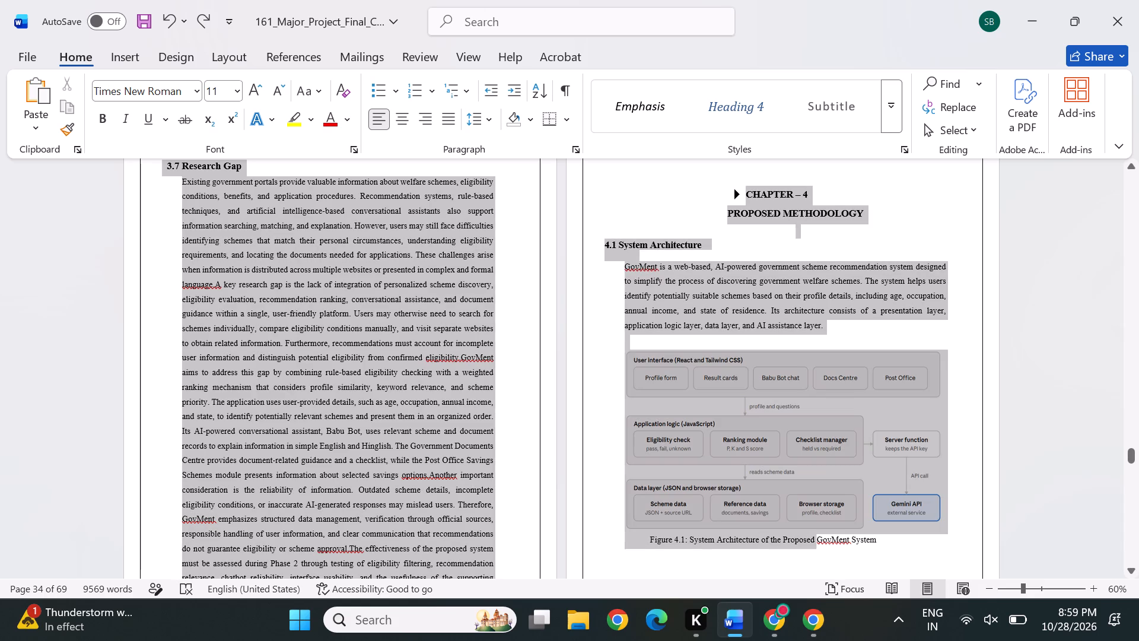
pyautogui.moveTo(812, 540); pyautogui.dragTo(905, 547)
pyautogui.press('Delete')
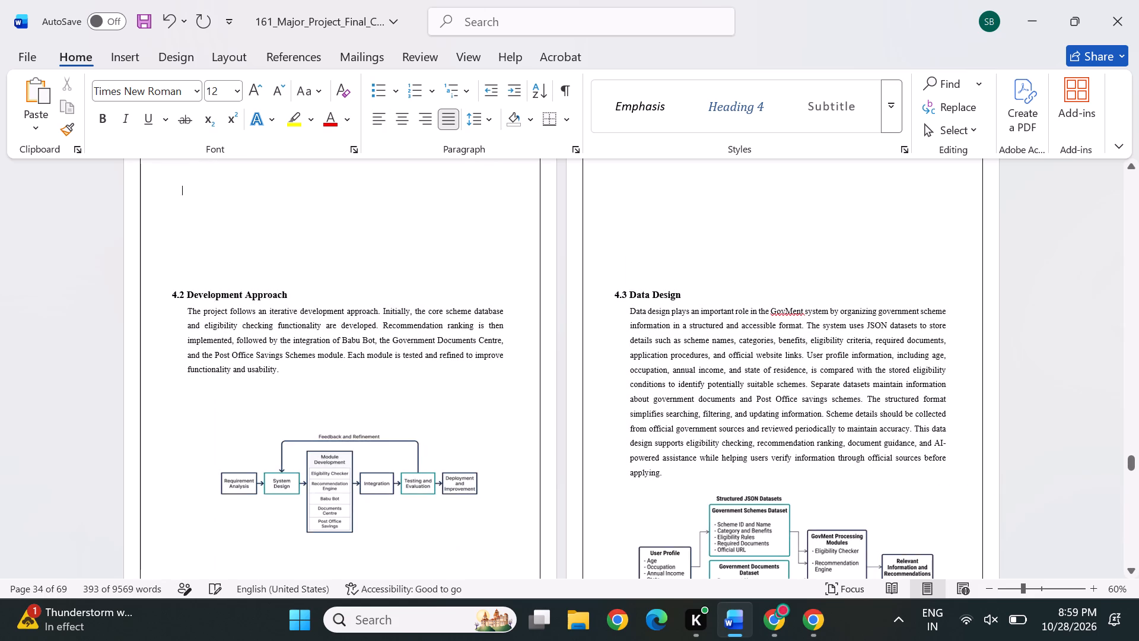
# Examine the blank pages before 4.2 Development Approach and the layout of the sections that follow it.
pyautogui.scroll(3, 781, 436)
pyautogui.scroll(1, 686, 379)
pyautogui.scroll(1, 567, 366)
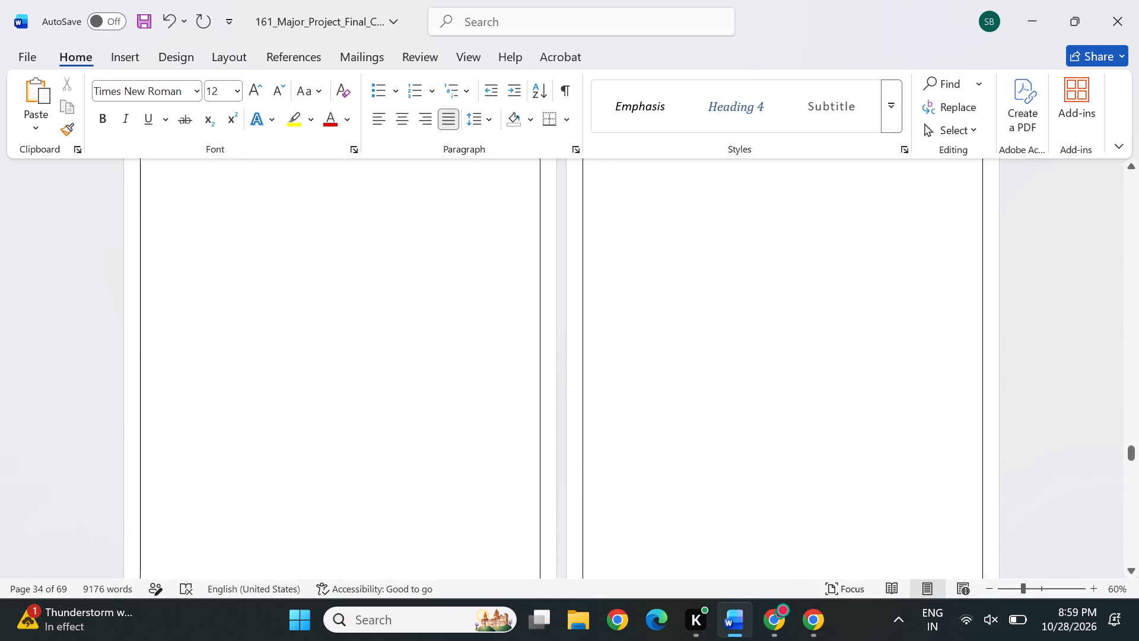
pyautogui.scroll(1, 567, 366)
pyautogui.scroll(-3, 318, 291)
pyautogui.scroll(-1, 397, 337)
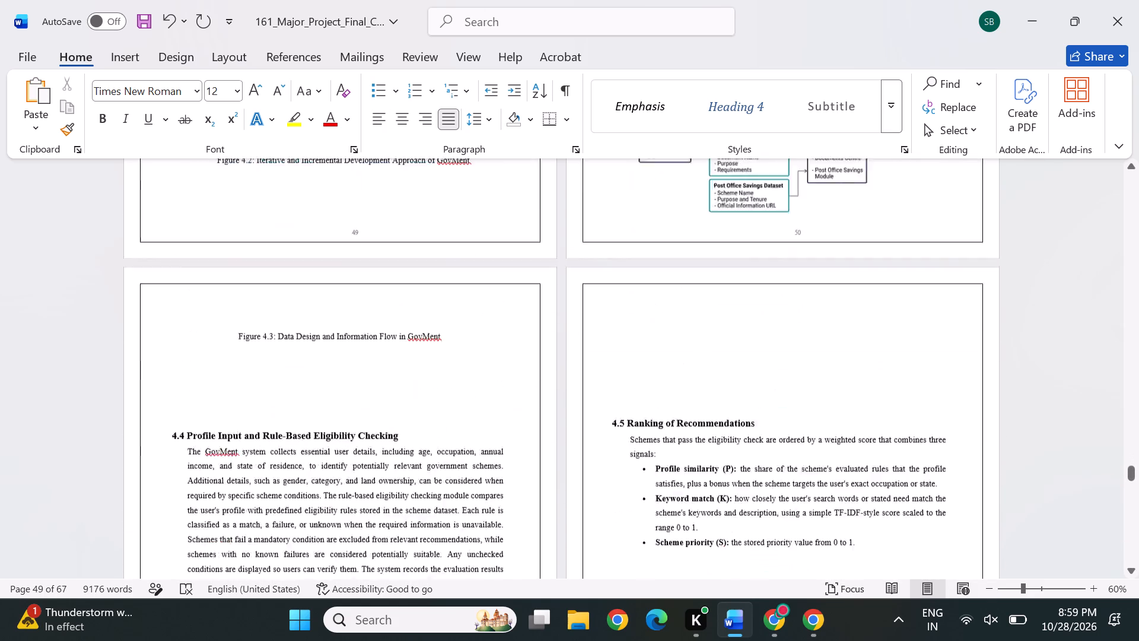
pyautogui.scroll(1, 397, 337)
pyautogui.scroll(-1, 340, 377)
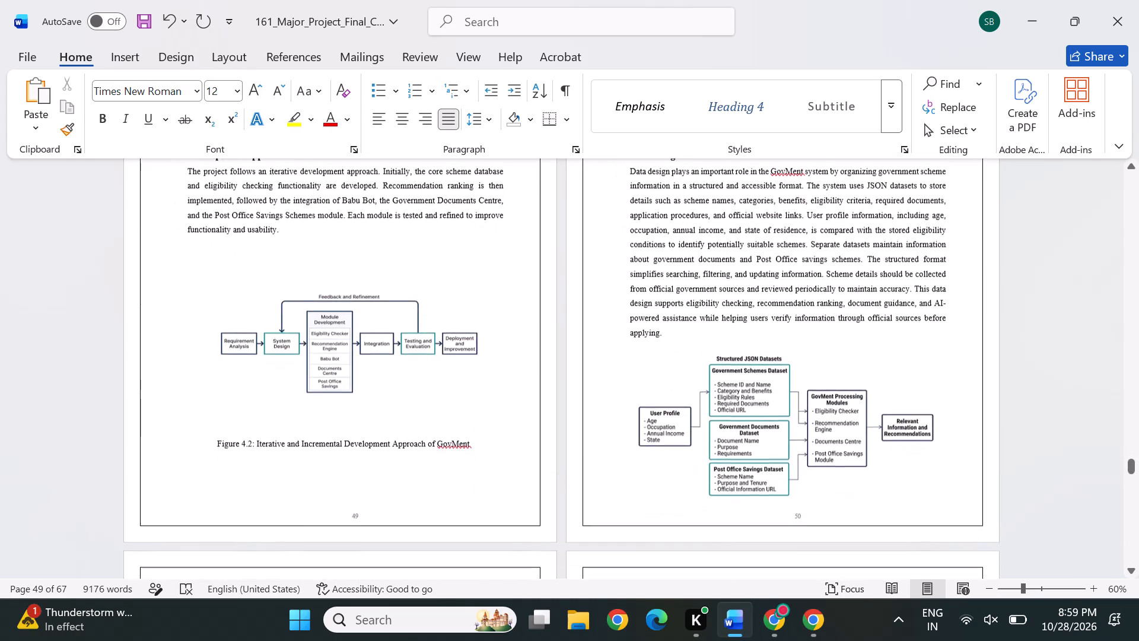
# Delete the empty lines above the 4.2 Development Approach heading.
pyautogui.rightClick(340, 377)
pyautogui.scroll(1, 340, 377)
pyautogui.click(201, 266)
pyautogui.scroll(1, 196, 236)
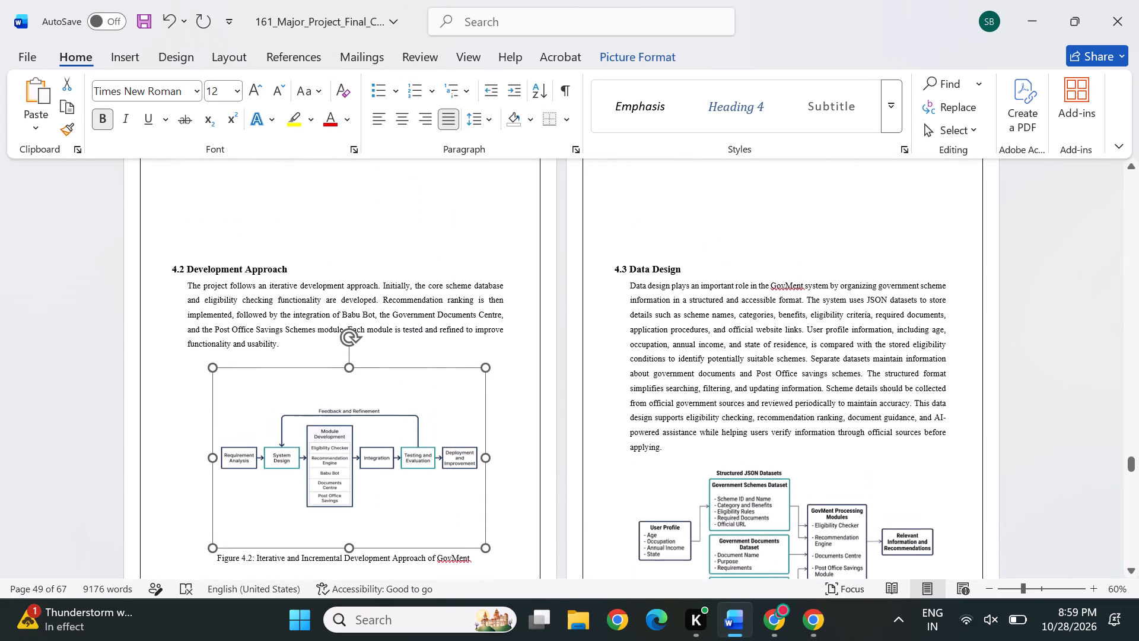
pyautogui.scroll(1, 187, 205)
pyautogui.click(166, 210)
pyautogui.press('Delete')
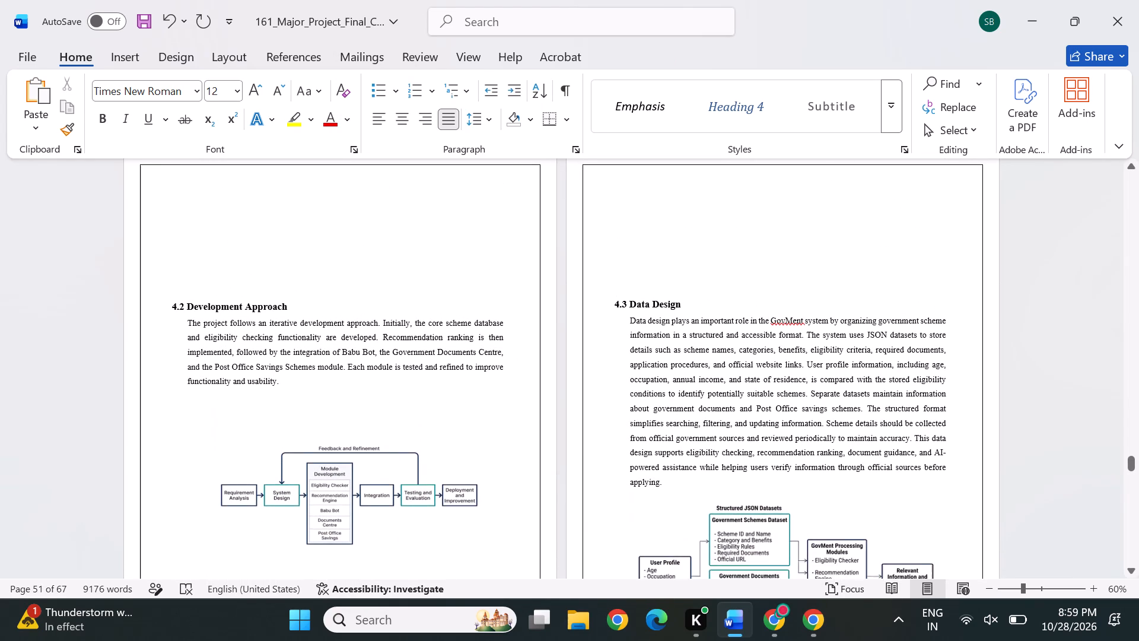
pyautogui.press('Delete')
pyautogui.press('Delete')
pyautogui.press('Delete')
pyautogui.press('Delete')
pyautogui.press('Delete')
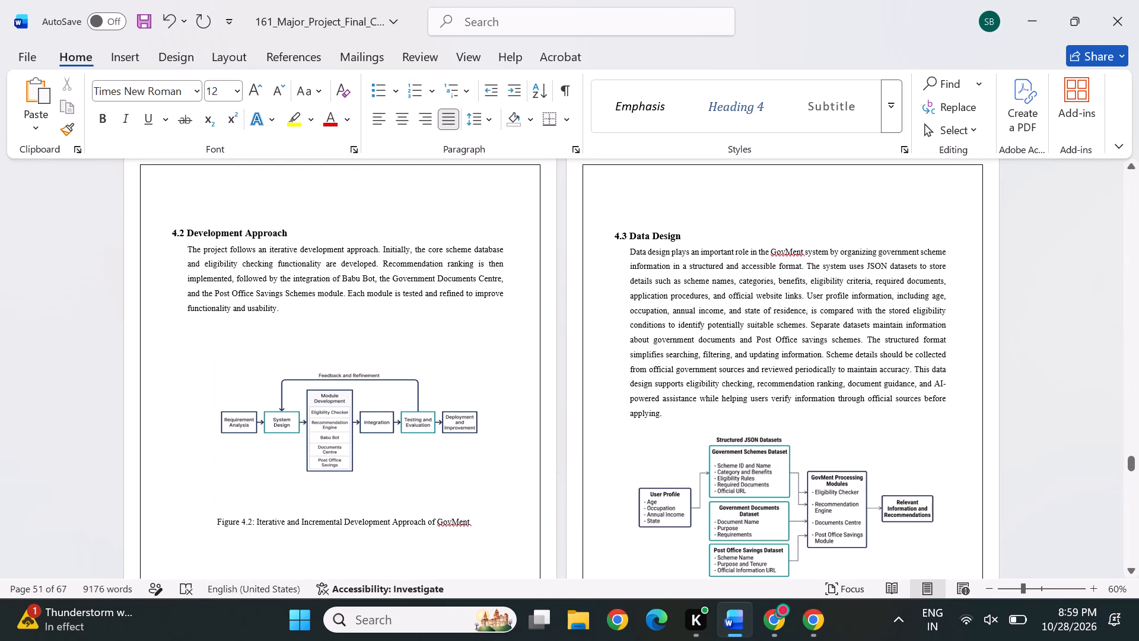
# Copy the 4.2 Development Approach section with Figure 4.2 and its caption onto the blank page beside the CHAPTER – 4 opening.
pyautogui.moveTo(170, 227); pyautogui.dragTo(486, 575)
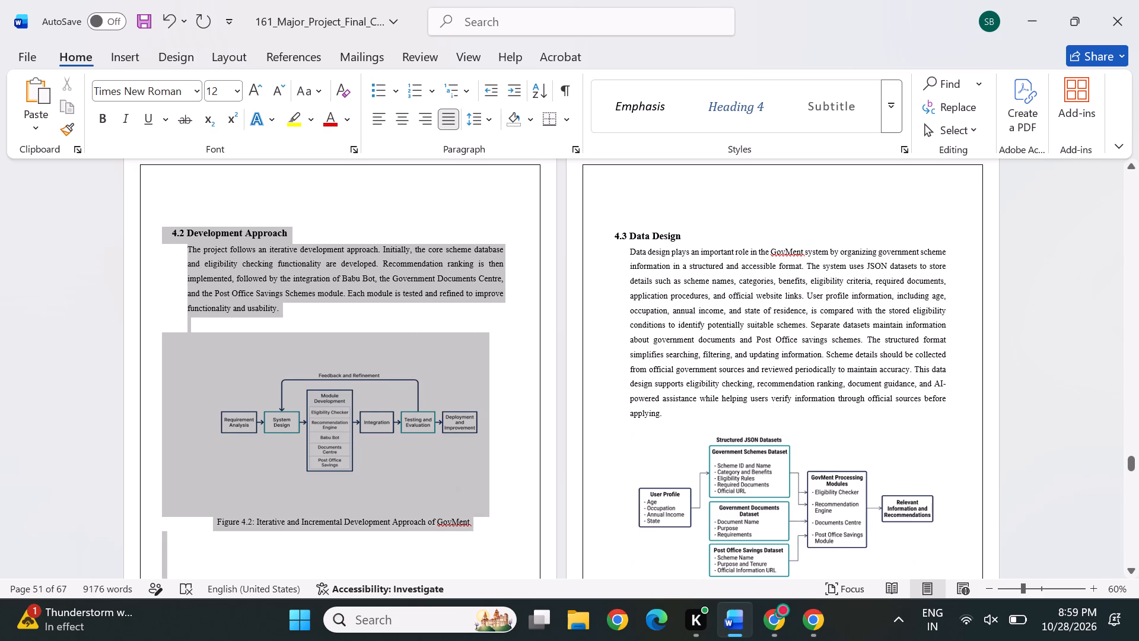
pyautogui.moveTo(486, 575); pyautogui.dragTo(476, 509)
pyautogui.hotkey('ctrl', 'c')
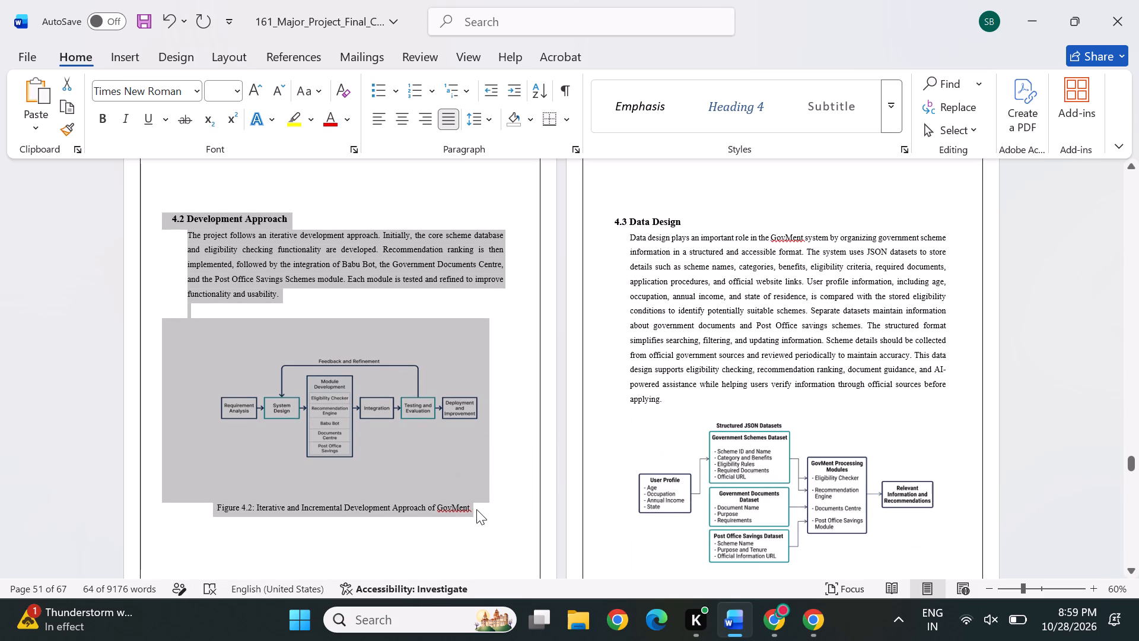
pyautogui.scroll(6, 623, 443)
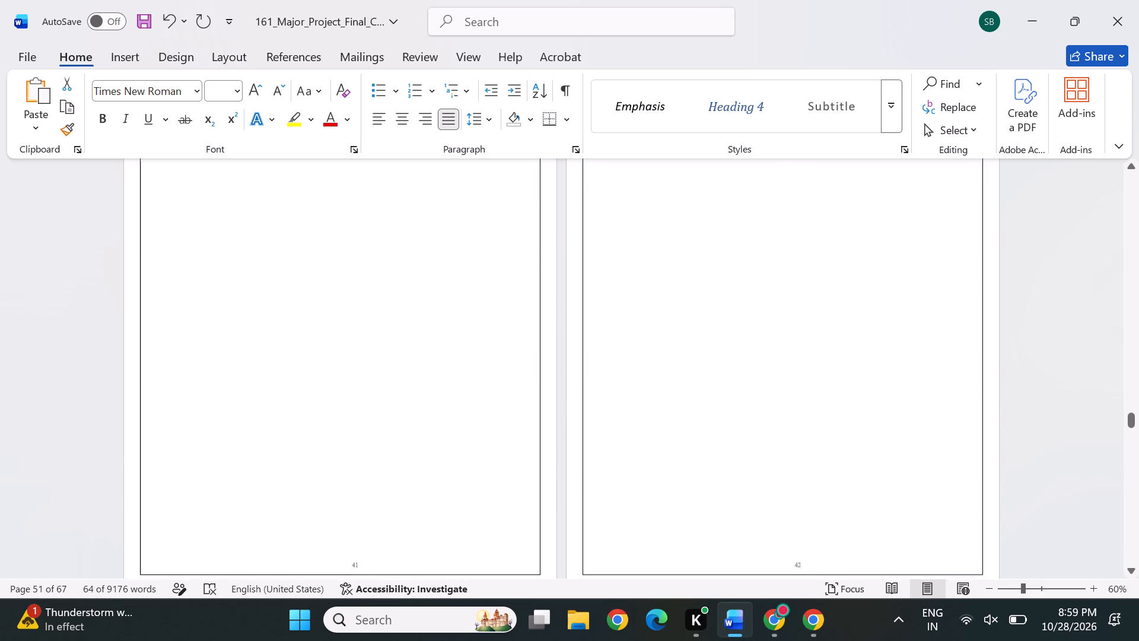
pyautogui.scroll(7, 623, 443)
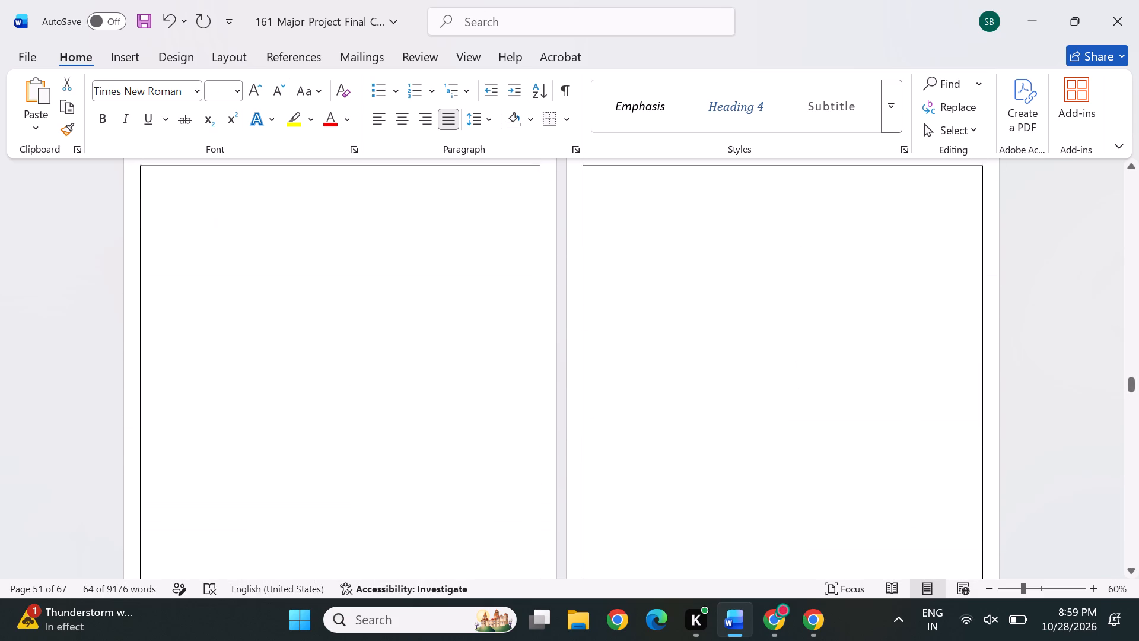
pyautogui.scroll(4, 623, 443)
pyautogui.scroll(-2, 698, 396)
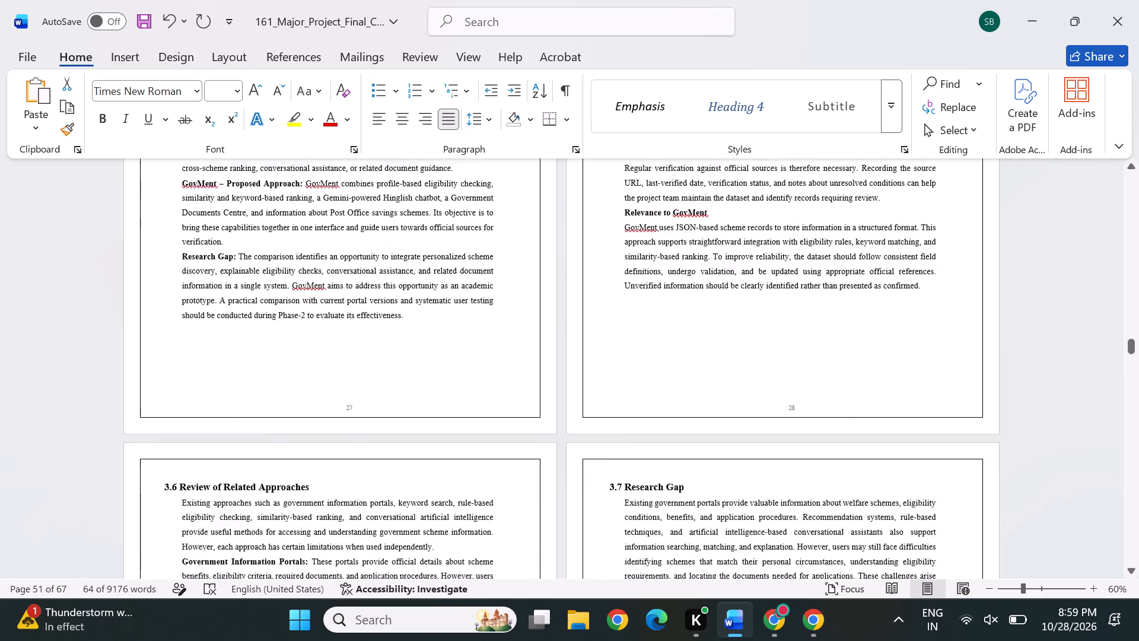
pyautogui.scroll(-1, 698, 396)
pyautogui.scroll(-2, 642, 429)
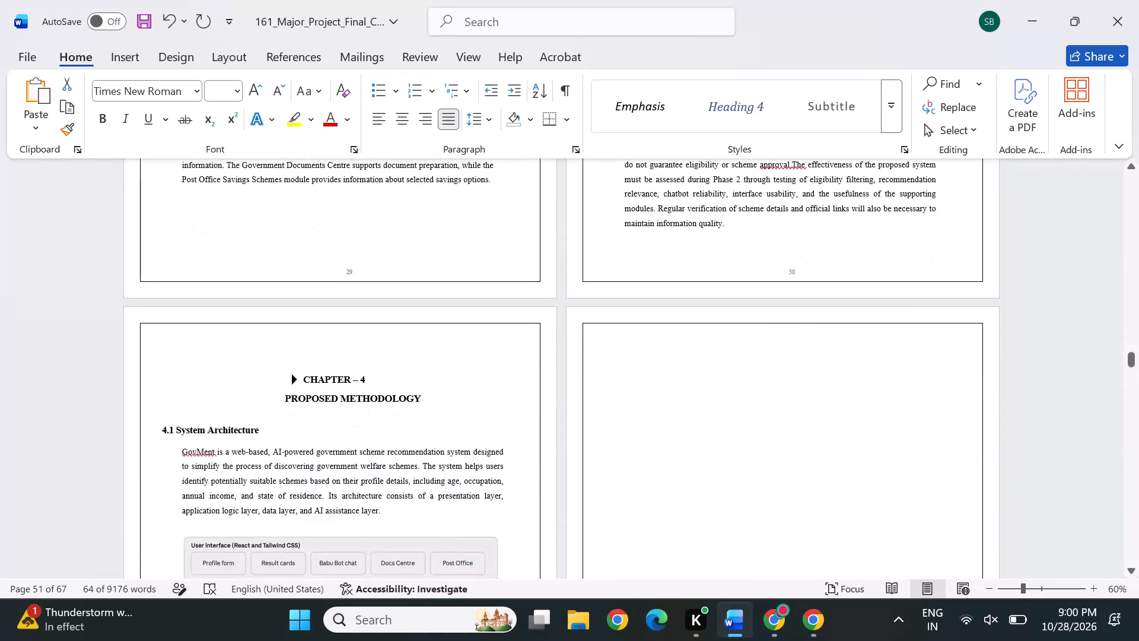
pyautogui.click(629, 341)
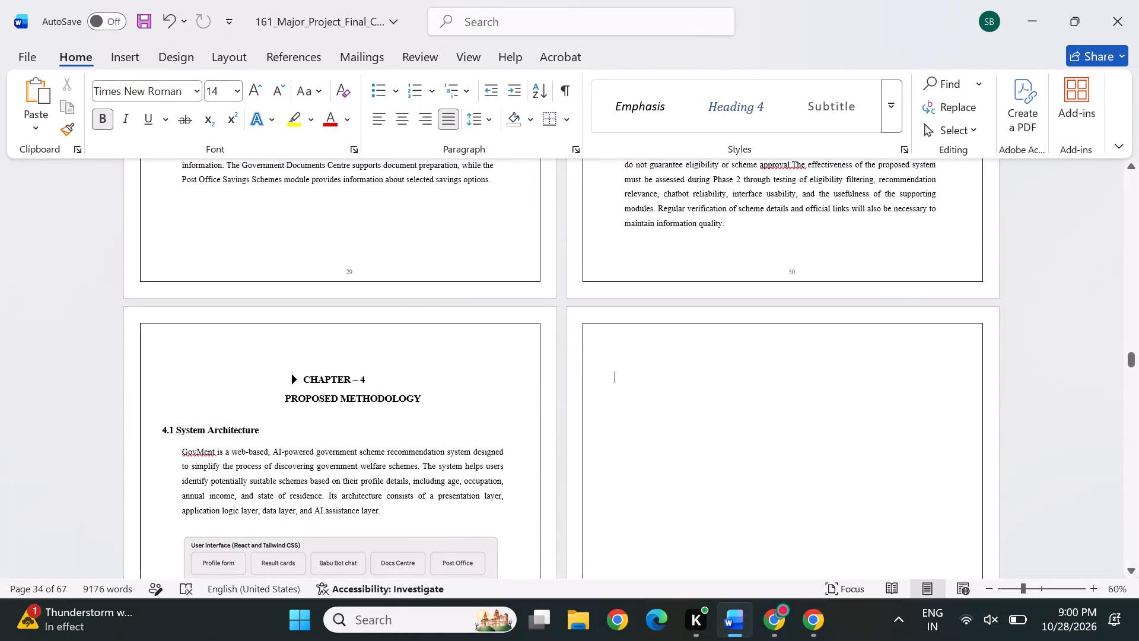
pyautogui.hotkey('ctrl', 'v')
pyautogui.click(645, 232)
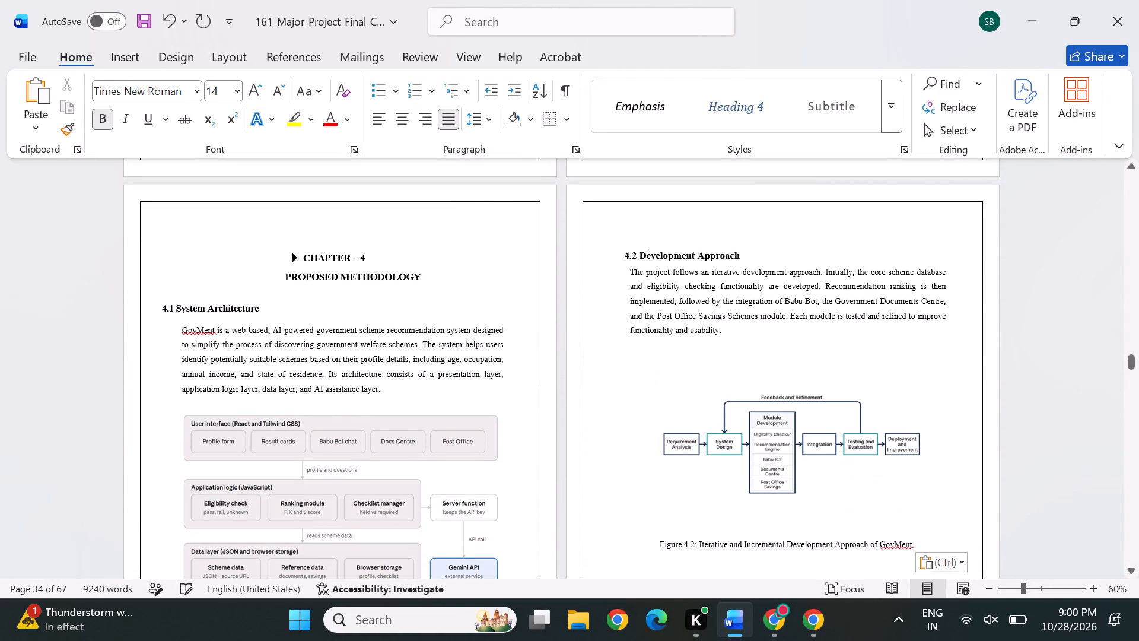
# Set section 12's header distance from top to 0" and footer distance from bottom to 0.8", and close header editing.
pyautogui.click(609, 230)
pyautogui.doubleClick(594, 203)
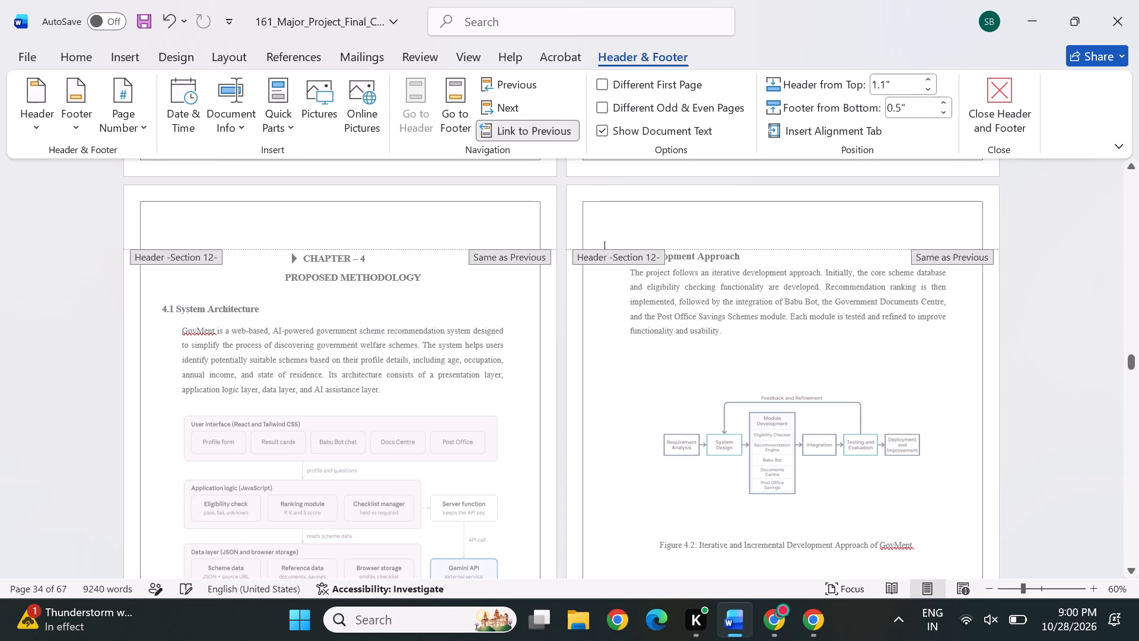
pyautogui.click(925, 87)
pyautogui.doubleClick(925, 87)
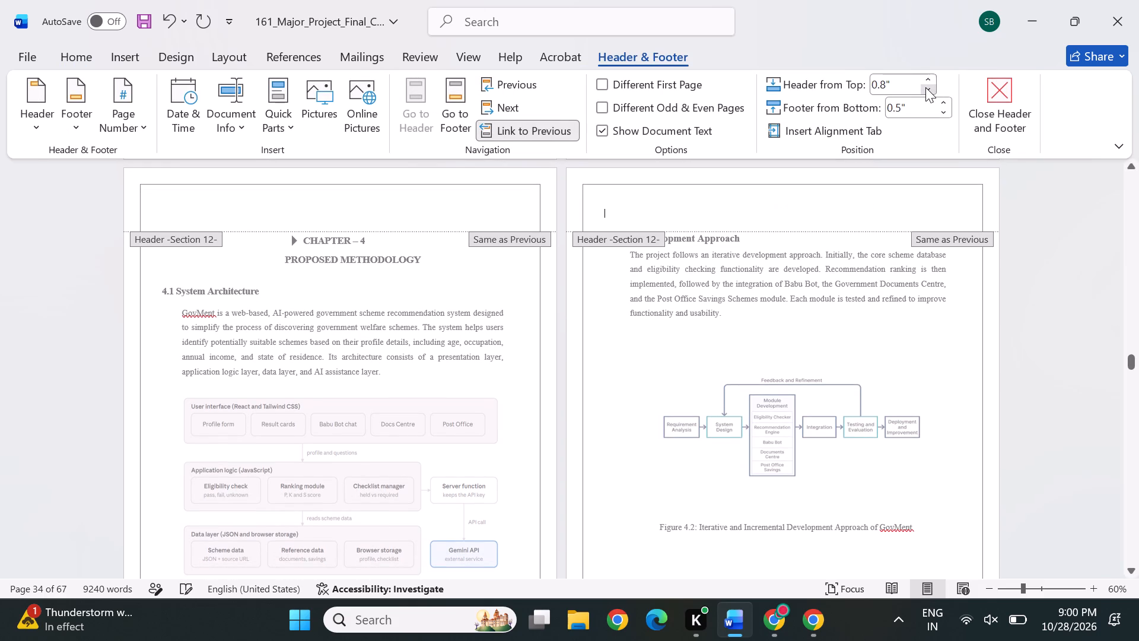
pyautogui.tripleClick(925, 87)
pyautogui.tripleClick(925, 87)
pyautogui.click(925, 87)
pyautogui.click(925, 87)
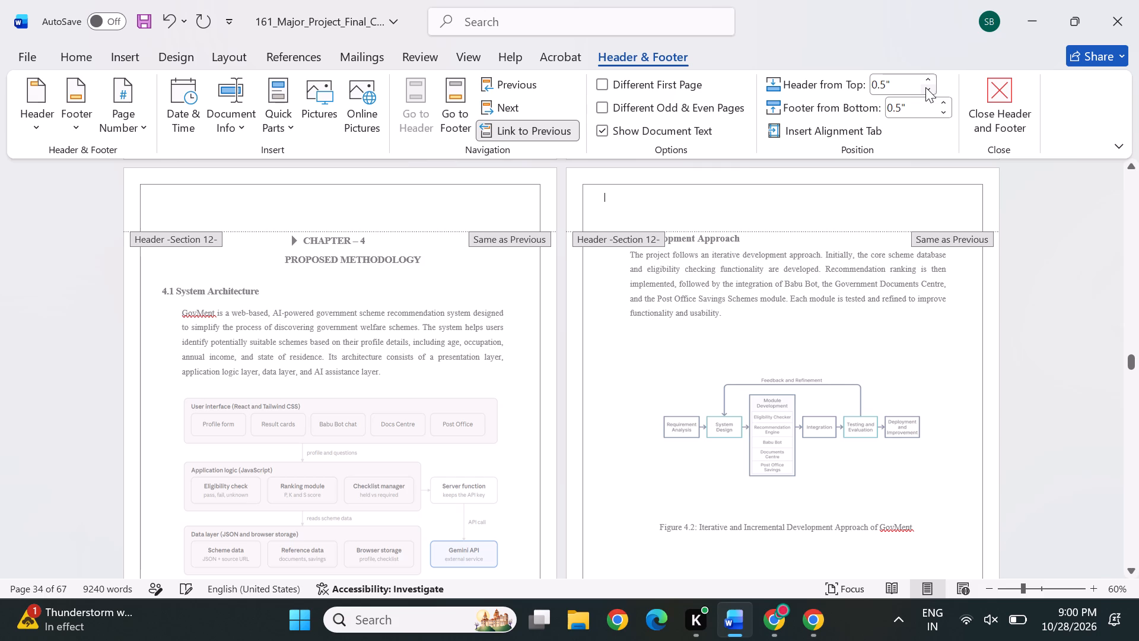
pyautogui.tripleClick(925, 87)
pyautogui.click(925, 87)
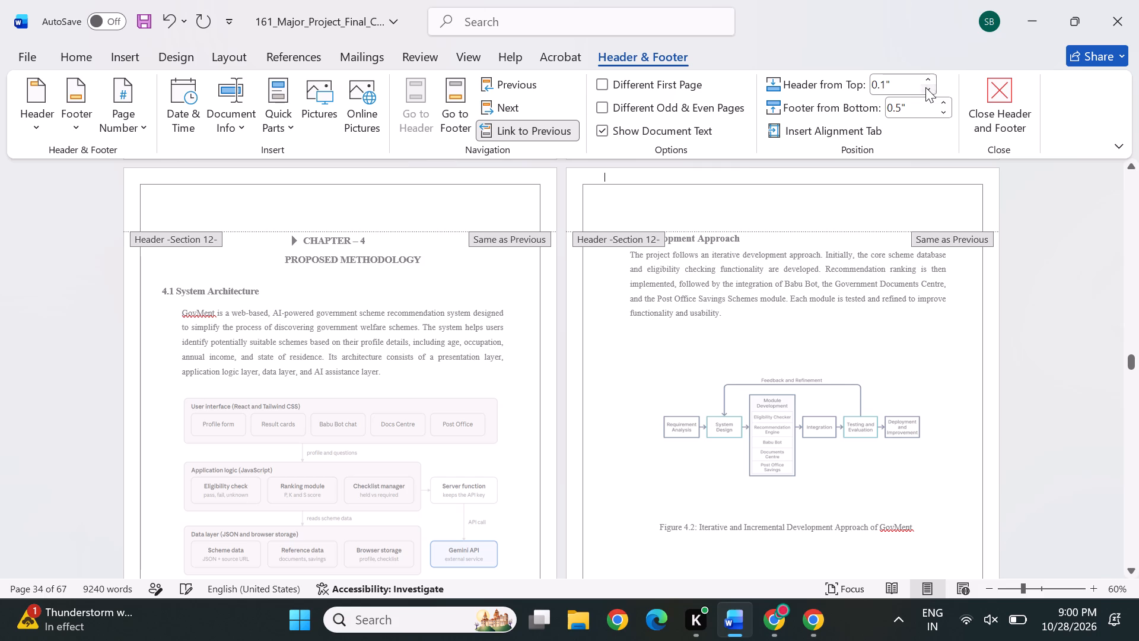
pyautogui.click(925, 87)
pyautogui.click(946, 101)
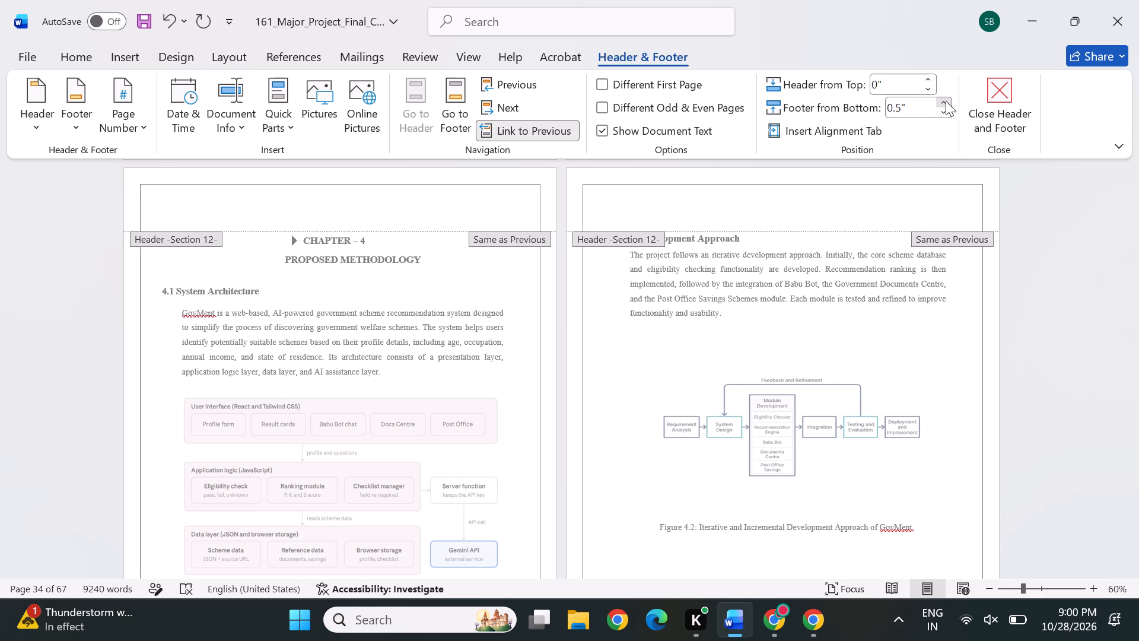
pyautogui.click(946, 101)
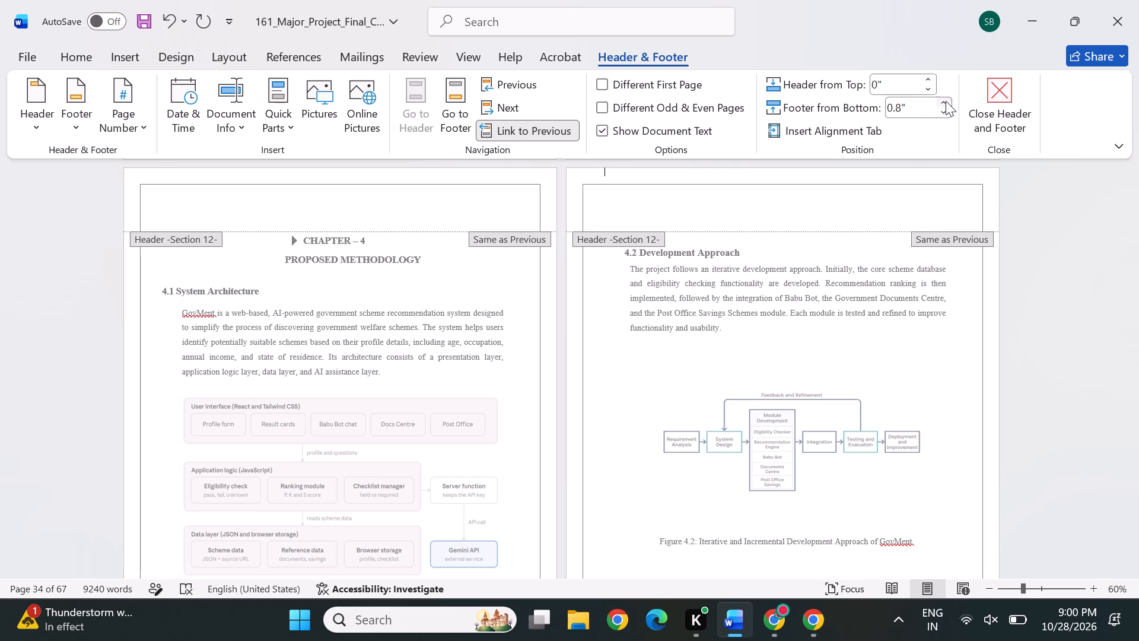
pyautogui.click(995, 88)
# Remove the empty line above the pasted 4.2 Development Approach heading.
pyautogui.click(683, 226)
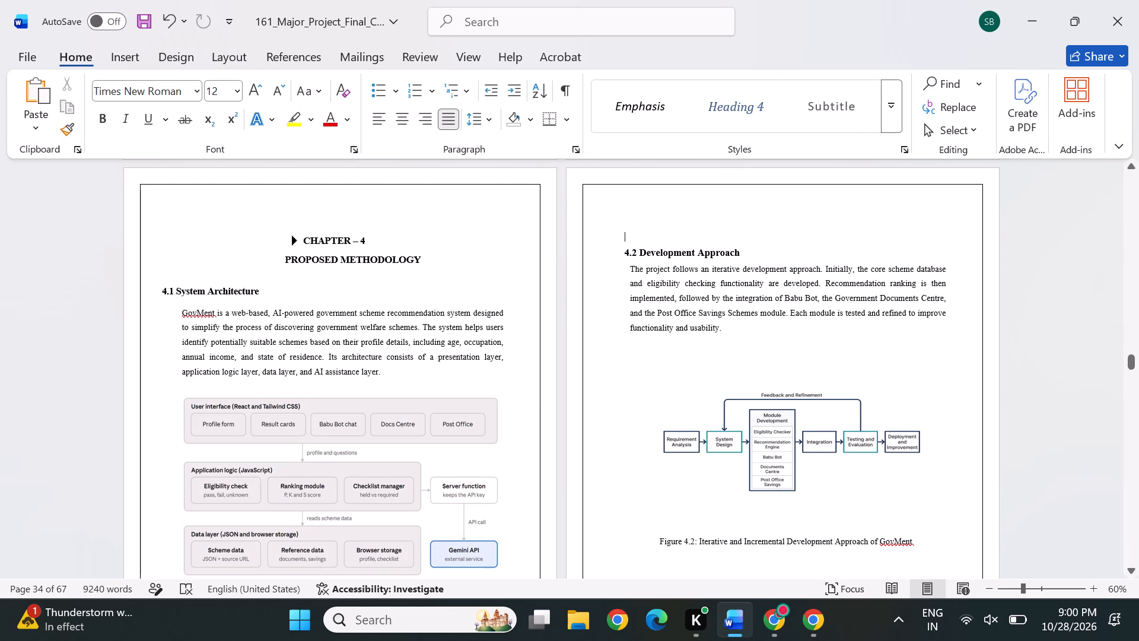
pyautogui.press('Delete')
pyautogui.press('Up')
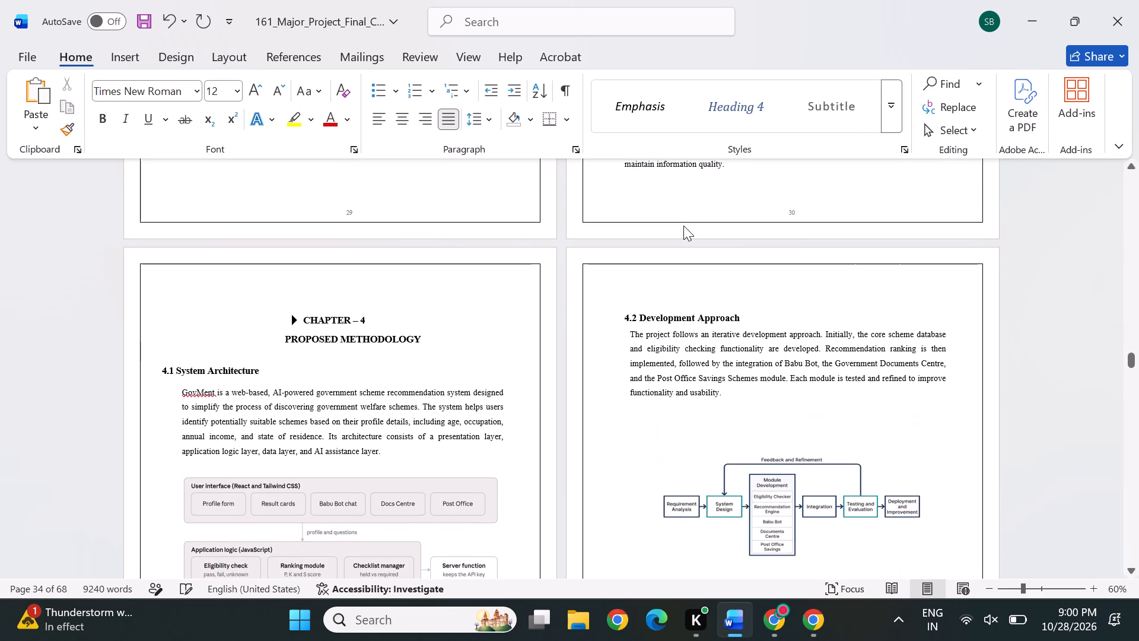
pyautogui.click(704, 284)
# Copy section 11's 0.79" footer-from-bottom value from the 3.7 Research Gap page, close header editing, and return to the CHAPTER – 4 pages.
pyautogui.scroll(1, 572, 299)
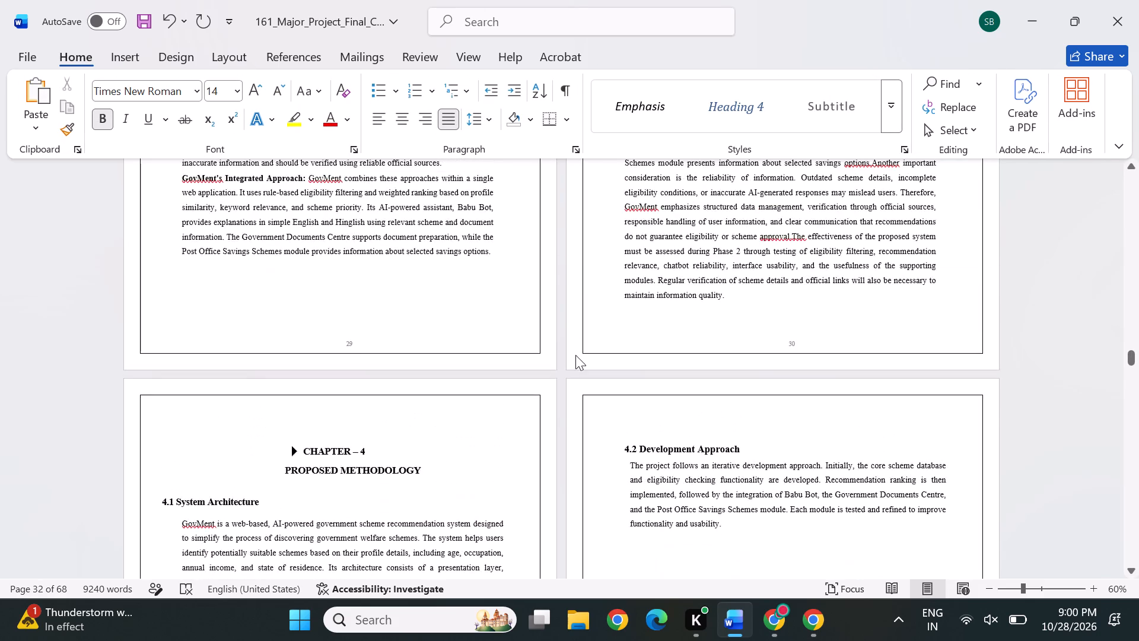
pyautogui.scroll(1, 575, 355)
pyautogui.scroll(-2, 610, 409)
pyautogui.scroll(1, 682, 441)
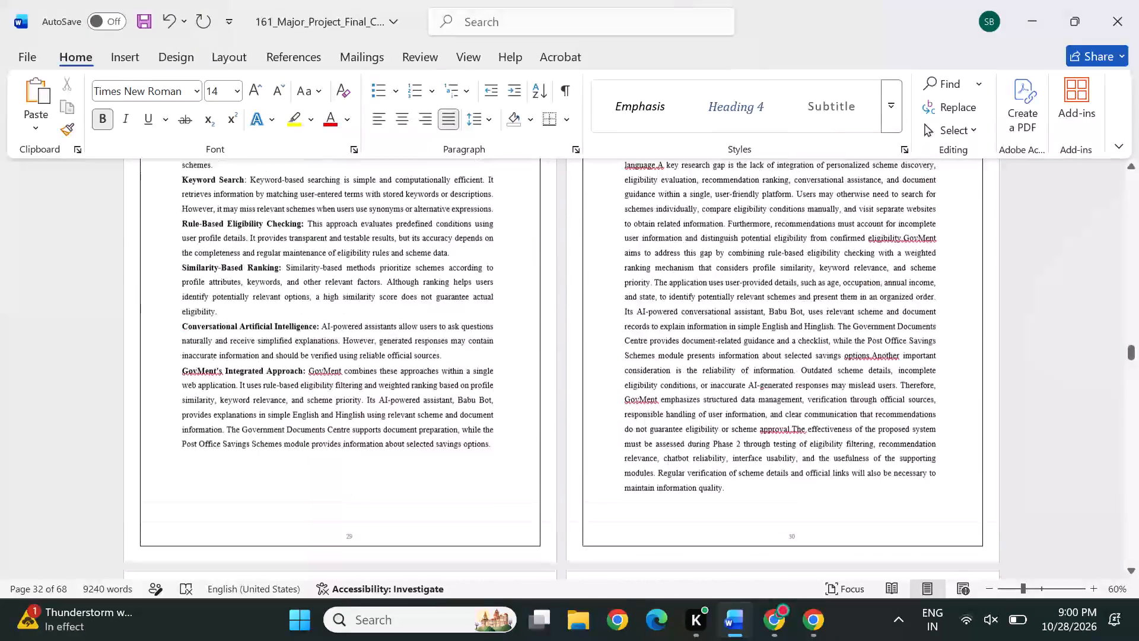
pyautogui.scroll(1, 682, 441)
pyautogui.scroll(1, 712, 390)
pyautogui.doubleClick(760, 274)
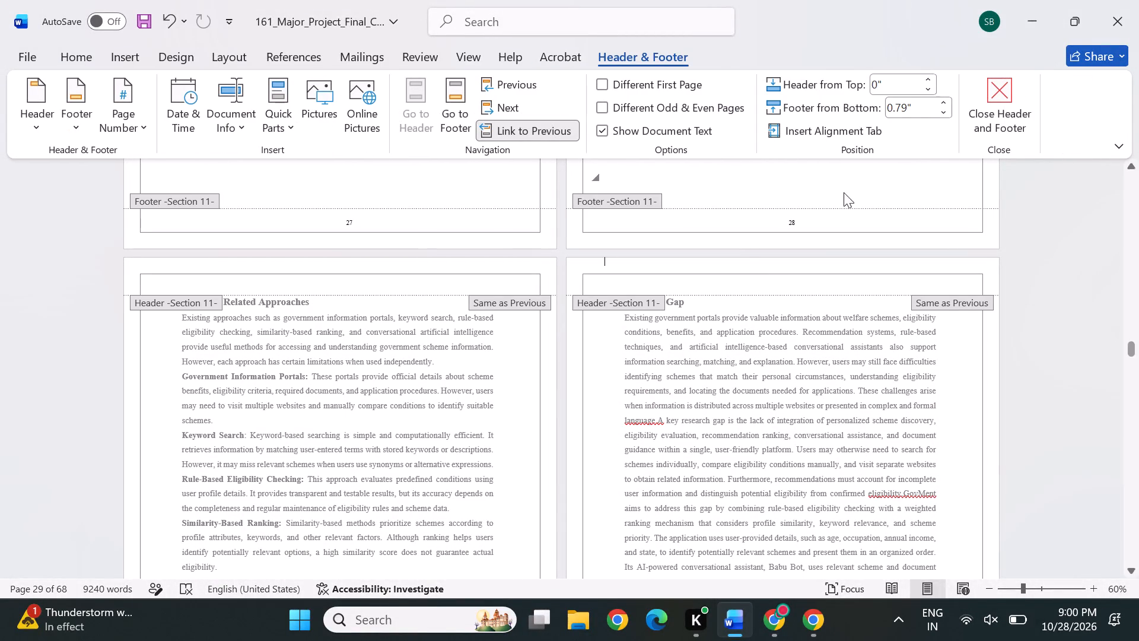
pyautogui.click(914, 106)
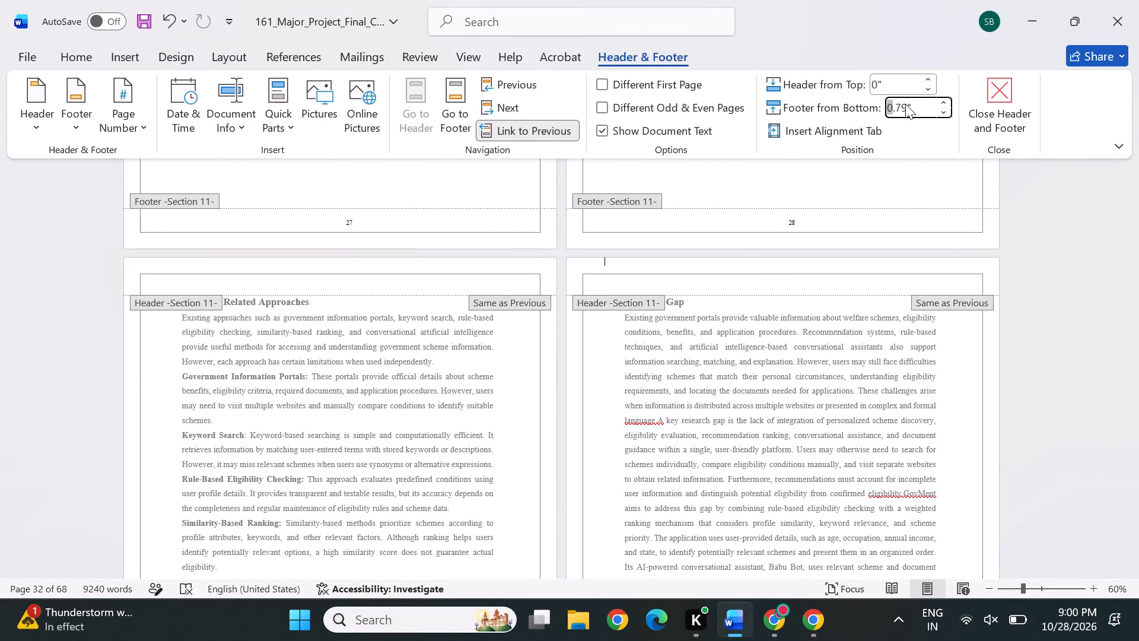
pyautogui.hotkey('ctrl', 'c')
pyautogui.click(1003, 102)
pyautogui.scroll(-13, 885, 370)
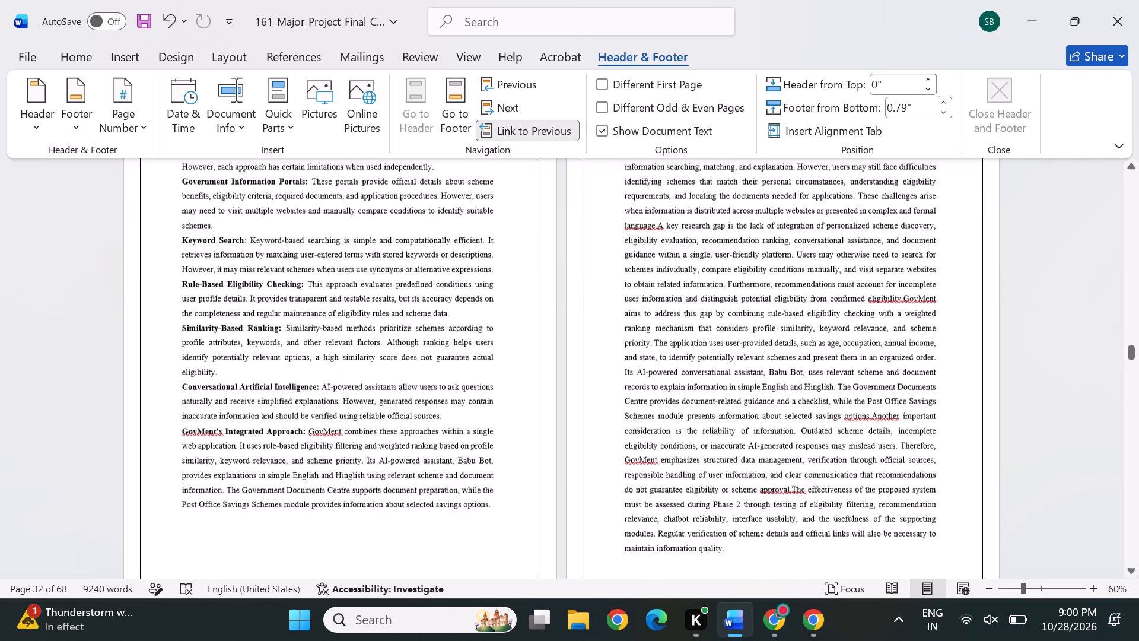
pyautogui.click(1019, 304)
pyautogui.scroll(-2, 852, 349)
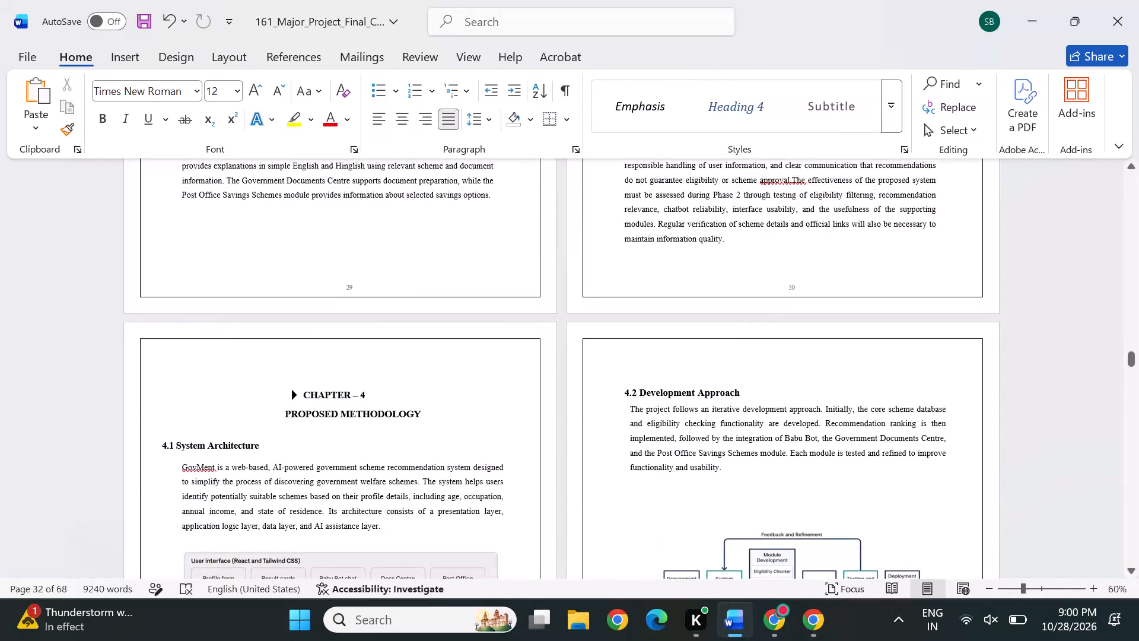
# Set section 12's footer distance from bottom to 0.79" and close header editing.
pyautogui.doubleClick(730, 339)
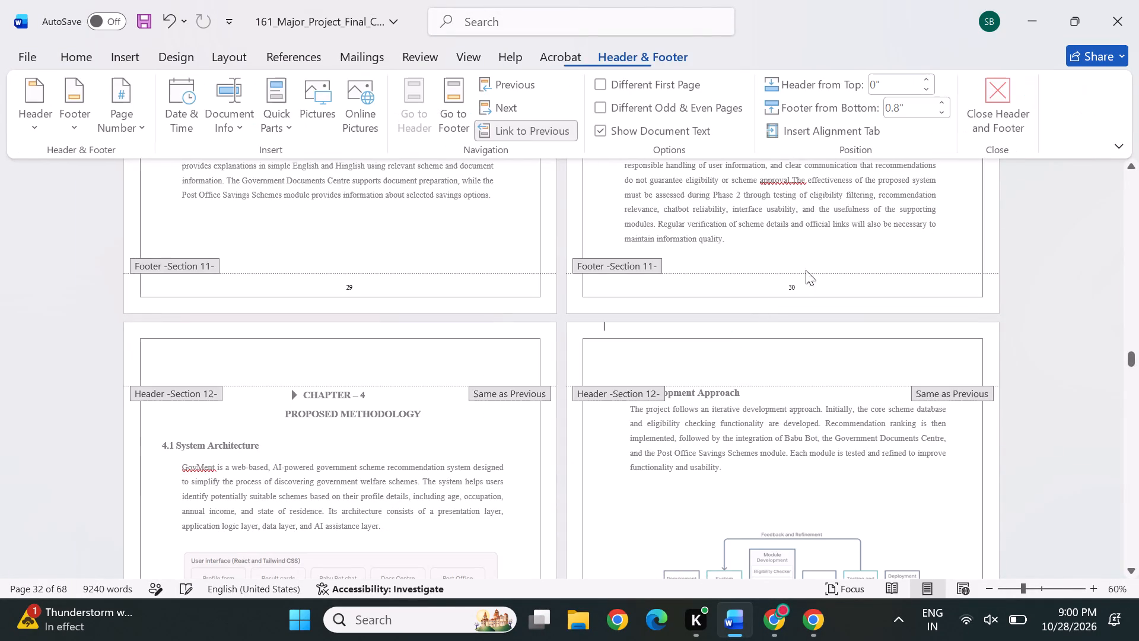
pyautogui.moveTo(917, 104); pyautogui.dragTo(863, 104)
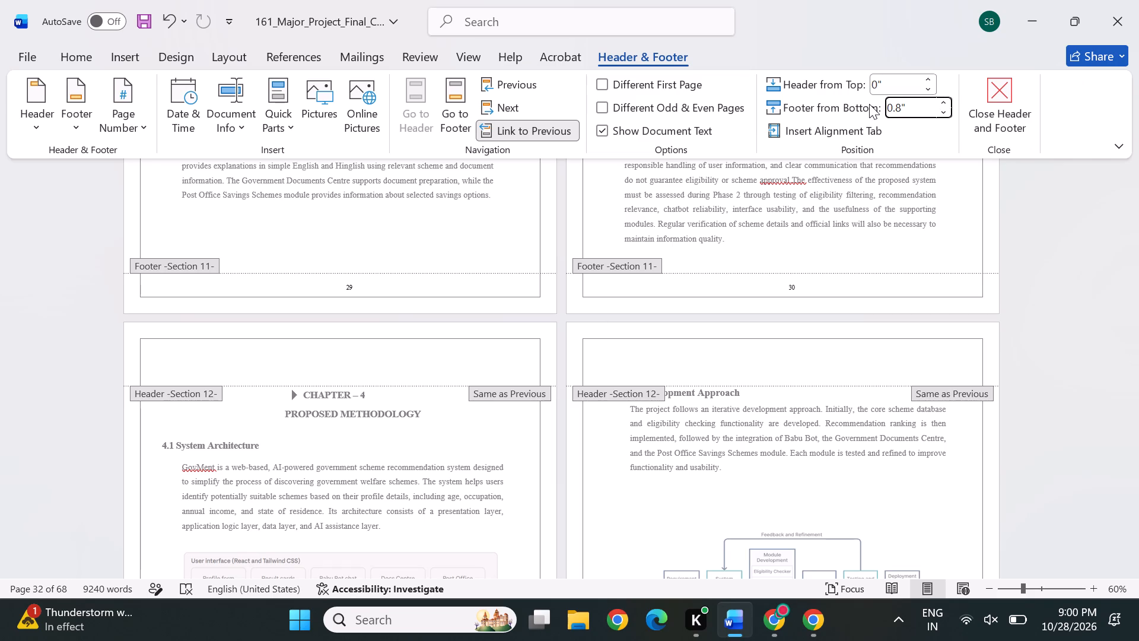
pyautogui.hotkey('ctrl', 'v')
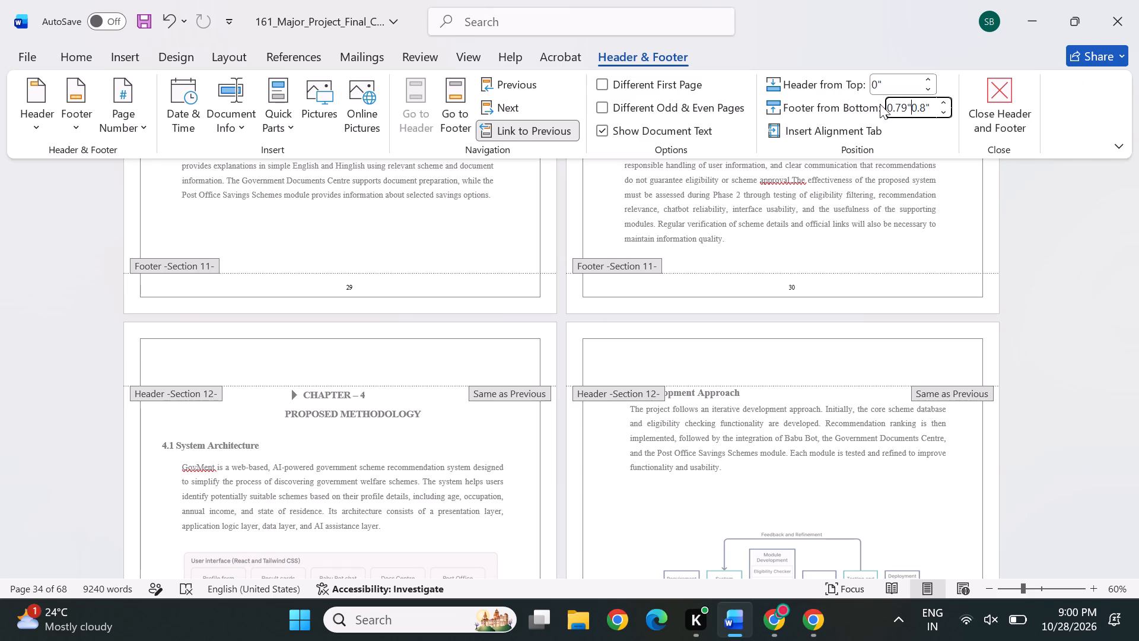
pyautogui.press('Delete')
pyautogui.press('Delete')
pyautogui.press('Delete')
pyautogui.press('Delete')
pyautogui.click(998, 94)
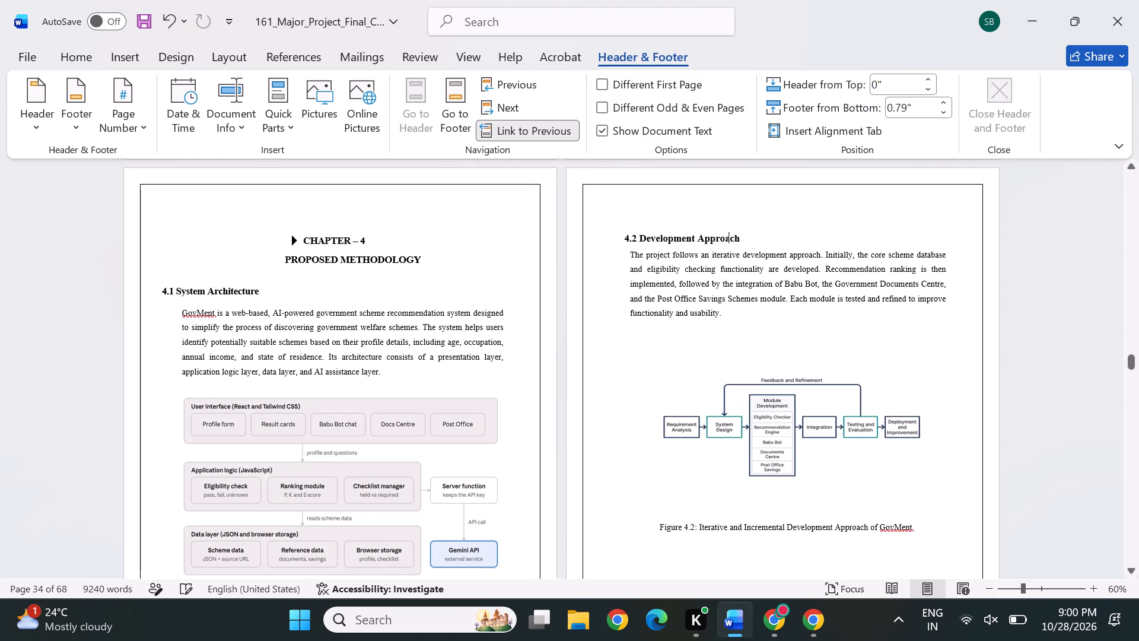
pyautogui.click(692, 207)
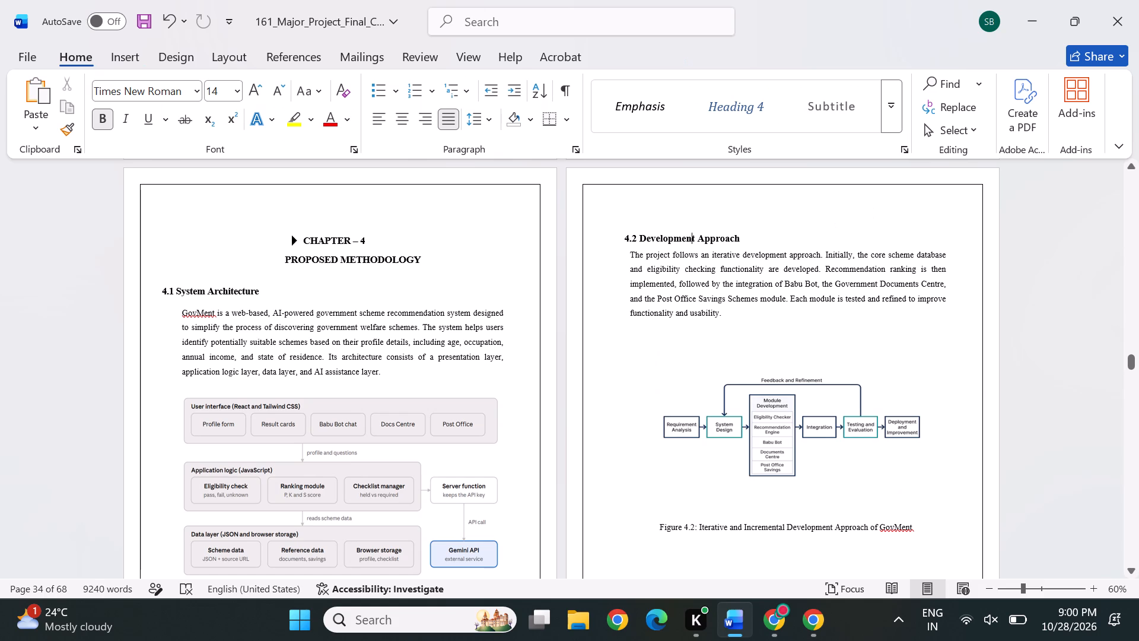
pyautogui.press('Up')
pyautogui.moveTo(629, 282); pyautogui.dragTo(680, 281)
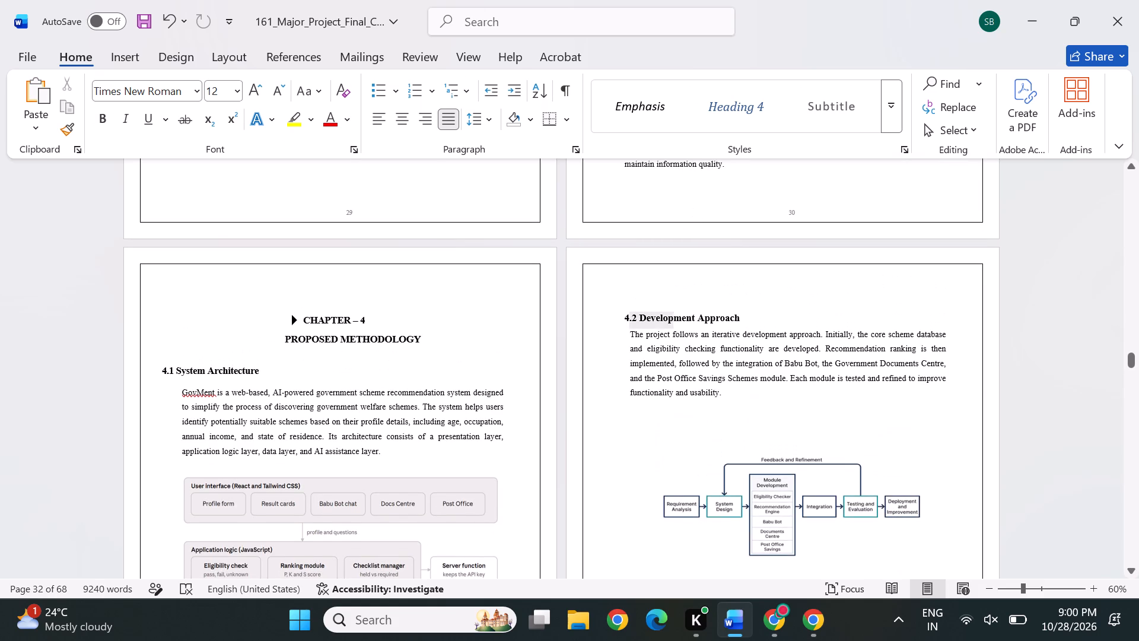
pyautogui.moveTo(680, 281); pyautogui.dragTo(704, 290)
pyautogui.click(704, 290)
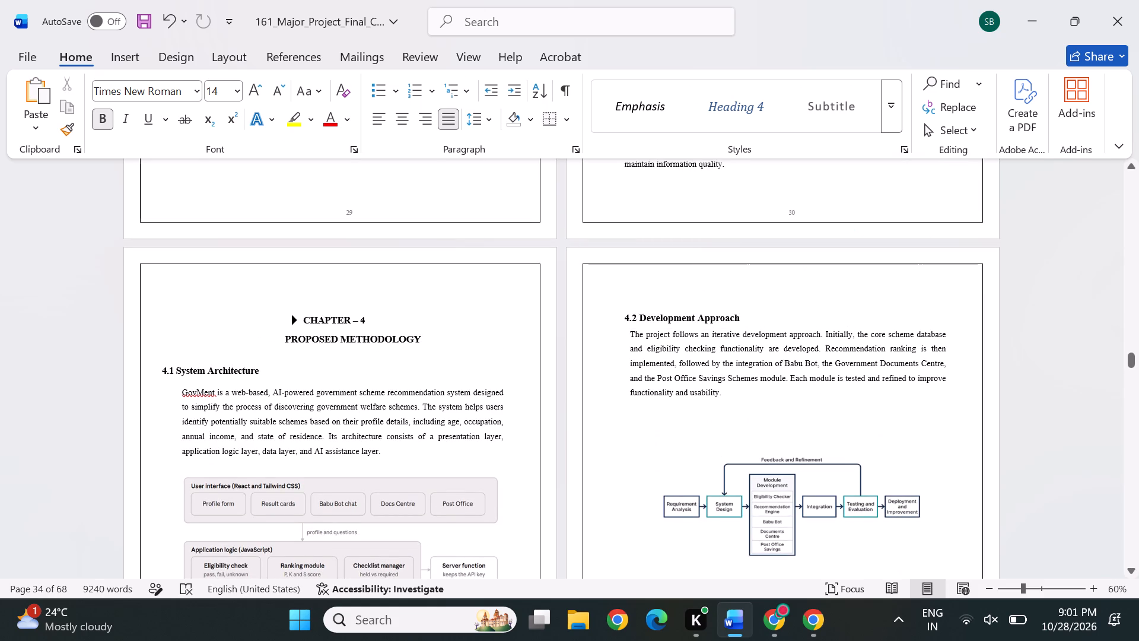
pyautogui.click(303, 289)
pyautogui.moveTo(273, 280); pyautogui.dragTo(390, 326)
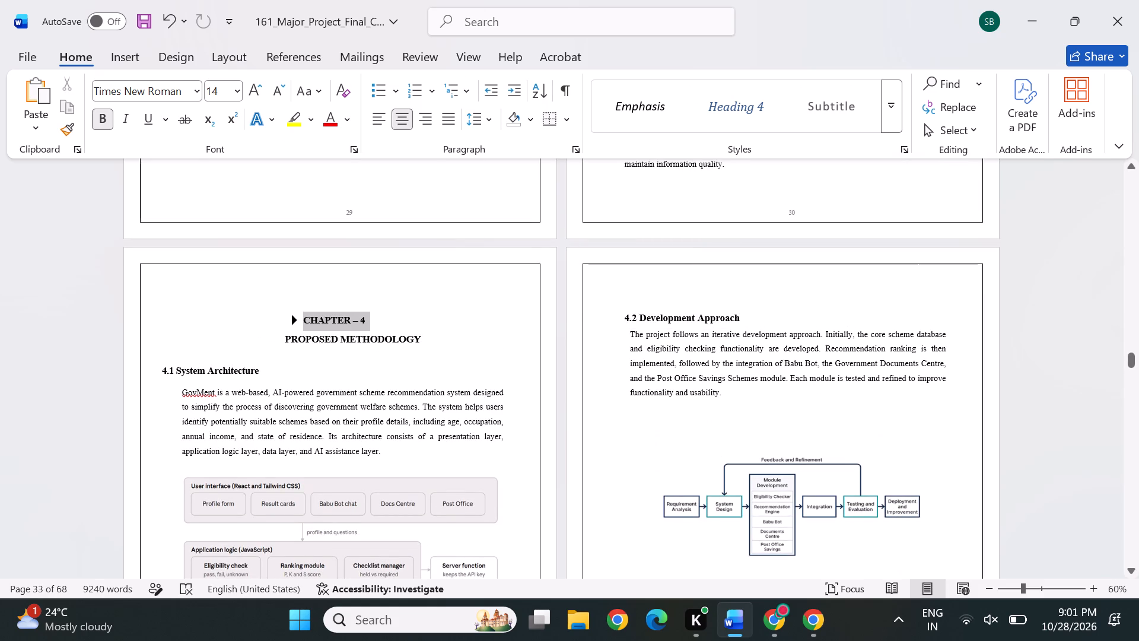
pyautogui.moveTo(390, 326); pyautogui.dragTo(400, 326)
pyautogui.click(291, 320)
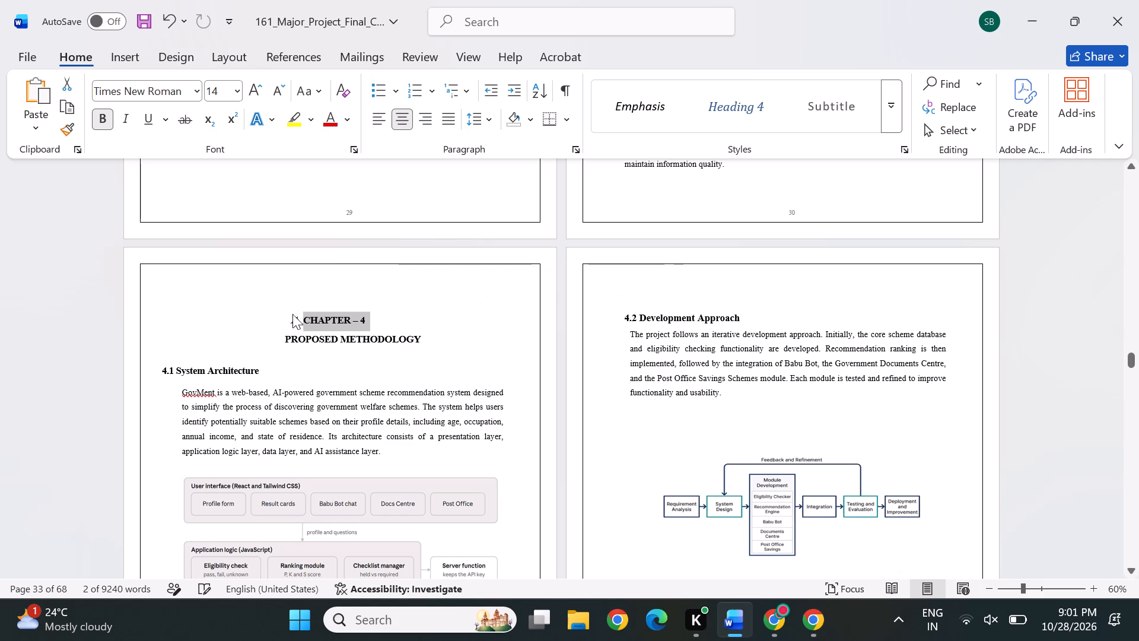
# Open section 12's header on the CHAPTER – 4 page, save the document, and close header editing.
pyautogui.click(311, 262)
pyautogui.doubleClick(311, 262)
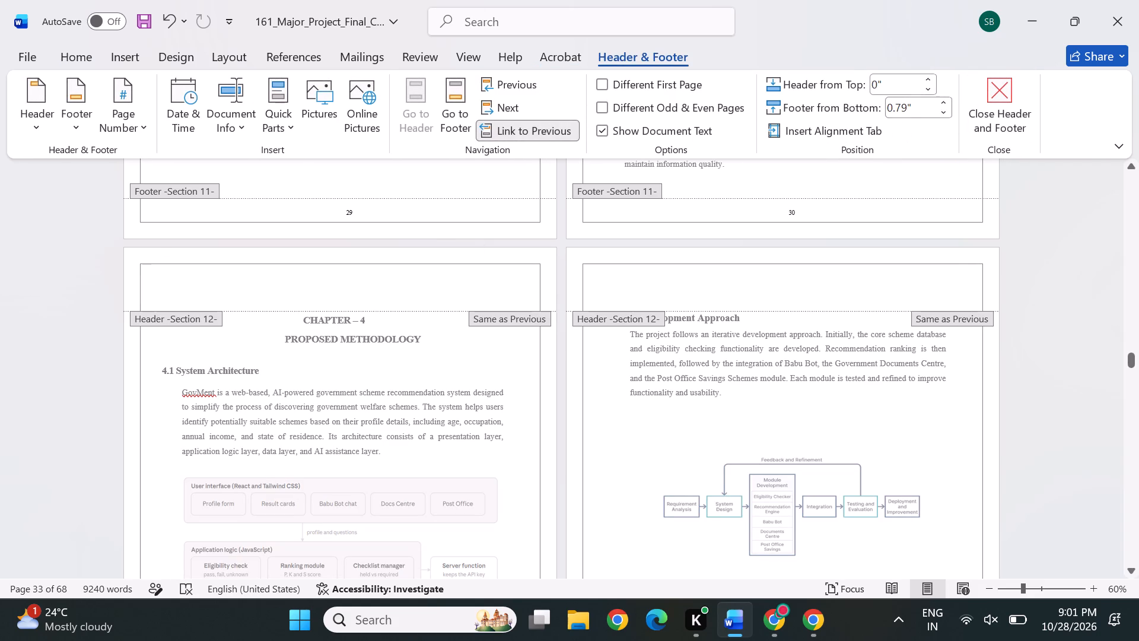
pyautogui.hotkey('ctrl', 's')
pyautogui.click(1007, 106)
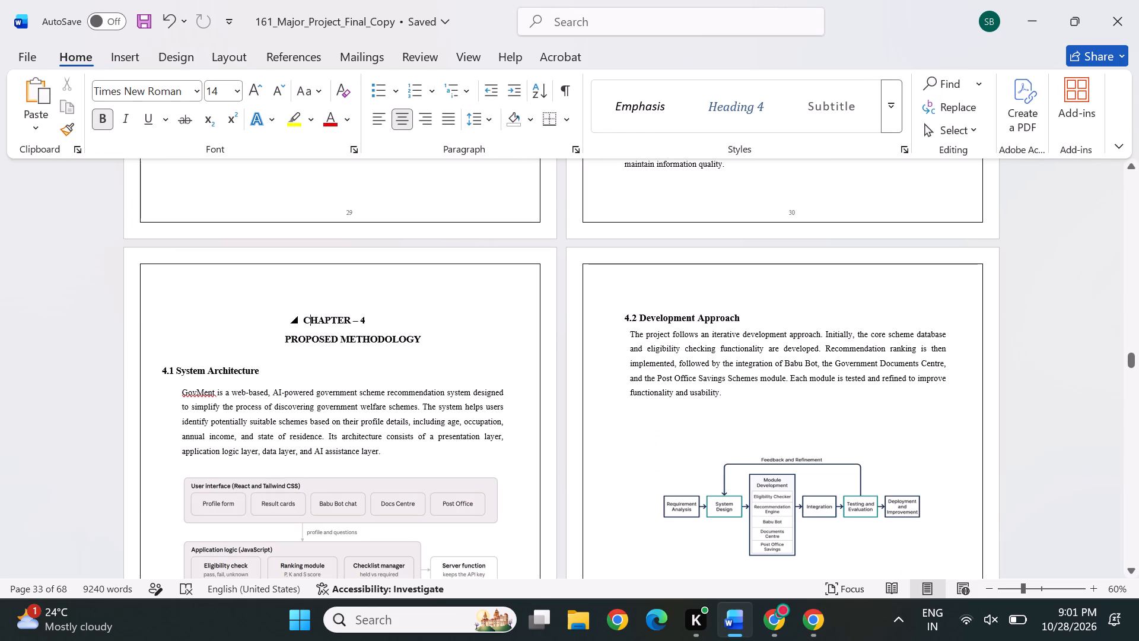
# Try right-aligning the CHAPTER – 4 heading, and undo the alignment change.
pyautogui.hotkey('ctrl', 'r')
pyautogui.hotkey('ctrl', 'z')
# Undo the long run of recent edits, back past the 4.2 Development Approach paste beside the CHAPTER – 4 opening.
pyautogui.scroll(-1, 714, 367)
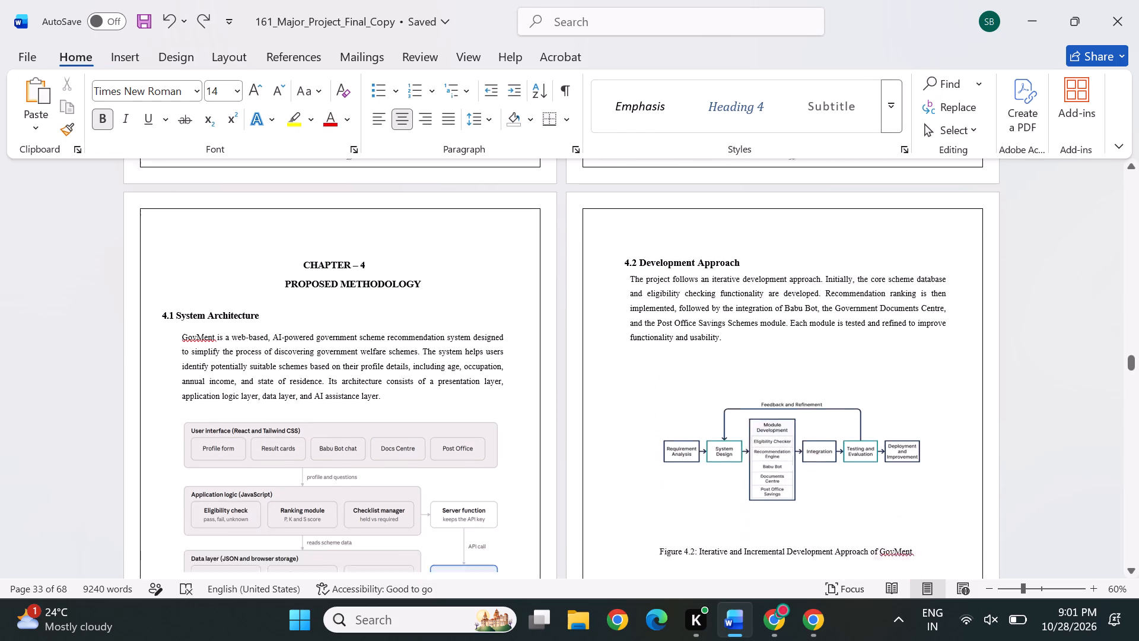
pyautogui.scroll(-1, 714, 367)
pyautogui.scroll(-3, 615, 426)
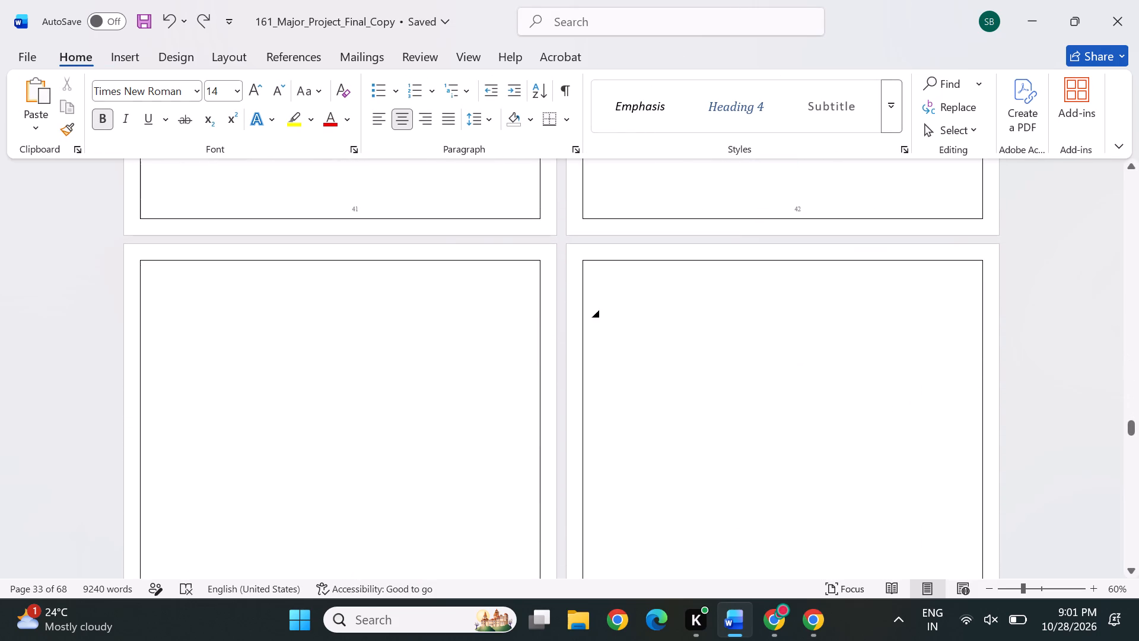
pyautogui.click(603, 282)
pyautogui.click(631, 262)
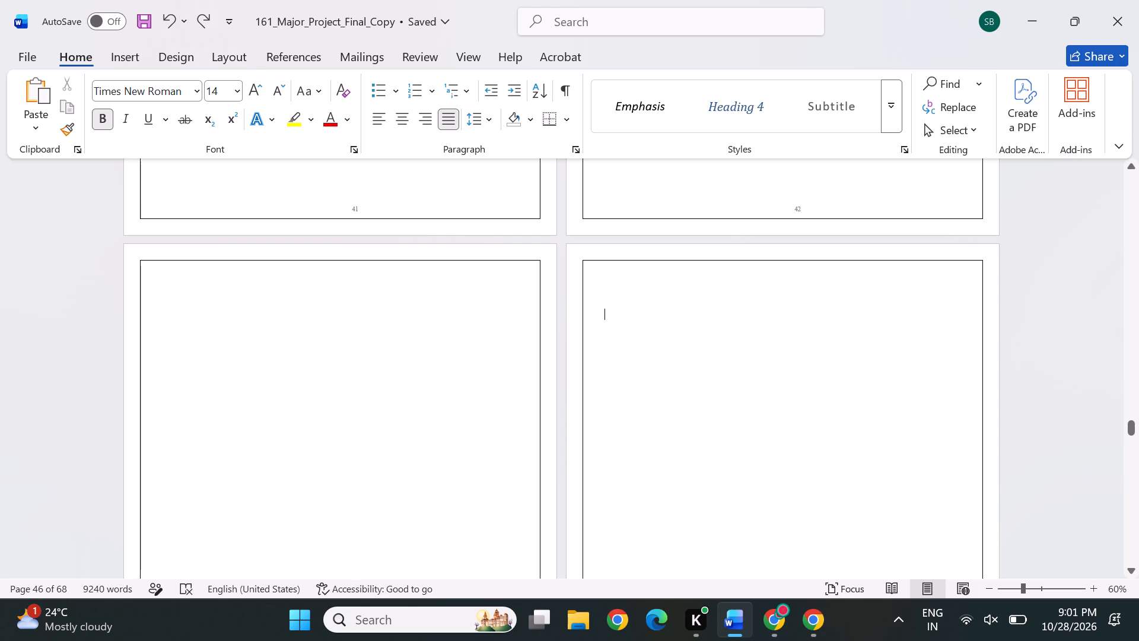
pyautogui.hotkey('ctrl', 'z')
pyautogui.hotkey('ctrl', 'z')
pyautogui.hotkey('ctrl', 'z')
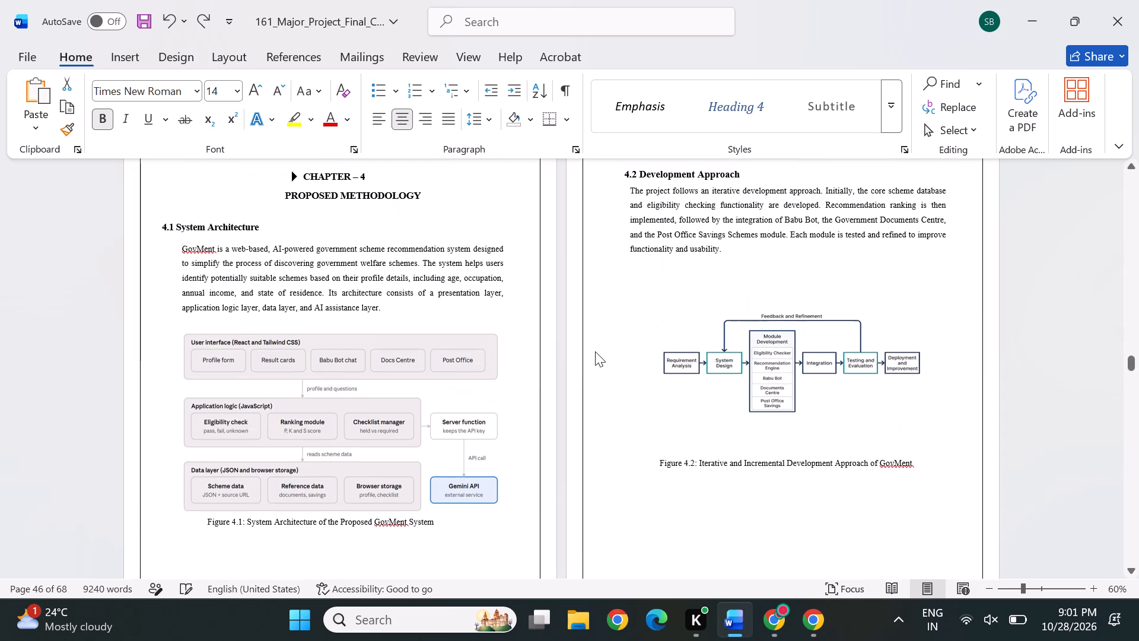
pyautogui.hotkey('ctrl', 'z')
pyautogui.hotkey('ctrl', 'z')
pyautogui.hotkey('ctrl', 'z')
pyautogui.hotkey('ctrl', 'z')
pyautogui.hotkey('ctrl', 'z')
pyautogui.hotkey('ctrl', 'z')
pyautogui.hotkey('ctrl', 'z')
pyautogui.hotkey('ctrl', 'z')
pyautogui.hotkey('ctrl', 'z')
pyautogui.hotkey('ctrl', 'z')
pyautogui.hotkey('ctrl', 'z')
pyautogui.hotkey('ctrl', 'z')
pyautogui.hotkey('ctrl', 'z')
pyautogui.hotkey('ctrl', 'z')
pyautogui.hotkey('ctrl', 'z')
pyautogui.hotkey('ctrl', 'z')
pyautogui.hotkey('ctrl', 'z')
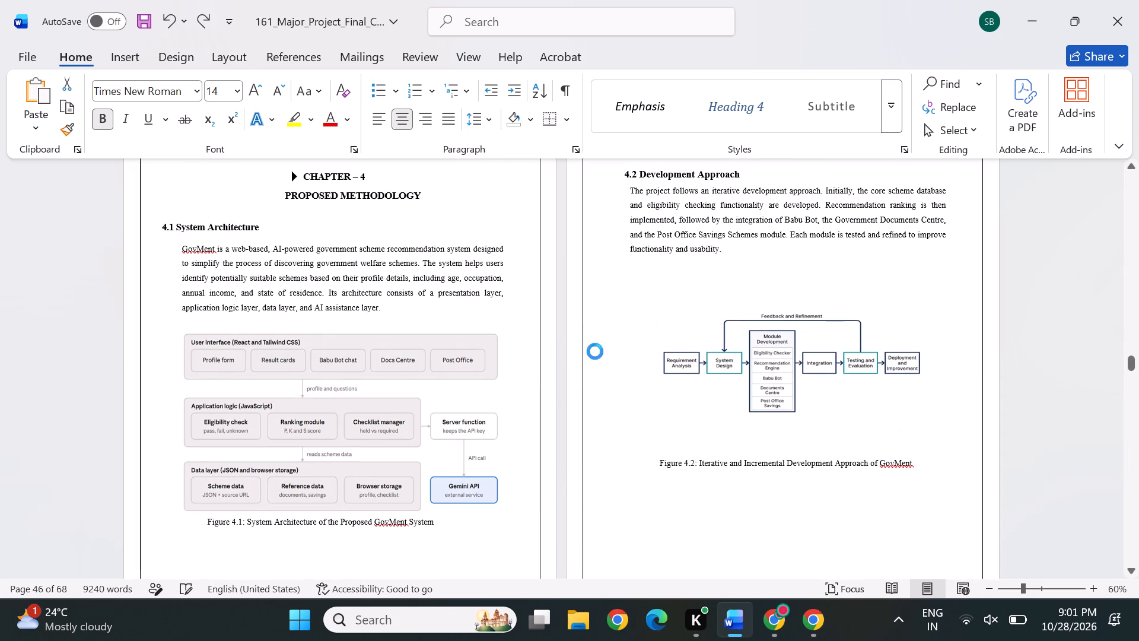
pyautogui.hotkey('ctrl', 'z')
pyautogui.hotkey('ctrl', 'z')
pyautogui.hotkey('ctrl', 'z')
pyautogui.hotkey('ctrl', 'z')
pyautogui.hotkey('ctrl', 'z')
pyautogui.hotkey('ctrl', 'z')
pyautogui.hotkey('ctrl', 'z')
pyautogui.hotkey('ctrl', 'z')
pyautogui.hotkey('ctrl', 'z')
pyautogui.hotkey('ctrl', 'z')
pyautogui.hotkey('ctrl', 'z')
pyautogui.hotkey('ctrl', 'z')
pyautogui.hotkey('ctrl', 'z')
pyautogui.hotkey('ctrl', 'z')
pyautogui.hotkey('ctrl', 'z')
pyautogui.hotkey('ctrl', 'z')
pyautogui.hotkey('ctrl', 'z')
pyautogui.hotkey('ctrl', 'z')
pyautogui.hotkey('ctrl', 'z')
pyautogui.hotkey('ctrl', 'z')
pyautogui.hotkey('ctrl', 'z')
pyautogui.hotkey('ctrl', 'z')
# Undo further edits, back past the placement of 3.7 Research Gap on the page following 3.6 Review of Related Approaches.
pyautogui.scroll(1, 767, 375)
pyautogui.scroll(1, 626, 334)
pyautogui.scroll(1, 536, 322)
pyautogui.scroll(1, 530, 256)
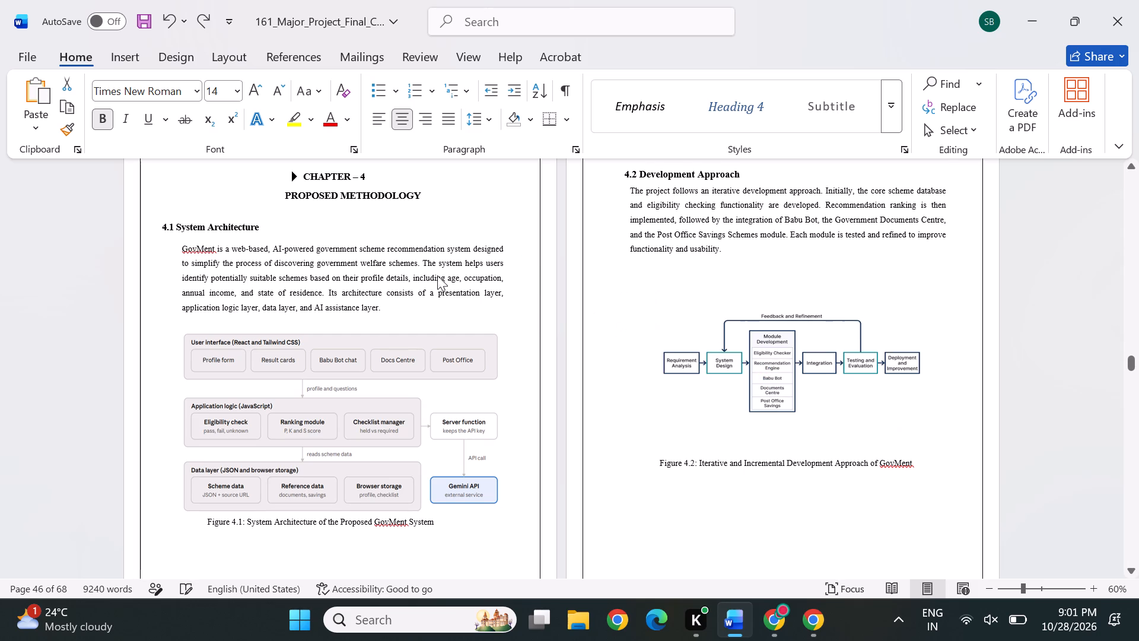
pyautogui.scroll(20, 598, 382)
pyautogui.scroll(6, 598, 382)
pyautogui.scroll(2, 523, 377)
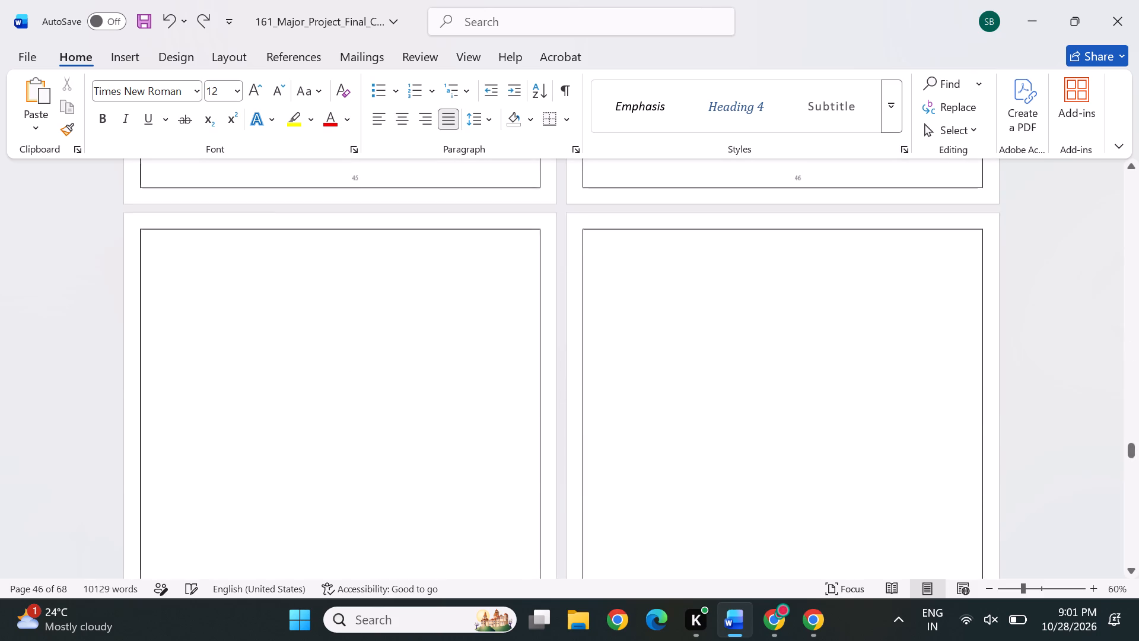
pyautogui.scroll(7, 523, 377)
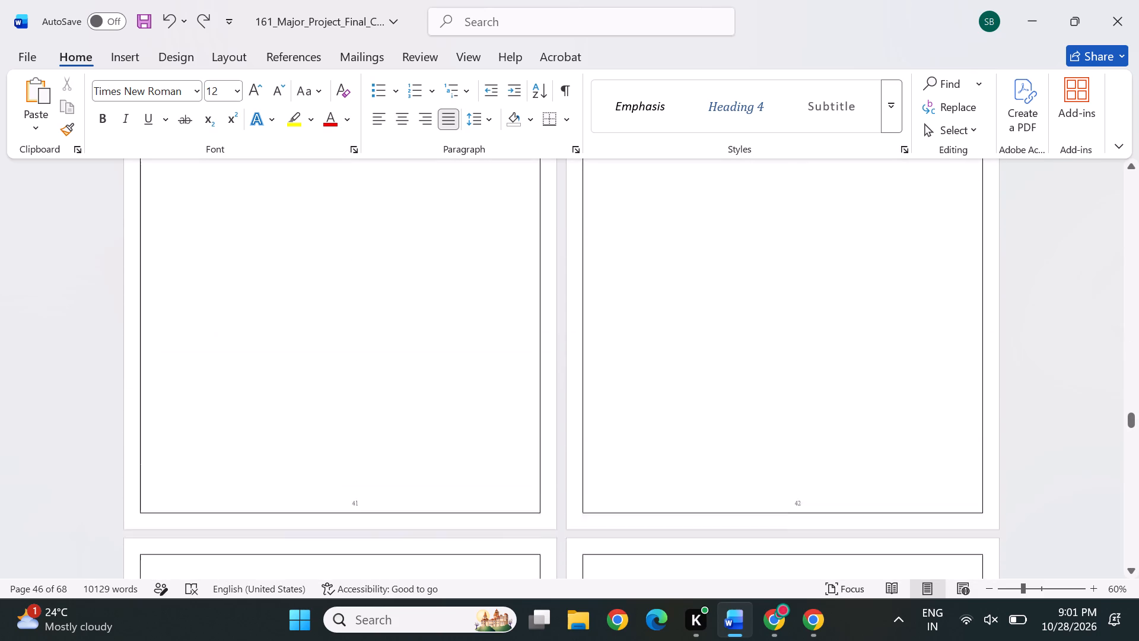
pyautogui.scroll(4, 523, 377)
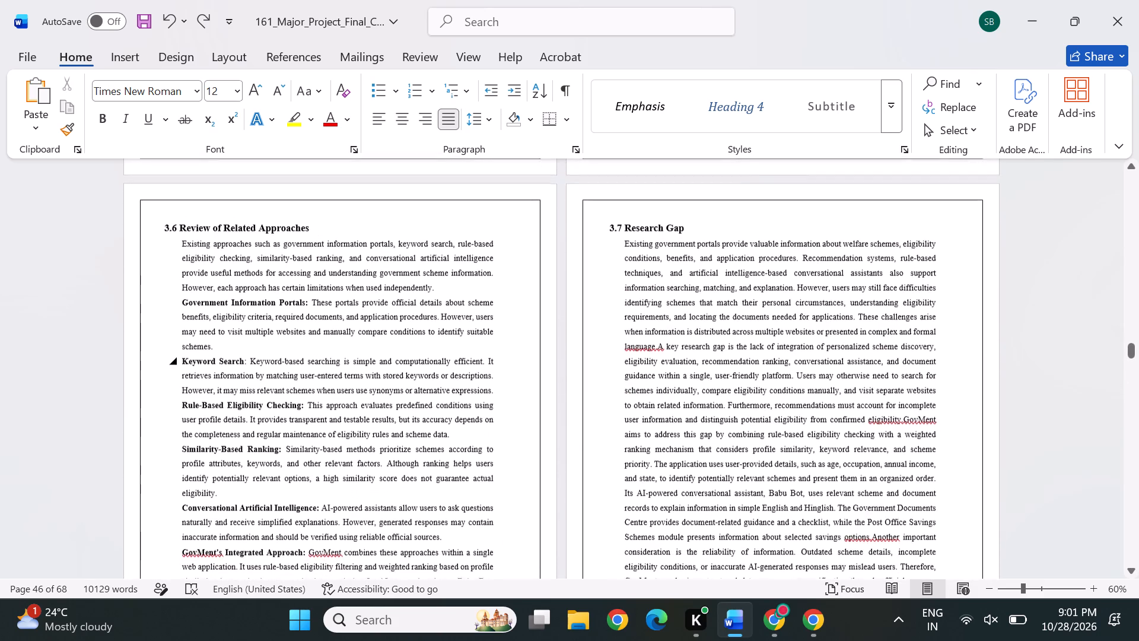
pyautogui.scroll(-2, 523, 377)
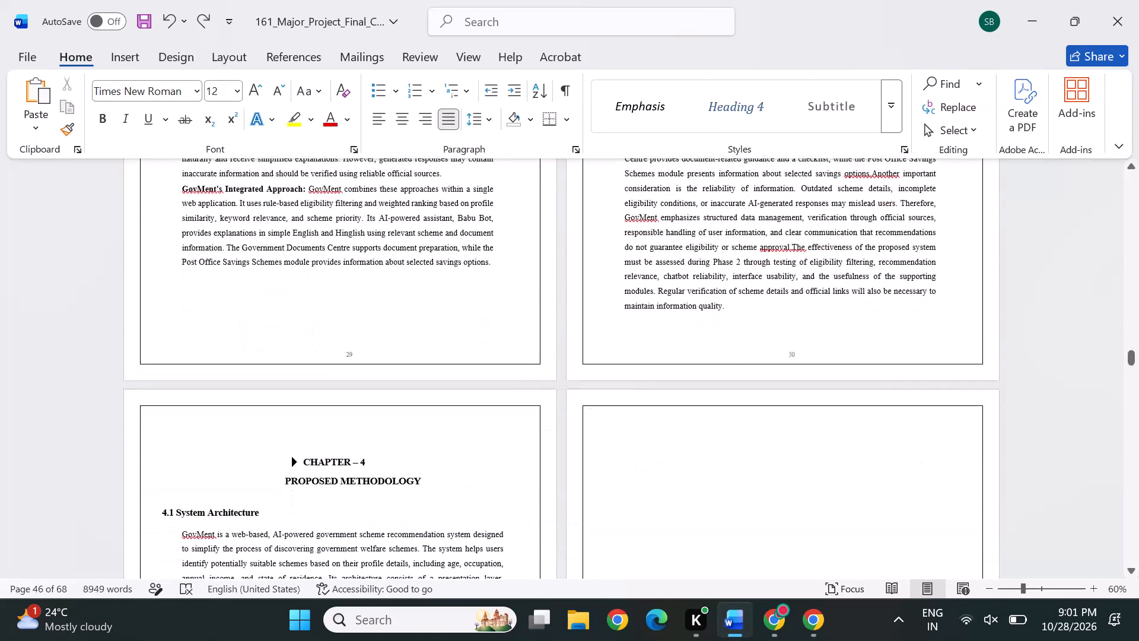
pyautogui.hotkey('ctrl', 'z')
pyautogui.hotkey('ctrl', 'z')
pyautogui.hotkey('ctrl', 'z')
pyautogui.hotkey('ctrl', 'z')
pyautogui.hotkey('ctrl', 'z')
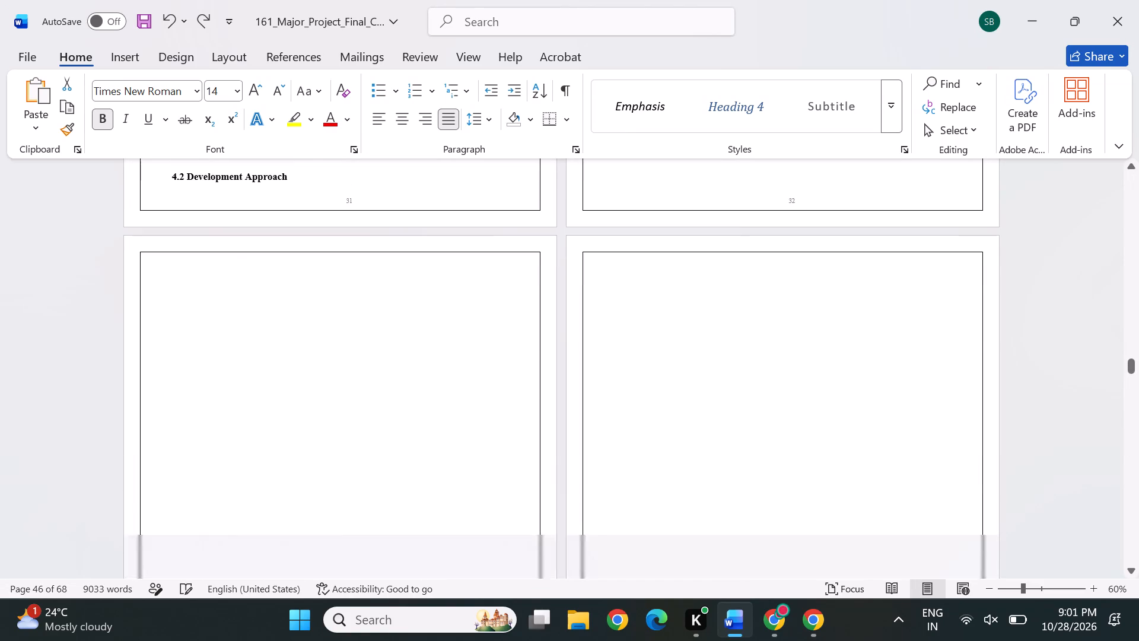
pyautogui.hotkey('ctrl', 'z')
pyautogui.scroll(1, 771, 424)
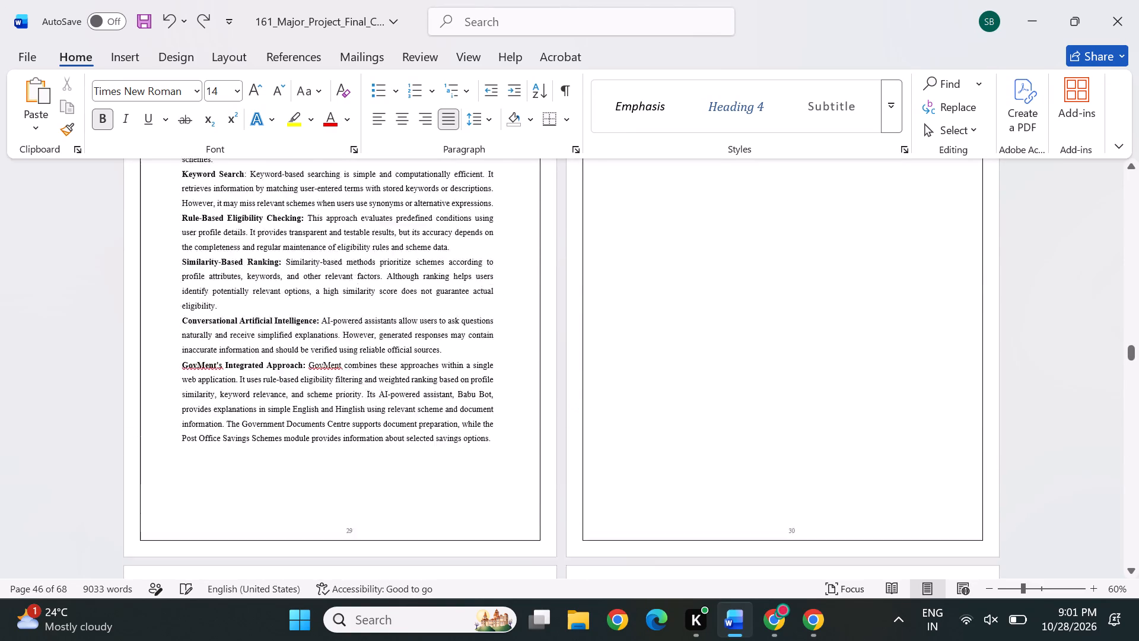
pyautogui.scroll(1, 771, 424)
pyautogui.hotkey('ctrl', 'z')
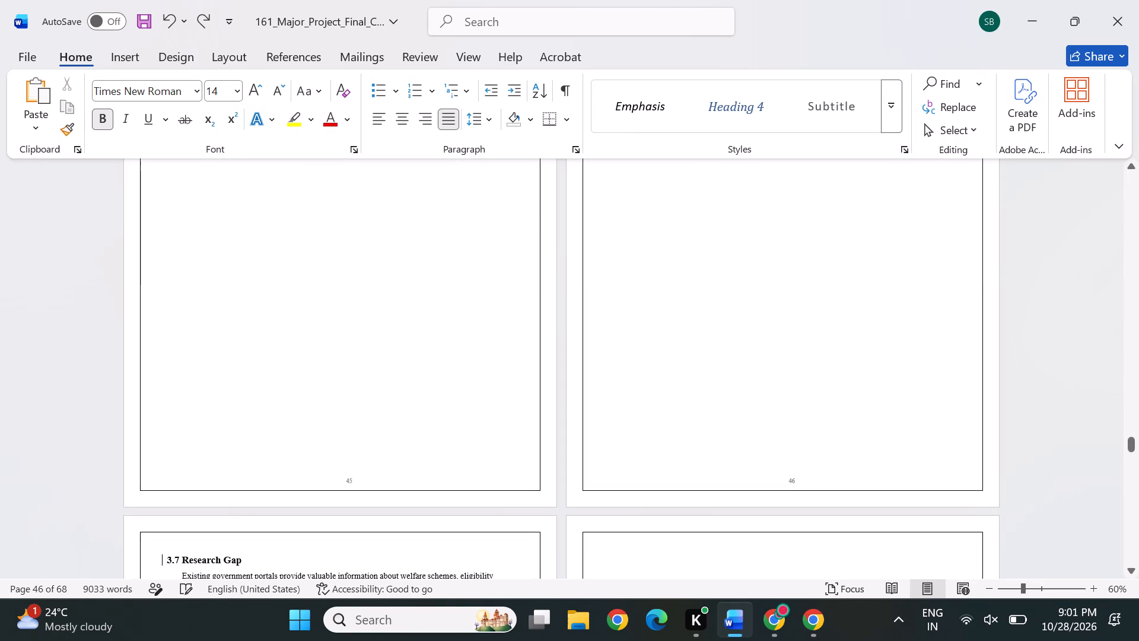
pyautogui.scroll(1, 748, 364)
pyautogui.hotkey('ctrl', 'z')
pyautogui.keyDown('ctrl'); pyautogui.scroll(1, 748, 364); pyautogui.keyUp('ctrl')
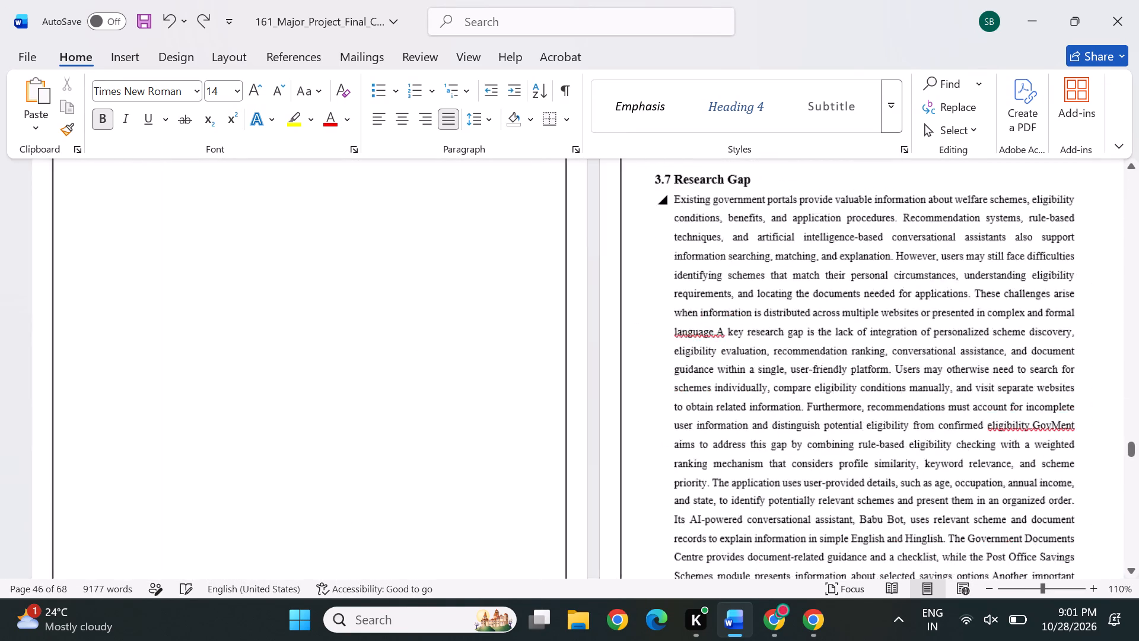
pyautogui.keyDown('ctrl'); pyautogui.scroll(1, 748, 364); pyautogui.keyUp('ctrl')
pyautogui.hotkey('ctrl', 'z')
# Undo further edits, back past the run of blank pages ahead of 3.7 Research Gap.
pyautogui.keyDown('ctrl'); pyautogui.scroll(-2, 748, 364); pyautogui.keyUp('ctrl')
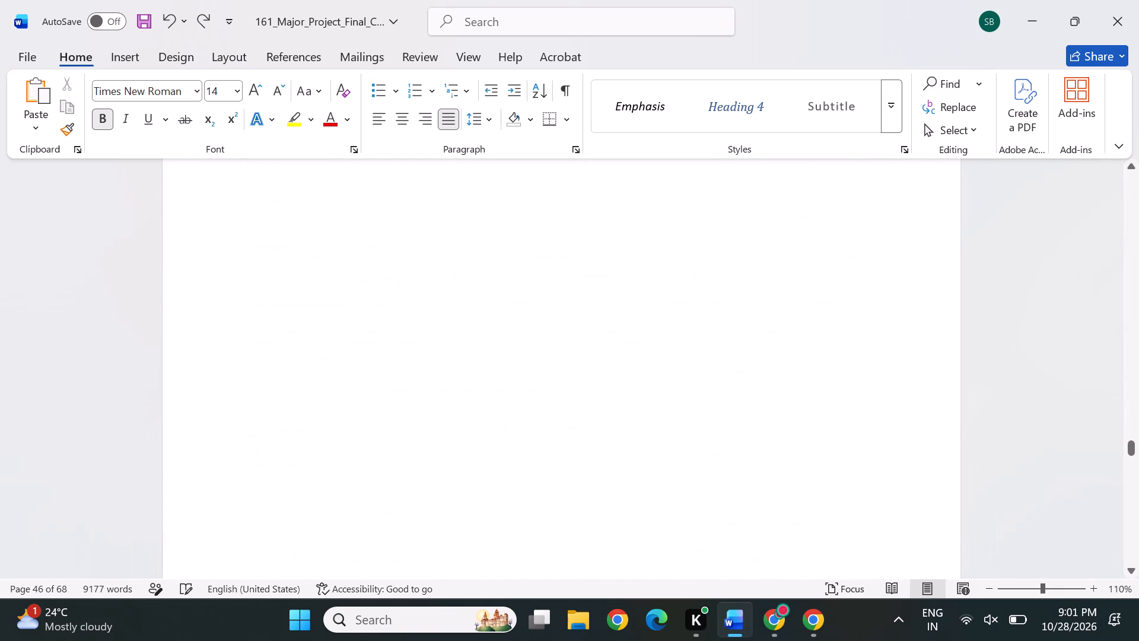
pyautogui.keyDown('ctrl'); pyautogui.scroll(-3, 748, 364); pyautogui.keyUp('ctrl')
pyautogui.scroll(4, 531, 346)
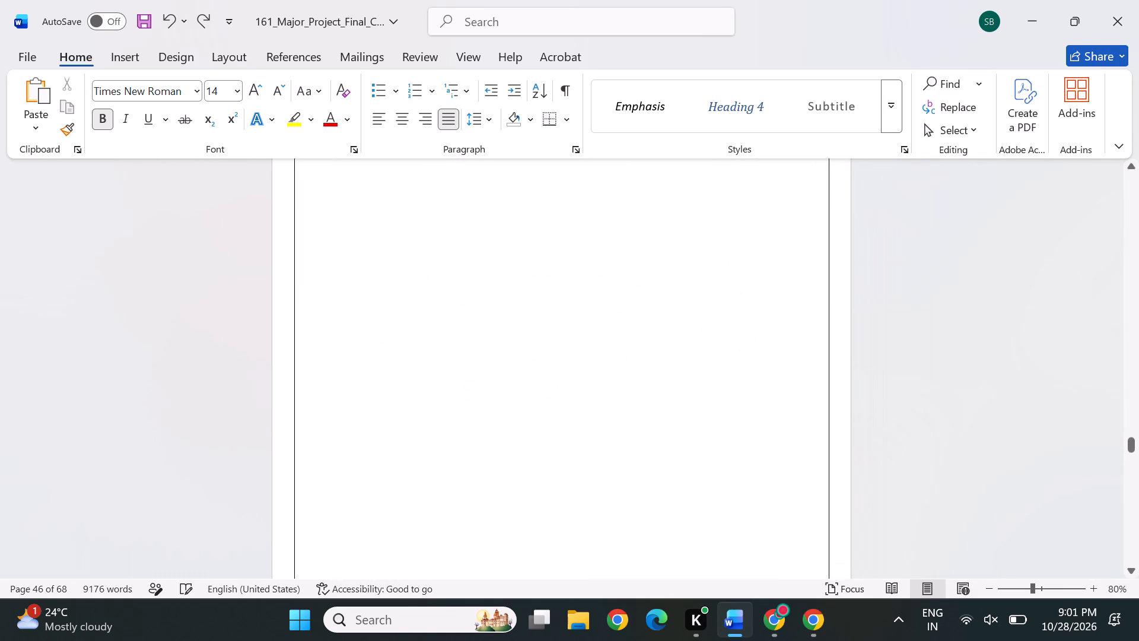
pyautogui.scroll(3, 531, 346)
pyautogui.keyDown('ctrl'); pyautogui.scroll(-3, 531, 346); pyautogui.keyUp('ctrl')
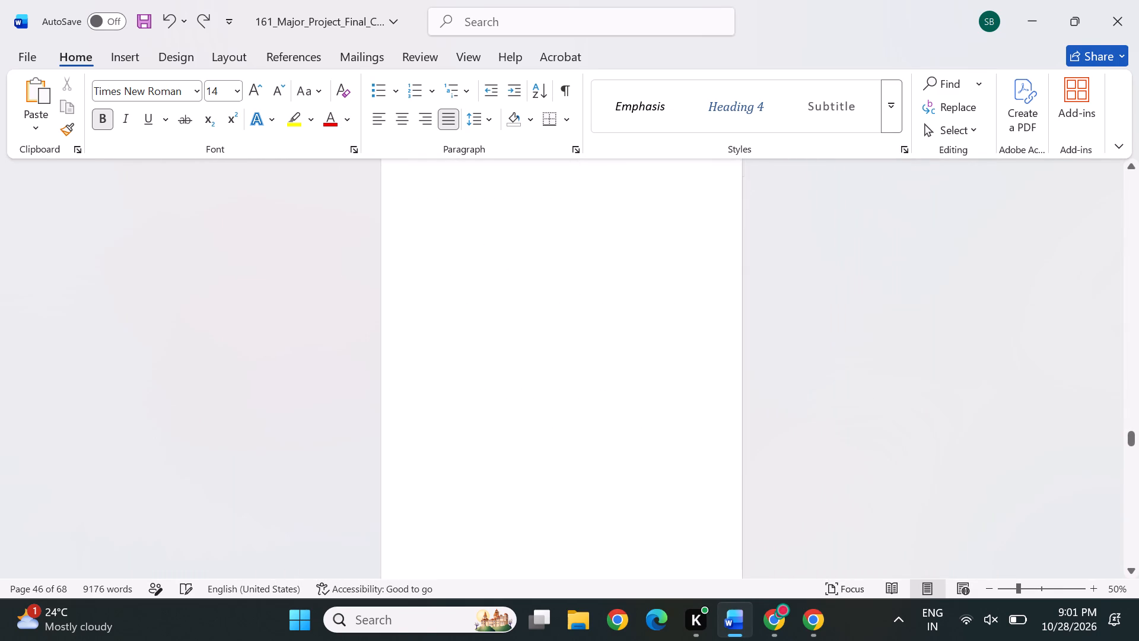
pyautogui.hscroll(1, 531, 346)
pyautogui.hotkey('ctrl', 'z')
pyautogui.hotkey('ctrl', 'z')
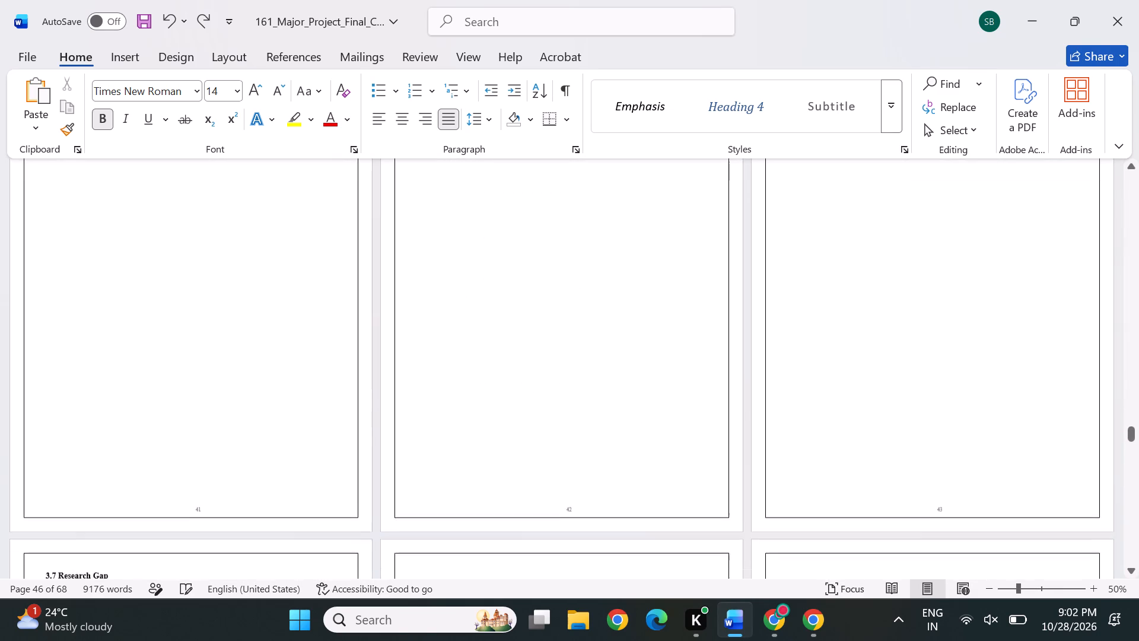
pyautogui.hotkey('ctrl', 'z')
pyautogui.hotkey('ctrl', 'z')
pyautogui.hotkey('ctrl', 'z')
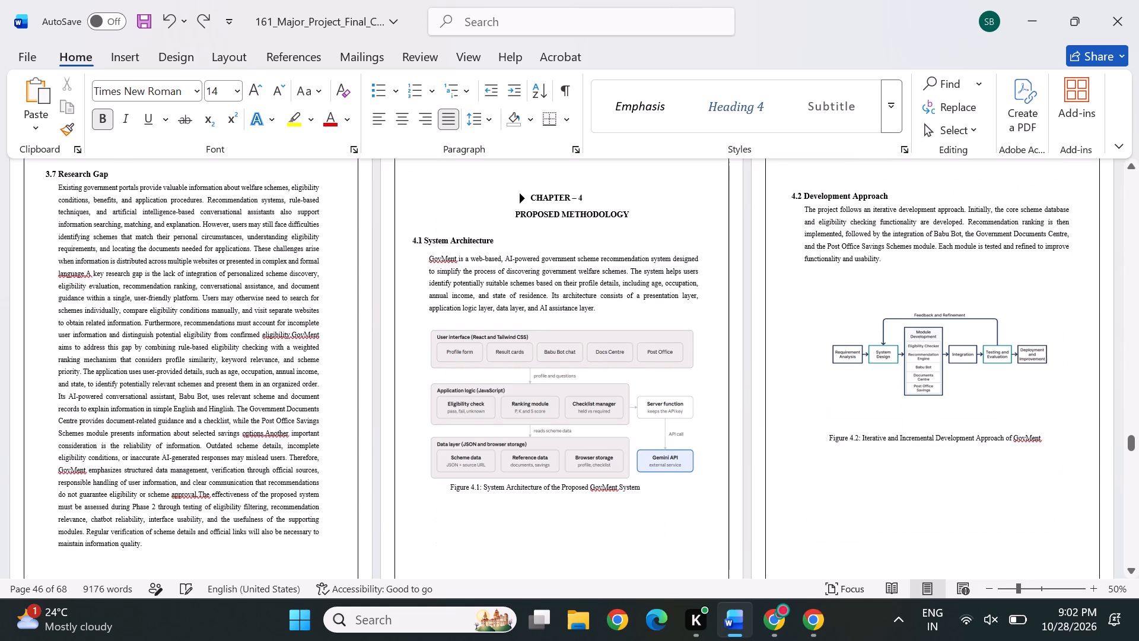
pyautogui.scroll(1, 531, 346)
pyautogui.hotkey('ctrl', 'z')
pyautogui.hotkey('ctrl', 'z')
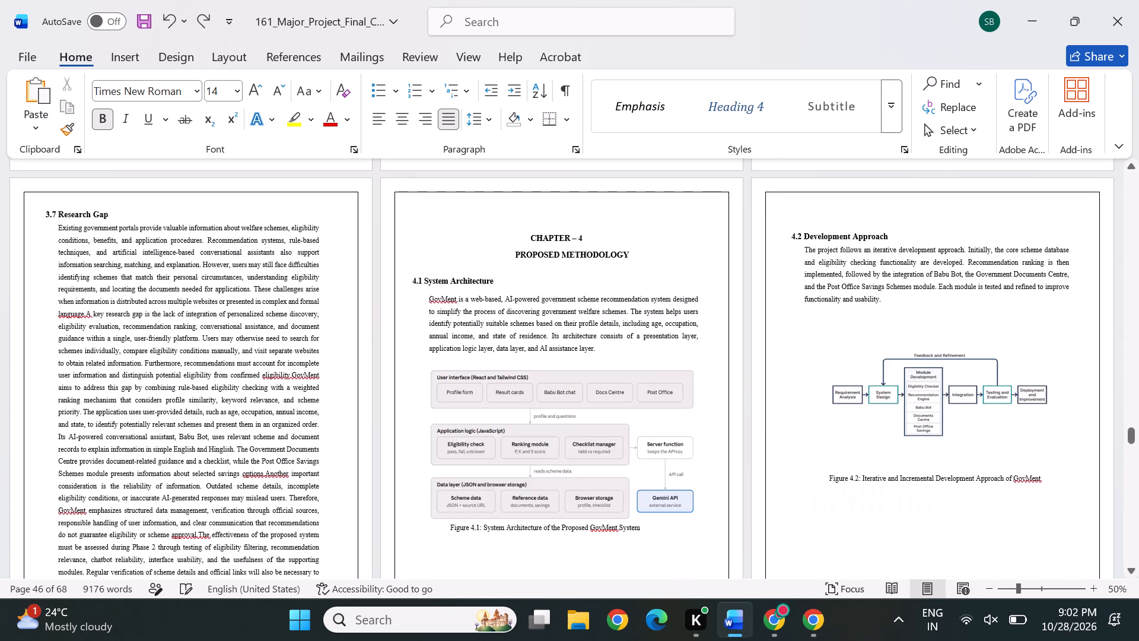
# Undo more edits until the CHAPTER – 4 opening page sits between 3.6 Review of Related Approaches and 3.7 Research Gap.
pyautogui.hotkey('ctrl', 'z')
pyautogui.hotkey('ctrl', 'z')
pyautogui.hotkey('ctrl', 'z')
pyautogui.hotkey('ctrl', 'z')
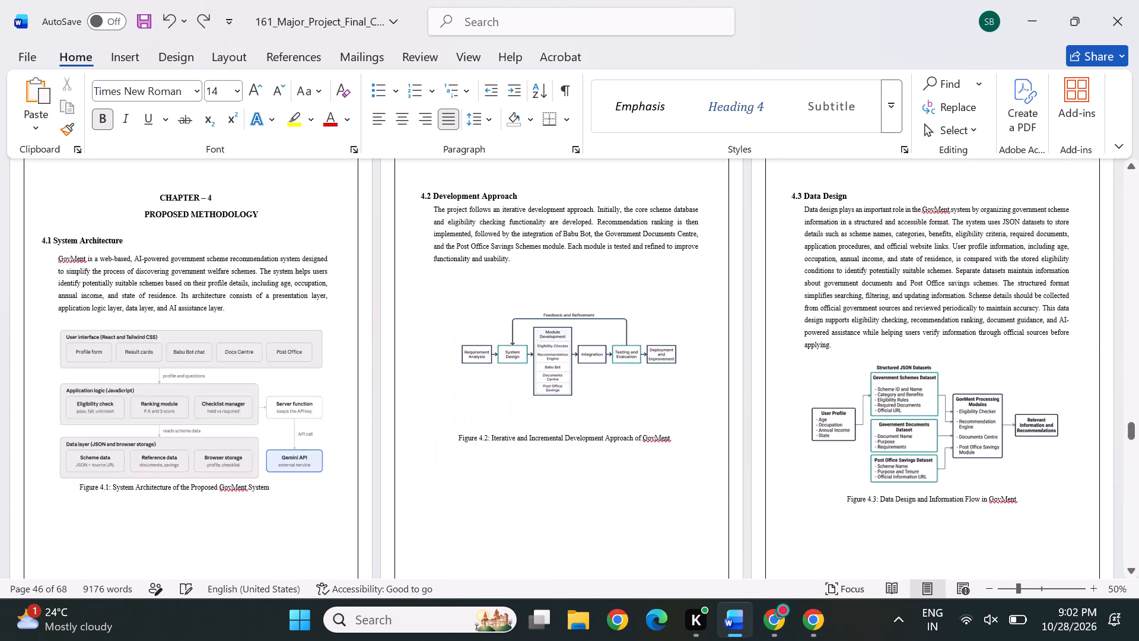
pyautogui.hotkey('ctrl', 'z')
pyautogui.hotkey('ctrl', 'z')
pyautogui.hotkey('ctrl', 'z')
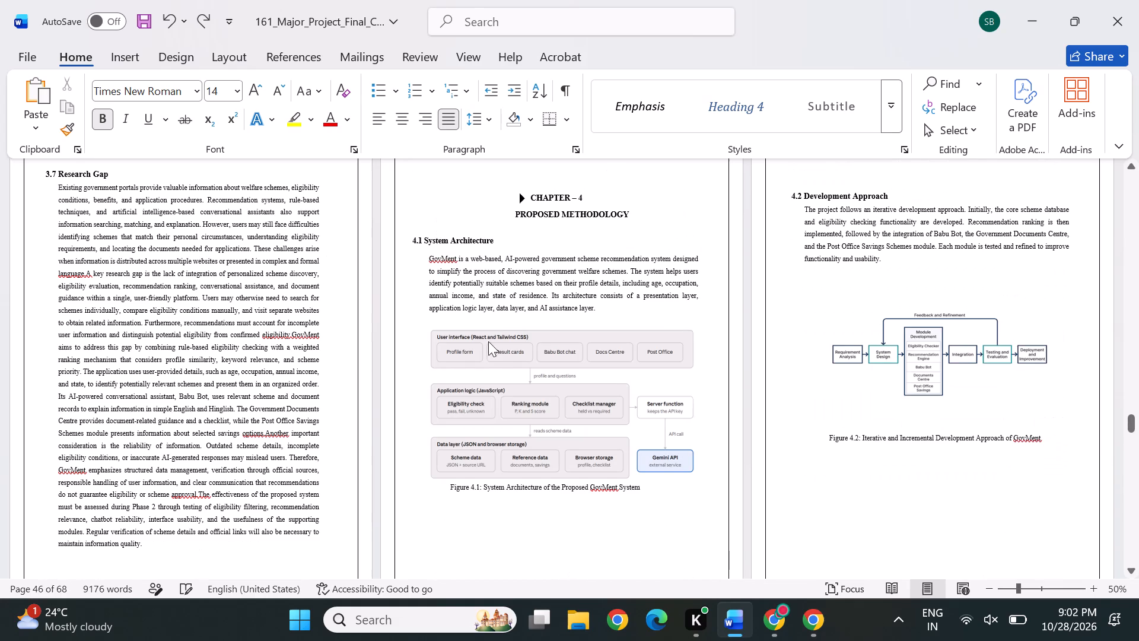
pyautogui.hotkey('ctrl', 'z')
pyautogui.hotkey('ctrl', 'z')
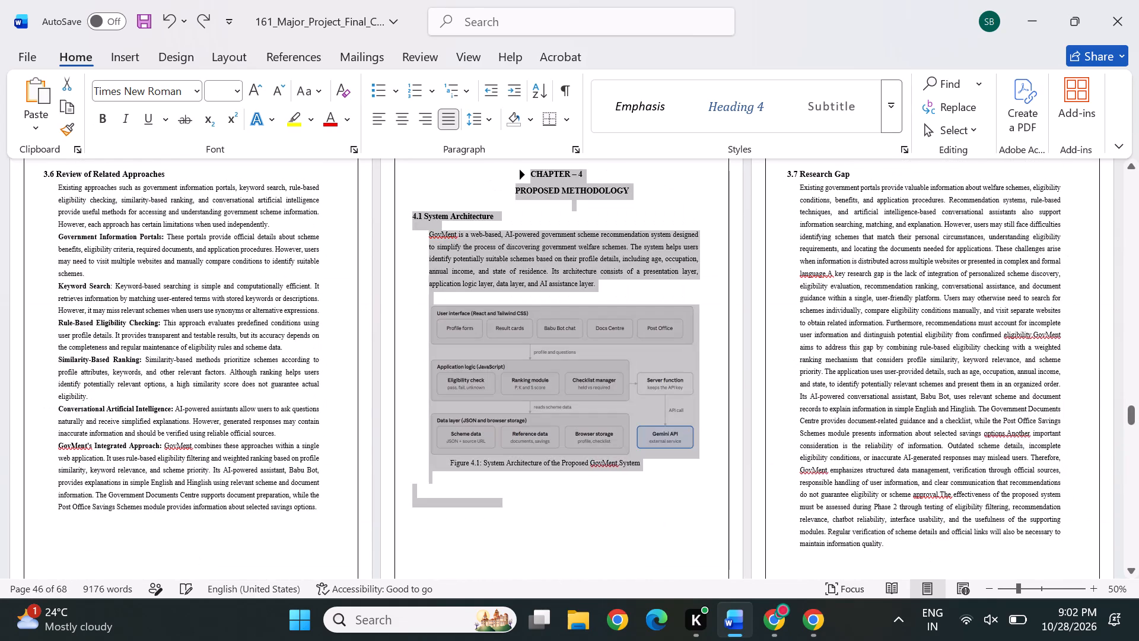
# Examine the page order from the Chapter 3 sections to the CHAPTER – 4 opening and 3.7 Research Gap.
pyautogui.click(631, 510)
pyautogui.scroll(1, 631, 510)
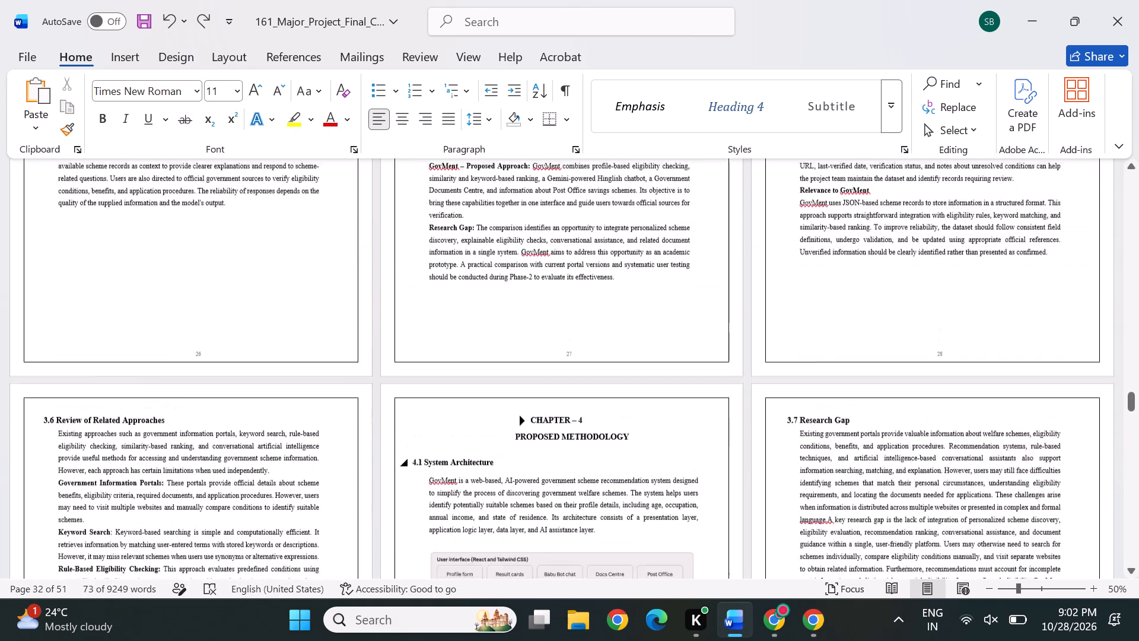
pyautogui.scroll(1, 631, 510)
pyautogui.scroll(1, 676, 463)
pyautogui.scroll(1, 654, 367)
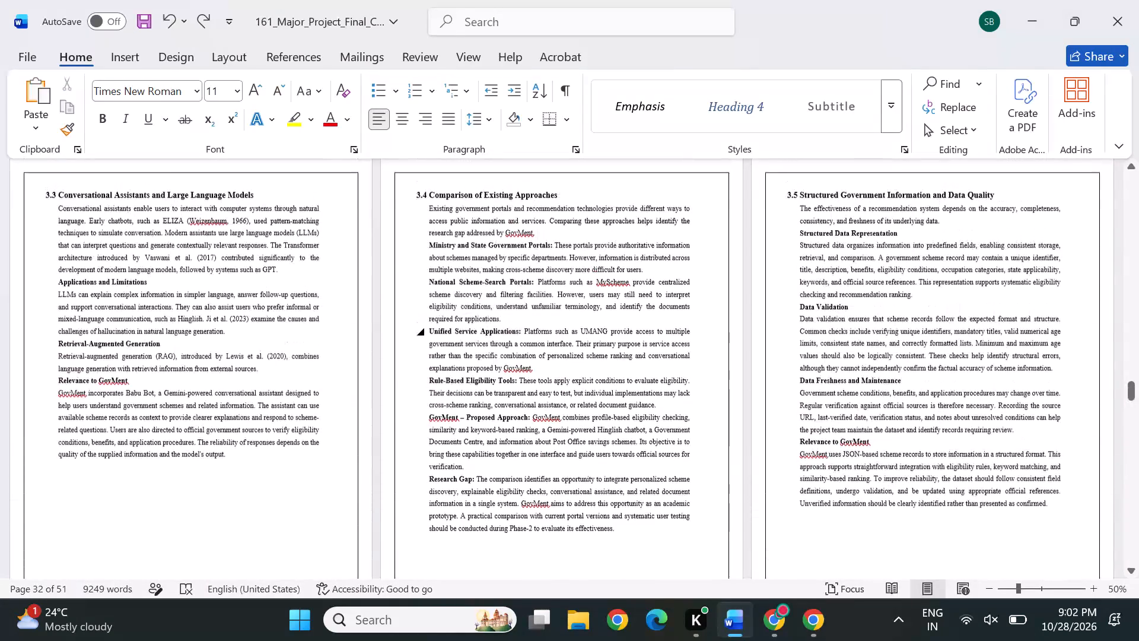
pyautogui.scroll(1, 654, 367)
pyautogui.scroll(-2, 654, 367)
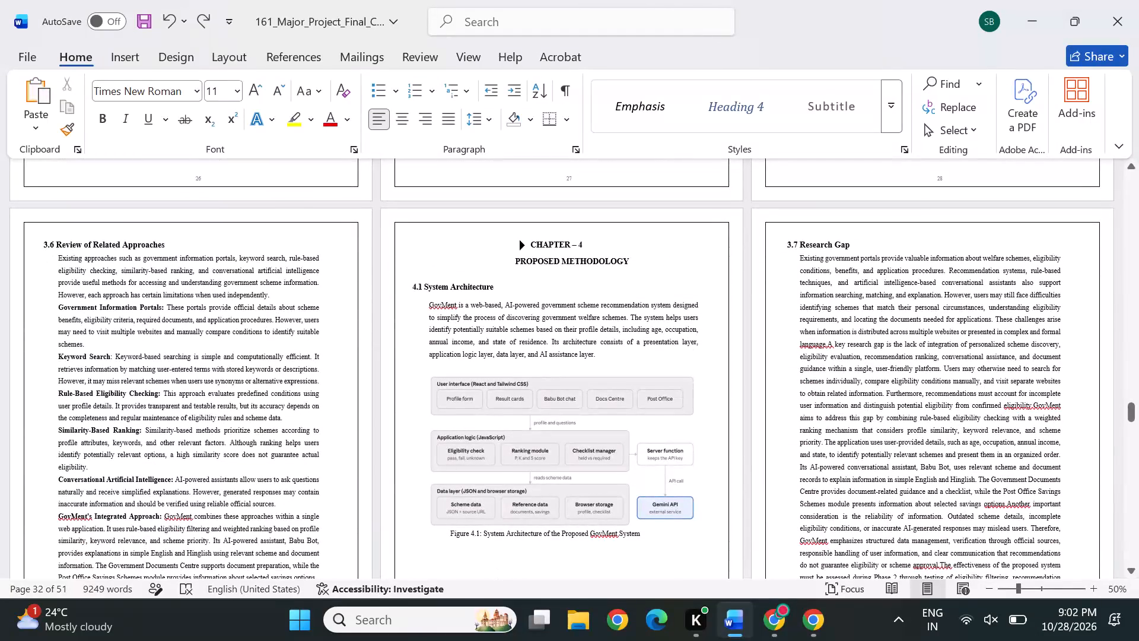
pyautogui.scroll(-1, 504, 245)
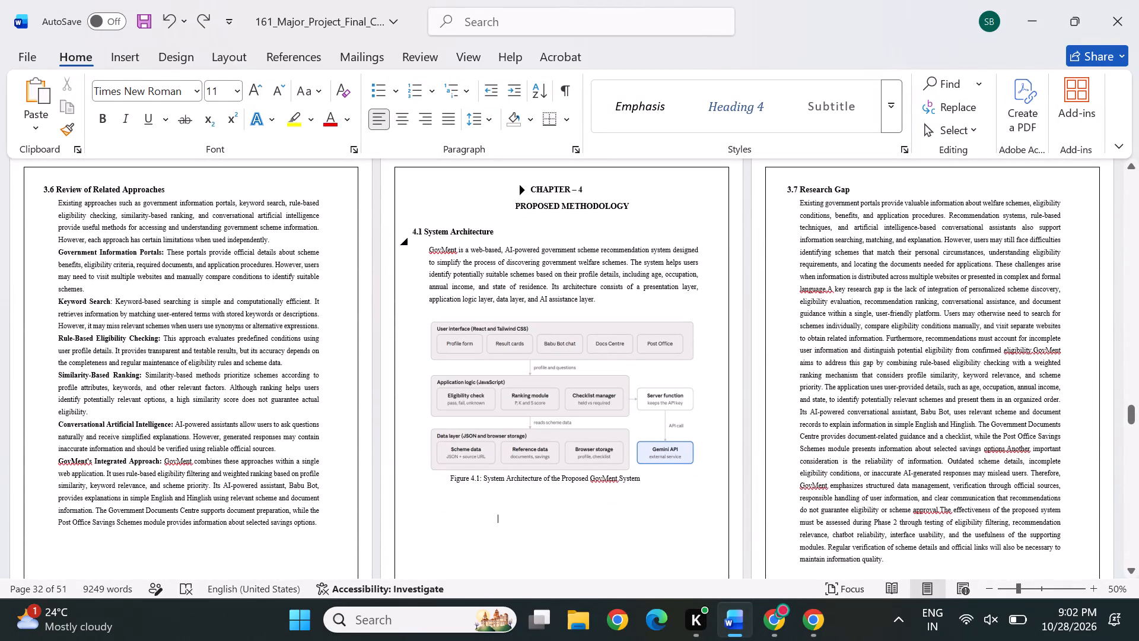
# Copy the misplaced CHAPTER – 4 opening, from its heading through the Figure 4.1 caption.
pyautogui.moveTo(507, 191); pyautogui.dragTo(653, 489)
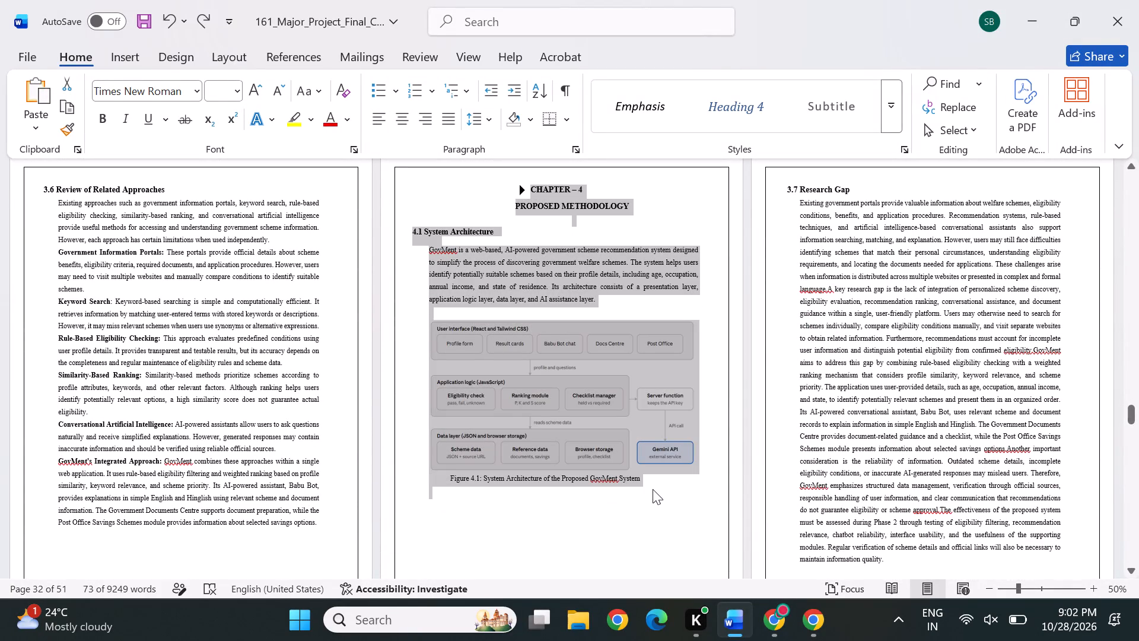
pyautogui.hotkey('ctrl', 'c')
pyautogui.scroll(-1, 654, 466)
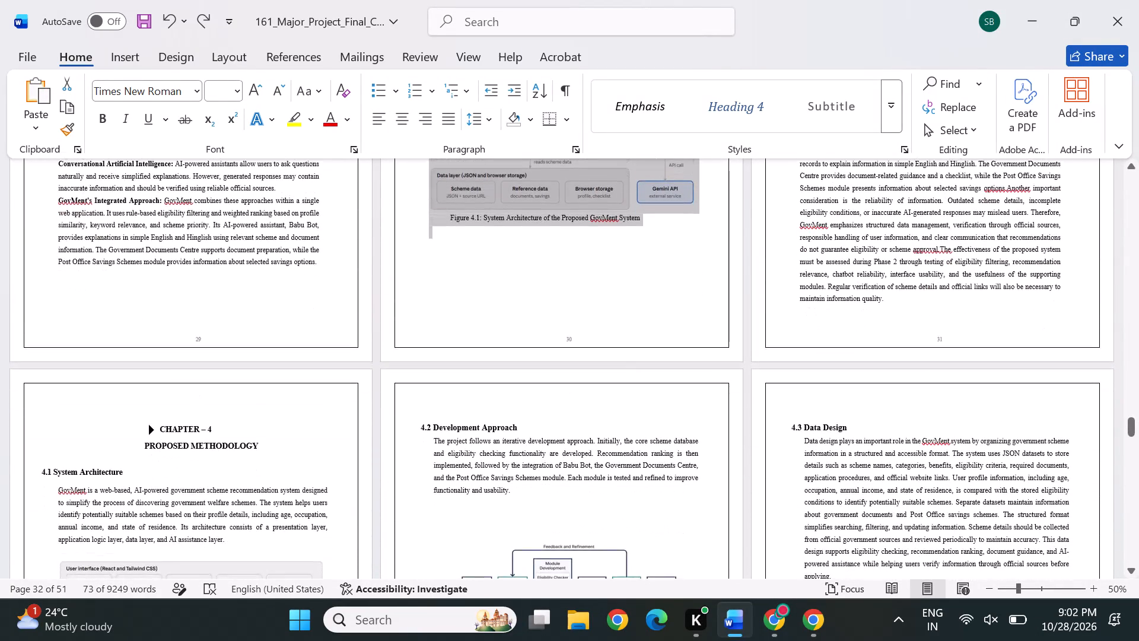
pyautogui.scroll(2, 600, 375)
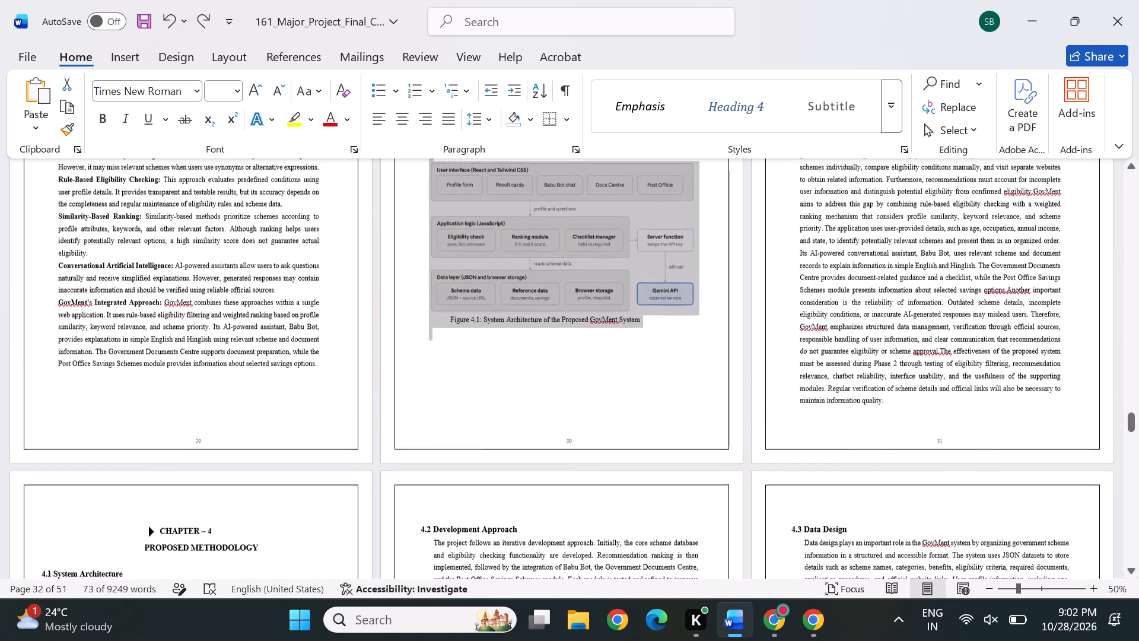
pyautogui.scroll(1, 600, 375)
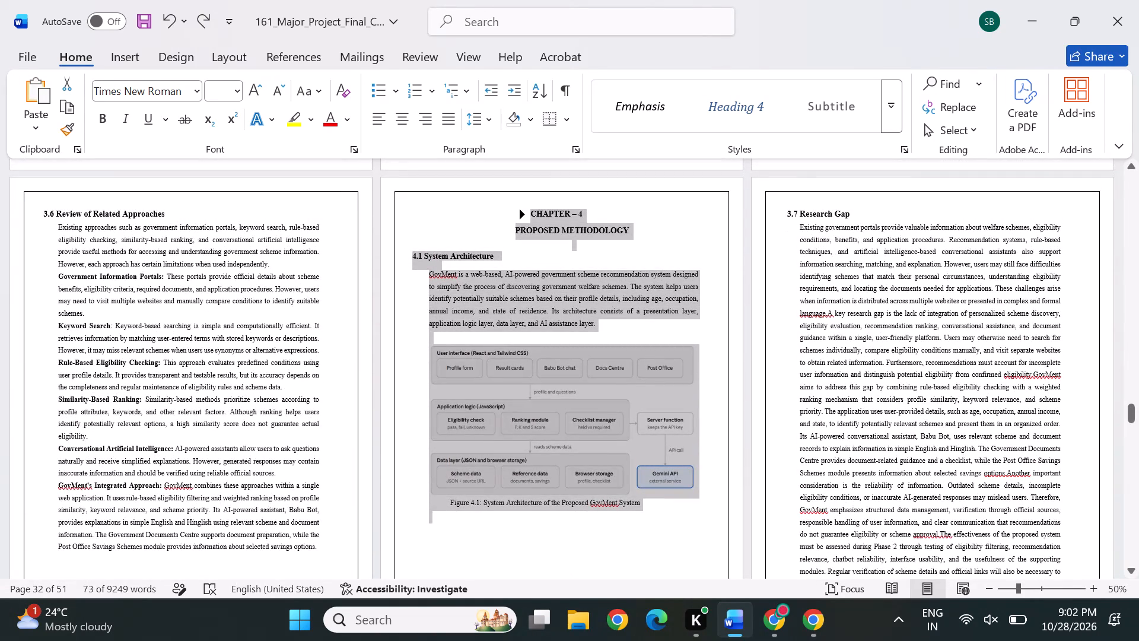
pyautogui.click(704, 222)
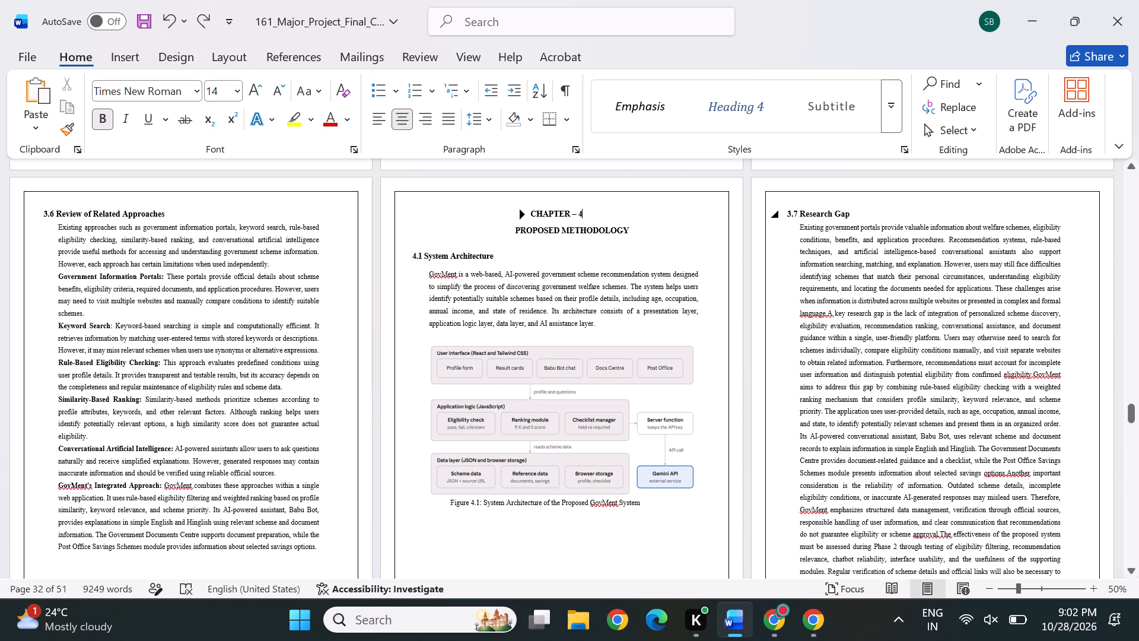
# Copy the text from 3.7 Research Gap through the 4.3 Data Design heading and paste it after the last reference.
pyautogui.moveTo(788, 214); pyautogui.dragTo(887, 578)
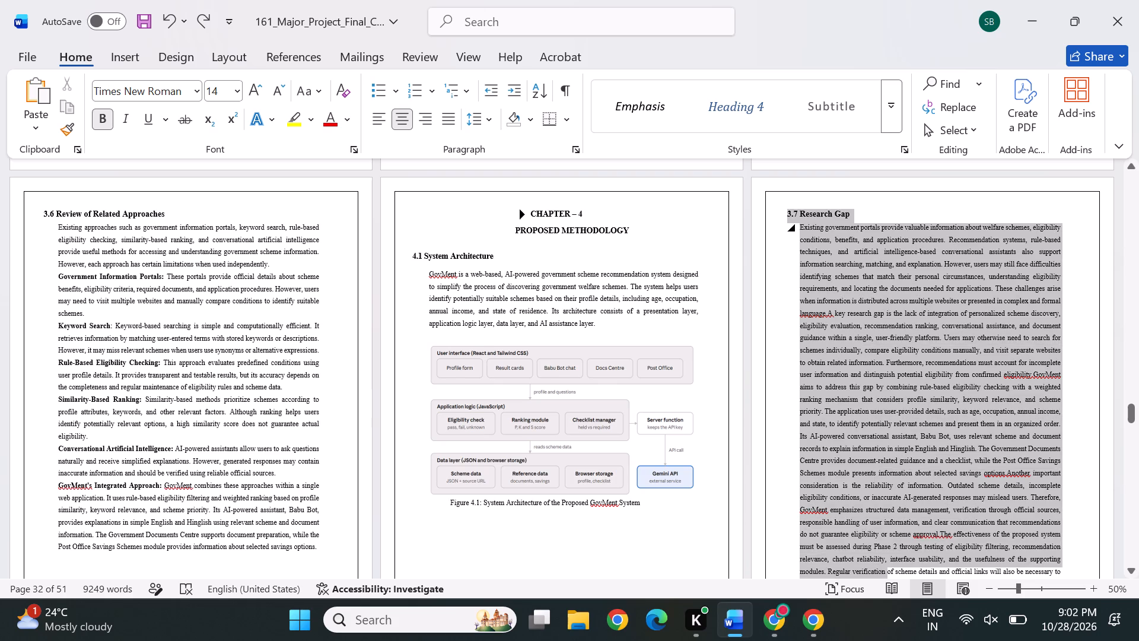
pyautogui.moveTo(887, 578); pyautogui.dragTo(897, 568)
pyautogui.hotkey('ctrl', 'c')
pyautogui.scroll(-1, 824, 588)
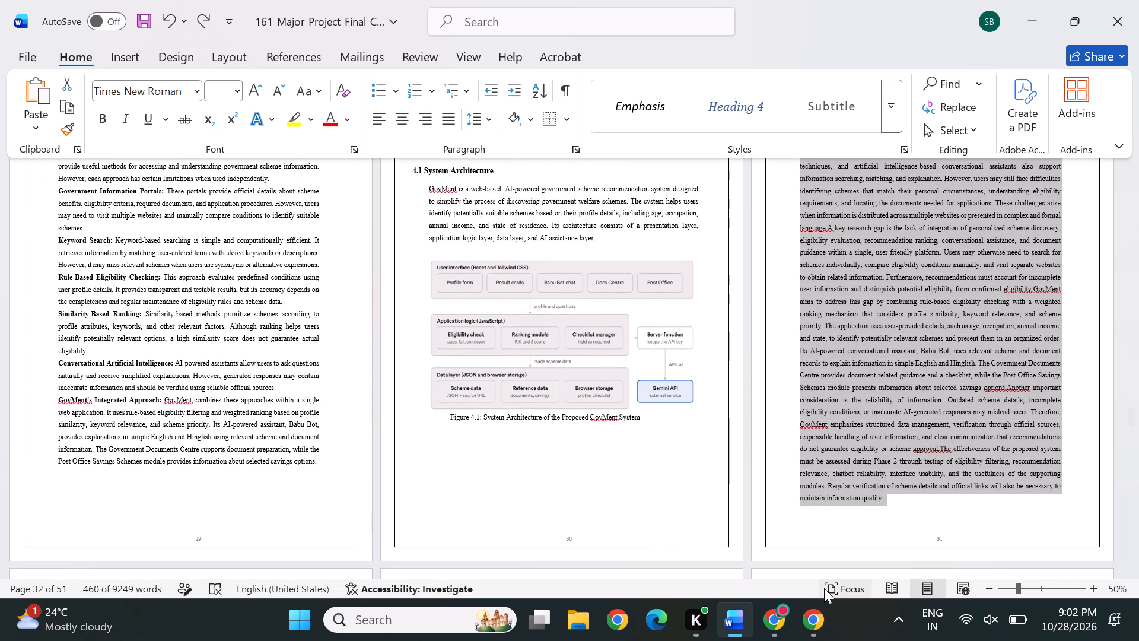
pyautogui.scroll(-20, 743, 542)
pyautogui.scroll(-20, 743, 542)
pyautogui.scroll(-20, 743, 542)
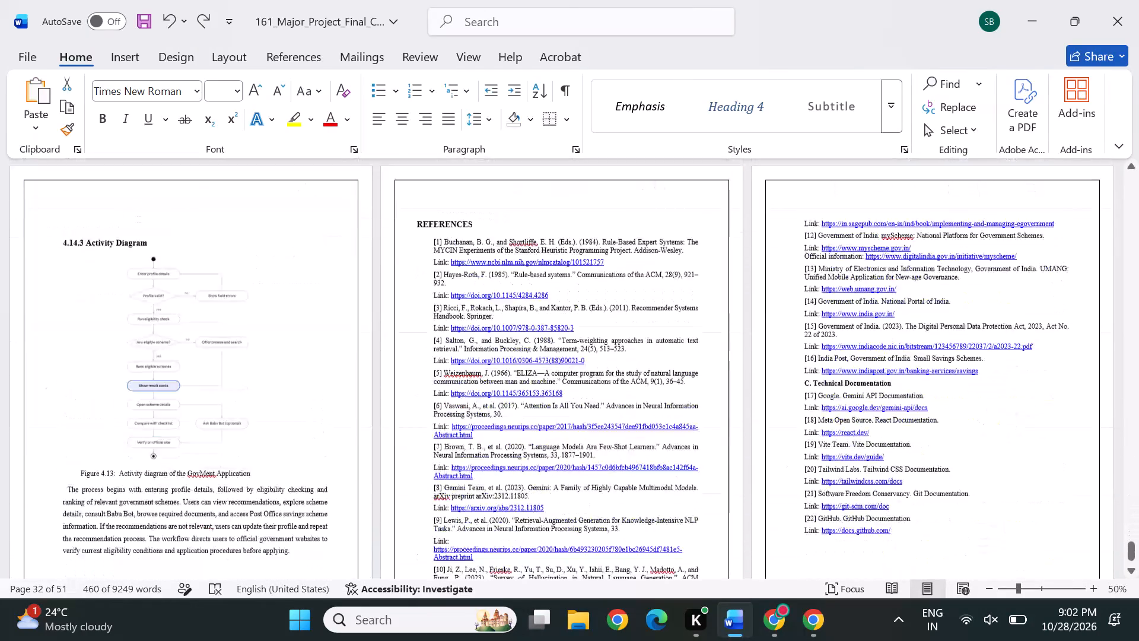
pyautogui.scroll(-8, 743, 542)
pyautogui.click(822, 505)
pyautogui.hotkey('ctrl', 'v')
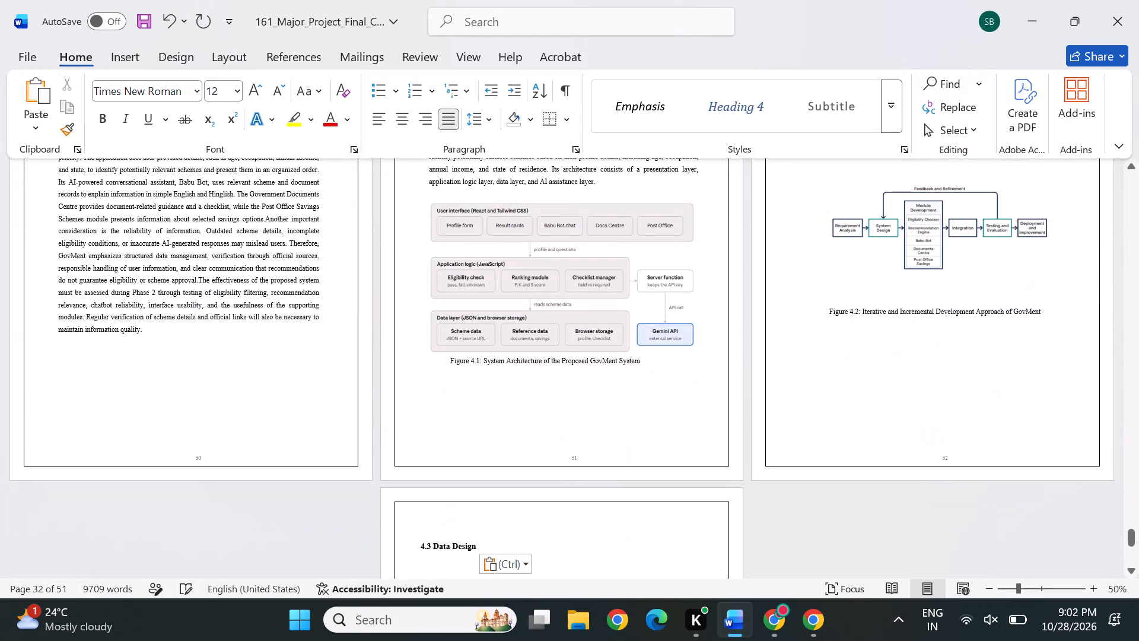
# Delete the surplus pasted CHAPTER – 4 and 4.2 Development Approach content through the 4.3 Data Design heading at the document's end.
pyautogui.scroll(-2, 692, 440)
pyautogui.scroll(3, 669, 418)
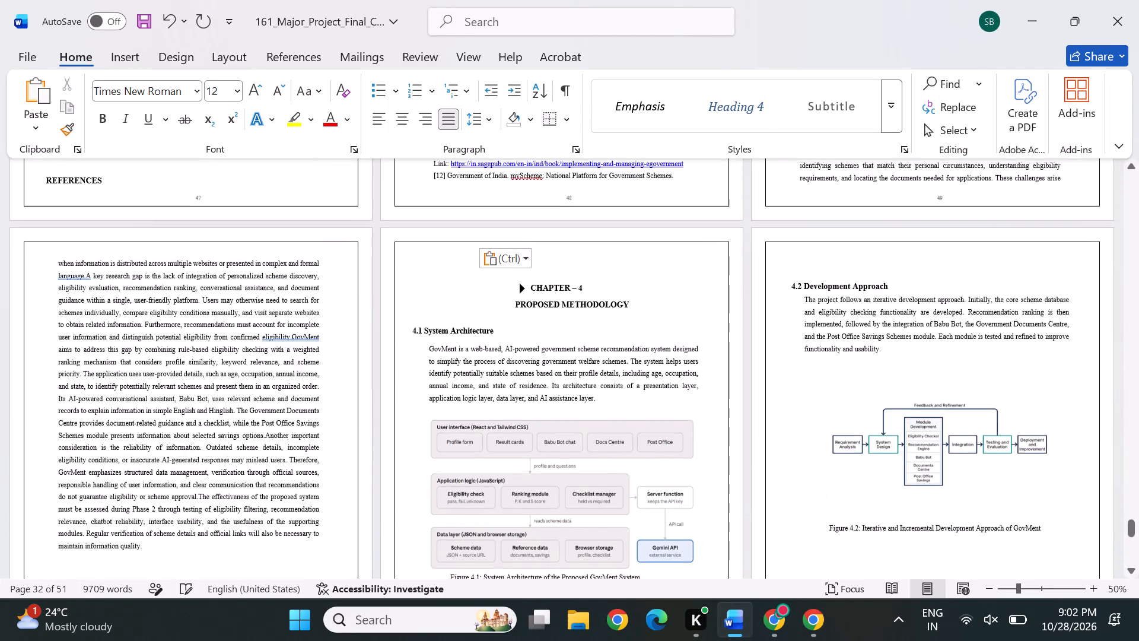
pyautogui.scroll(2, 746, 402)
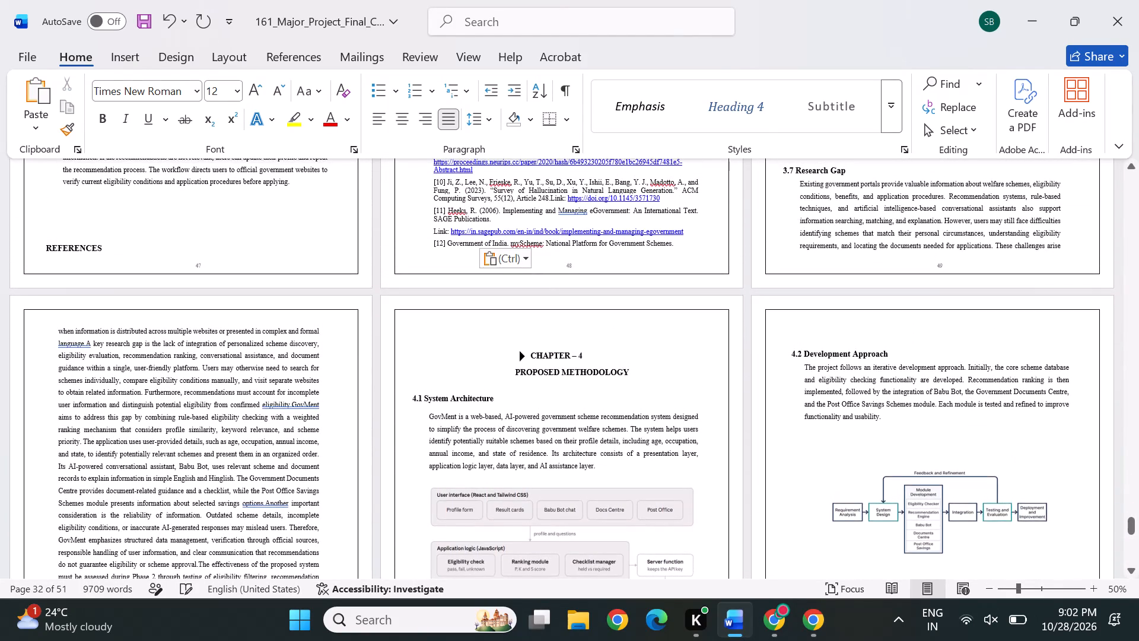
pyautogui.scroll(1, 746, 402)
pyautogui.scroll(-1, 831, 460)
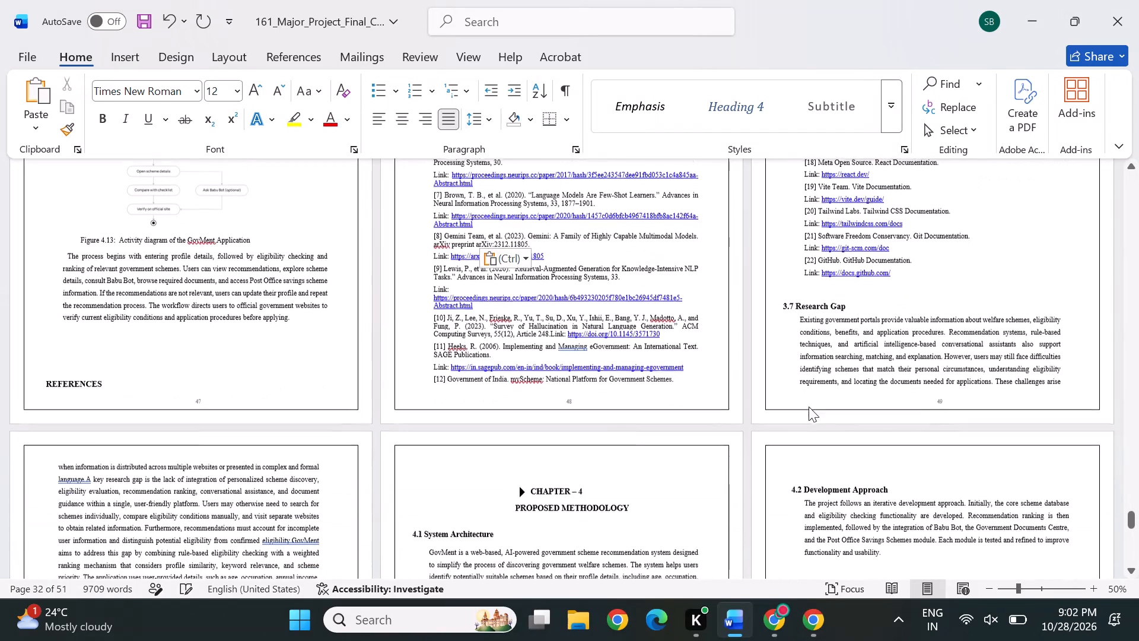
pyautogui.scroll(-1, 809, 407)
pyautogui.moveTo(507, 358); pyautogui.dragTo(530, 373)
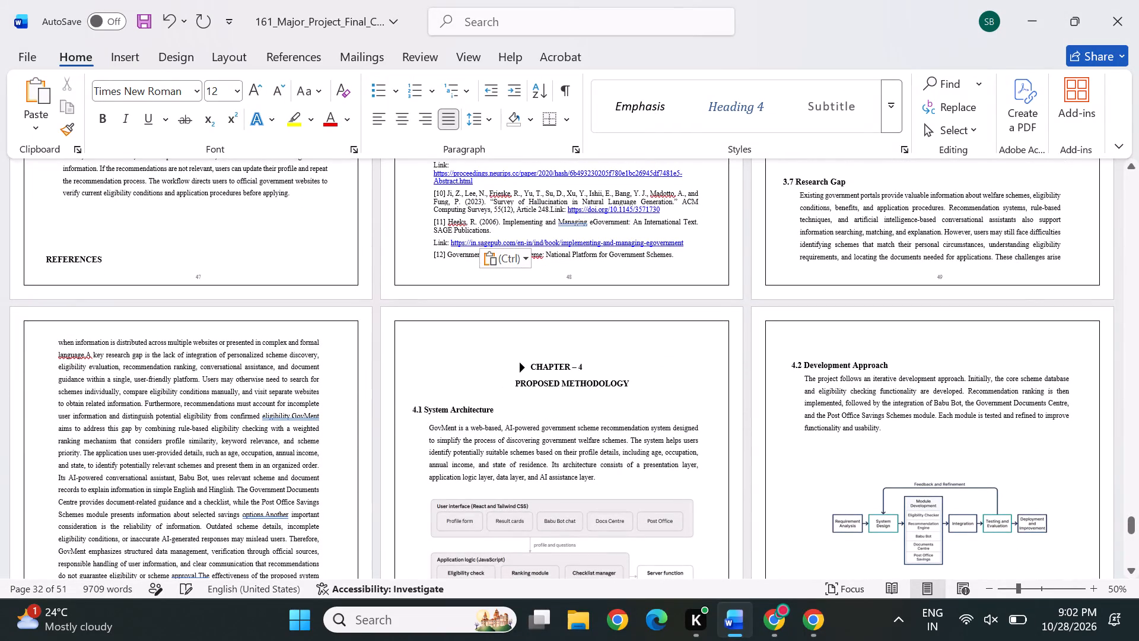
pyautogui.moveTo(530, 373); pyautogui.dragTo(1065, 616)
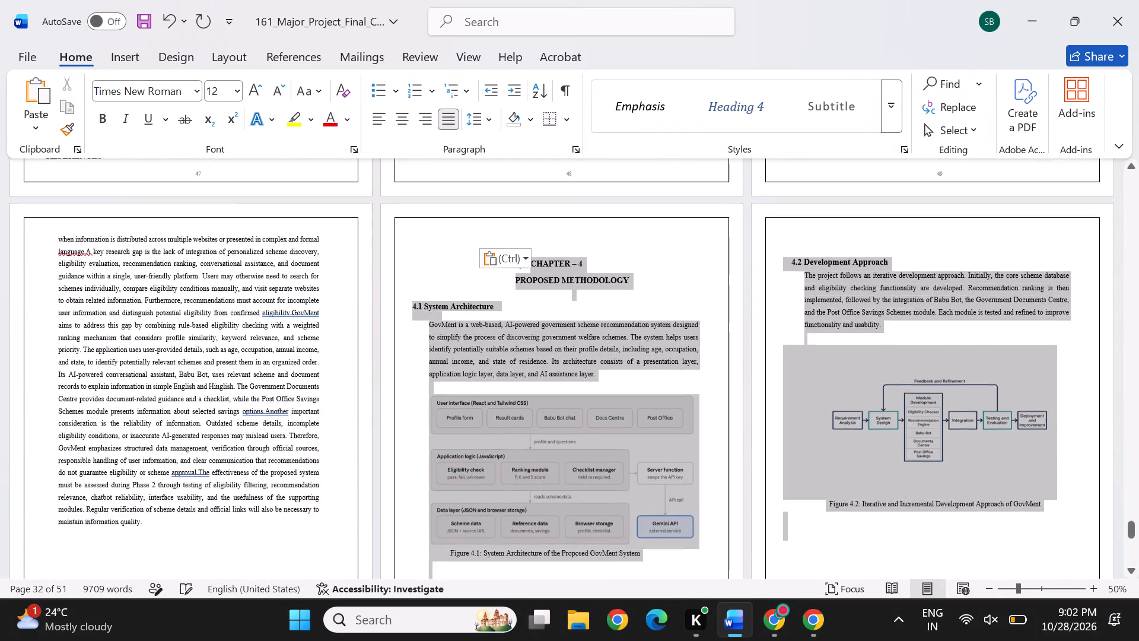
pyautogui.moveTo(1065, 616); pyautogui.dragTo(1041, 432)
pyautogui.press('Delete')
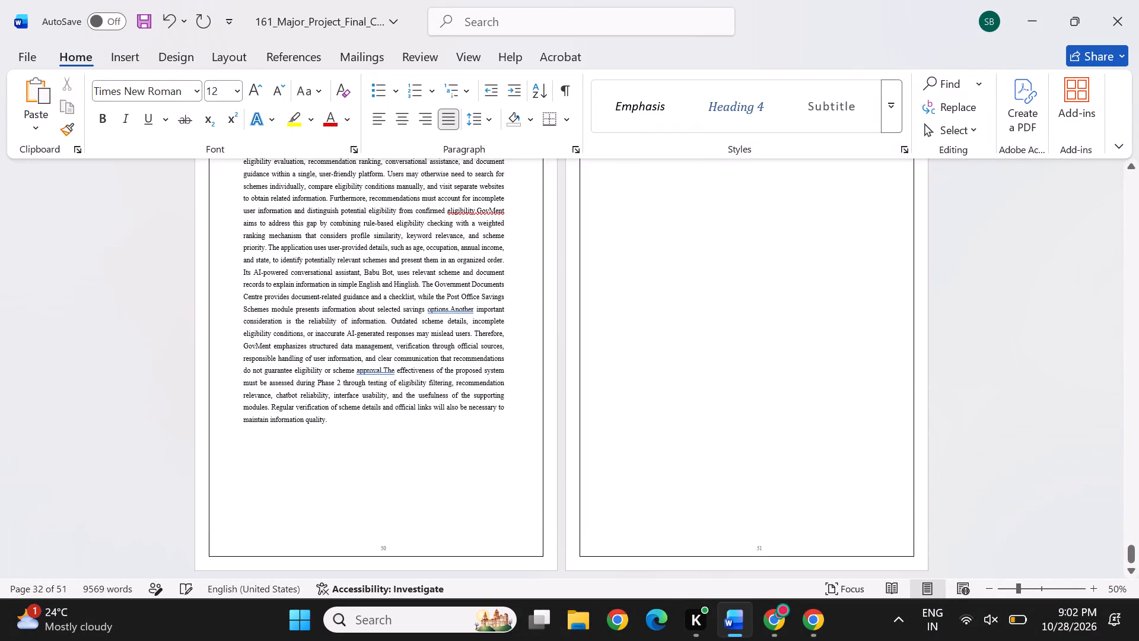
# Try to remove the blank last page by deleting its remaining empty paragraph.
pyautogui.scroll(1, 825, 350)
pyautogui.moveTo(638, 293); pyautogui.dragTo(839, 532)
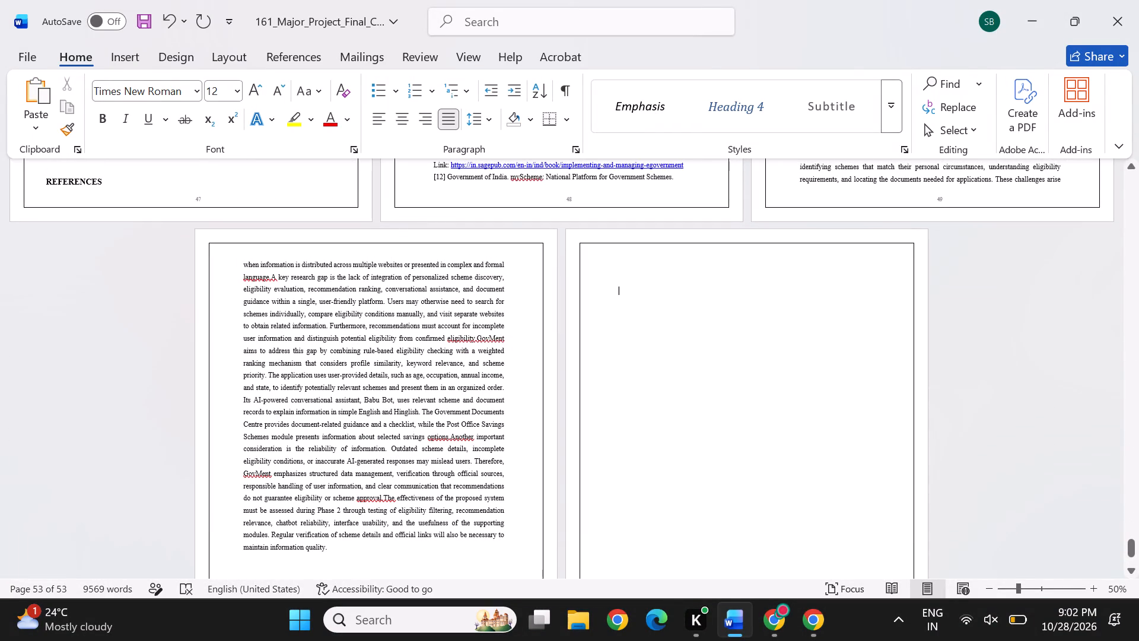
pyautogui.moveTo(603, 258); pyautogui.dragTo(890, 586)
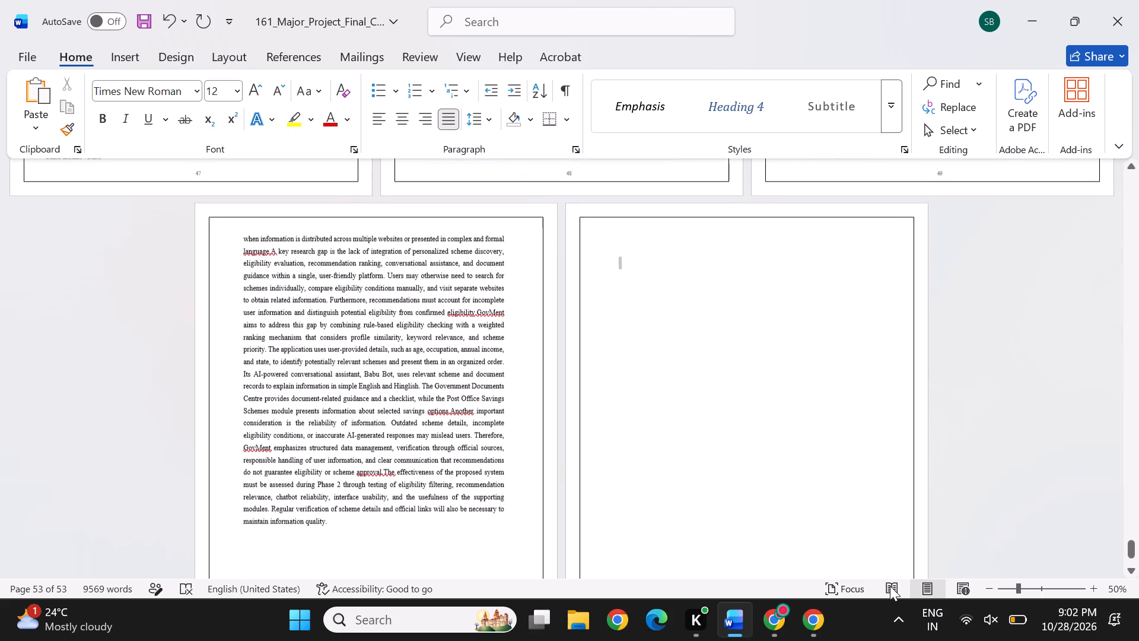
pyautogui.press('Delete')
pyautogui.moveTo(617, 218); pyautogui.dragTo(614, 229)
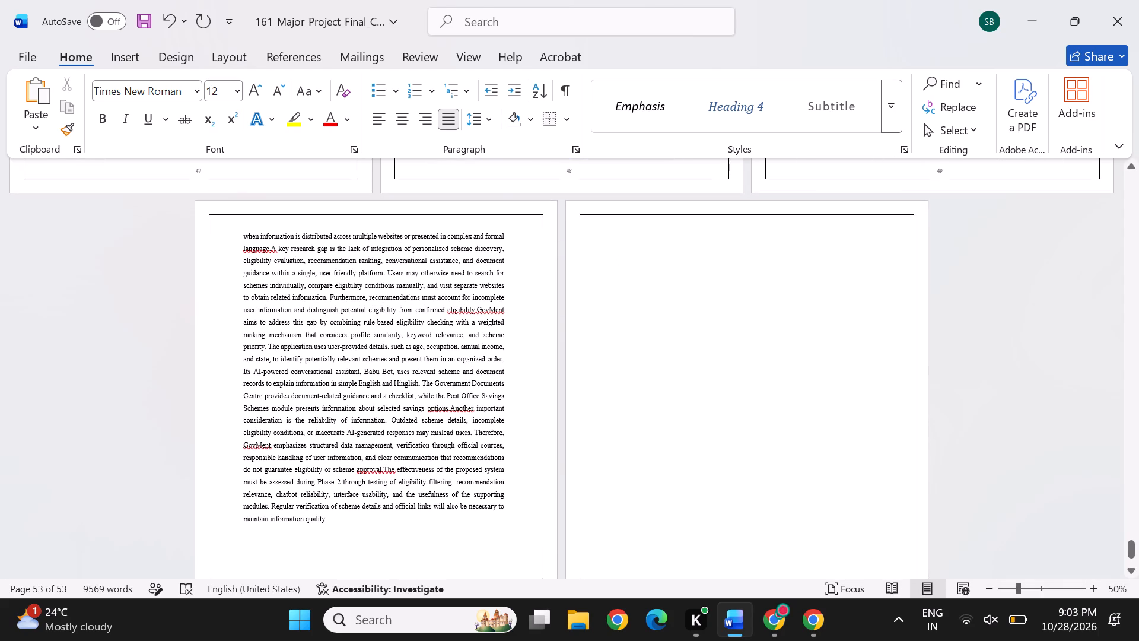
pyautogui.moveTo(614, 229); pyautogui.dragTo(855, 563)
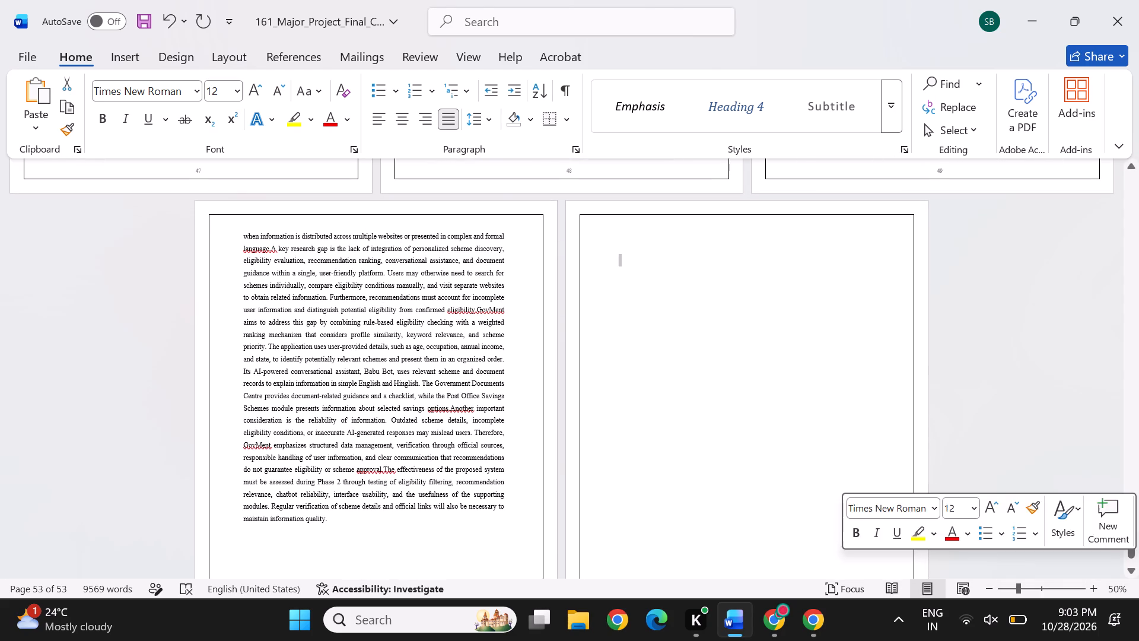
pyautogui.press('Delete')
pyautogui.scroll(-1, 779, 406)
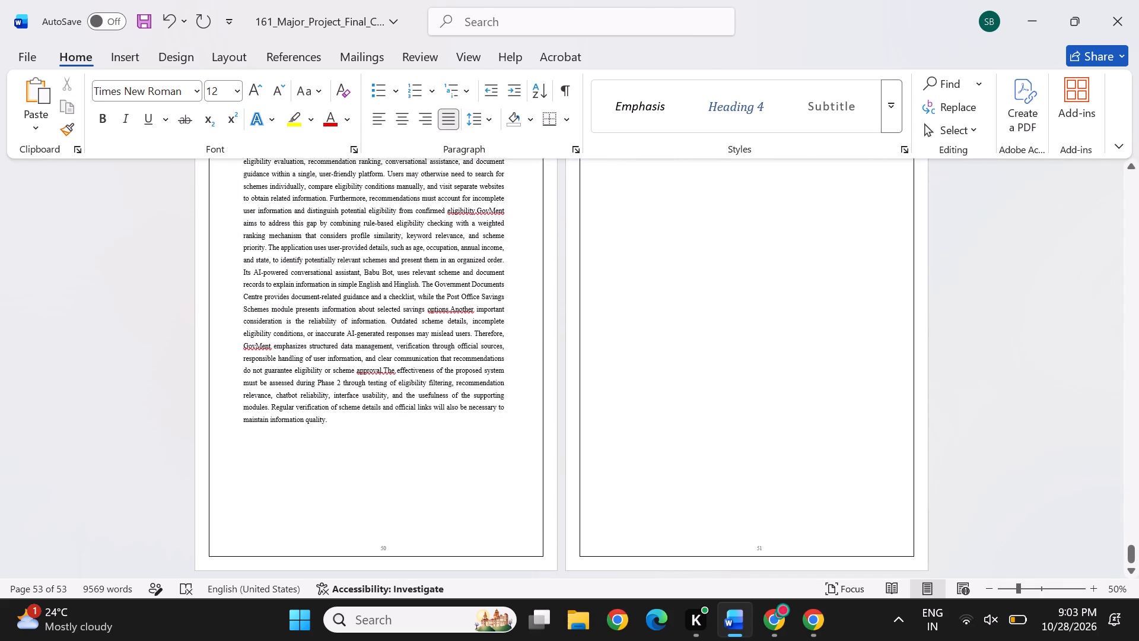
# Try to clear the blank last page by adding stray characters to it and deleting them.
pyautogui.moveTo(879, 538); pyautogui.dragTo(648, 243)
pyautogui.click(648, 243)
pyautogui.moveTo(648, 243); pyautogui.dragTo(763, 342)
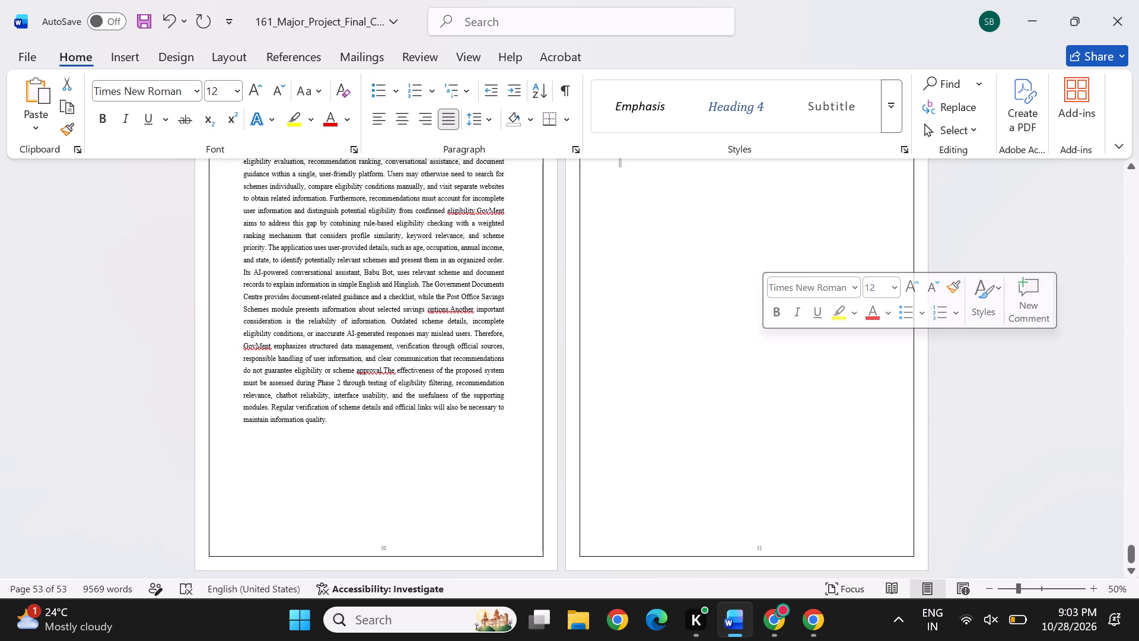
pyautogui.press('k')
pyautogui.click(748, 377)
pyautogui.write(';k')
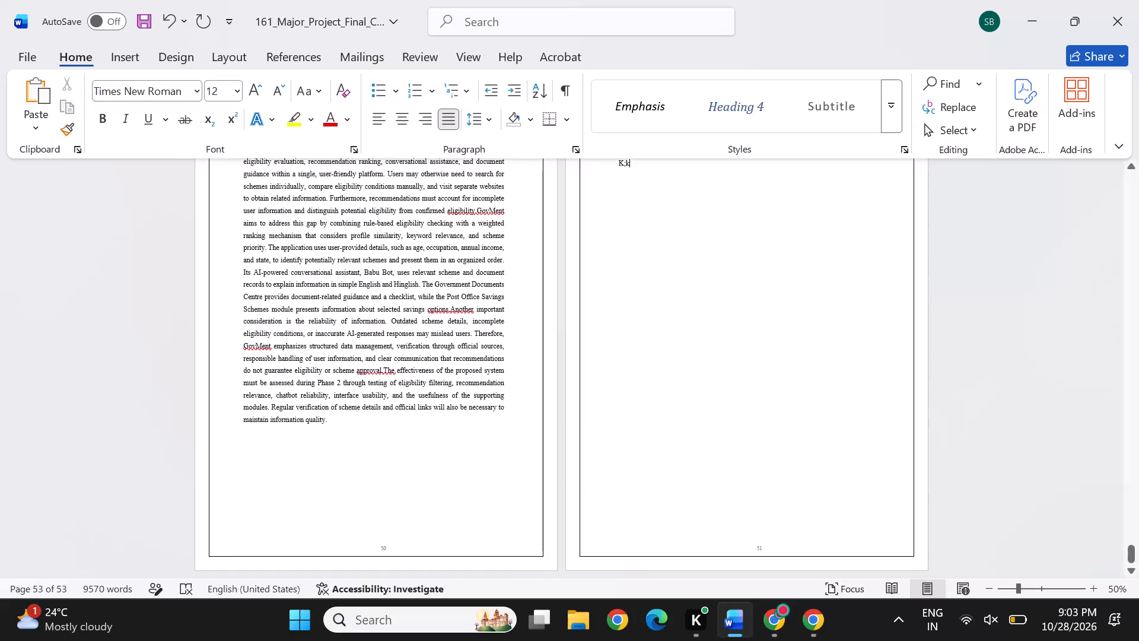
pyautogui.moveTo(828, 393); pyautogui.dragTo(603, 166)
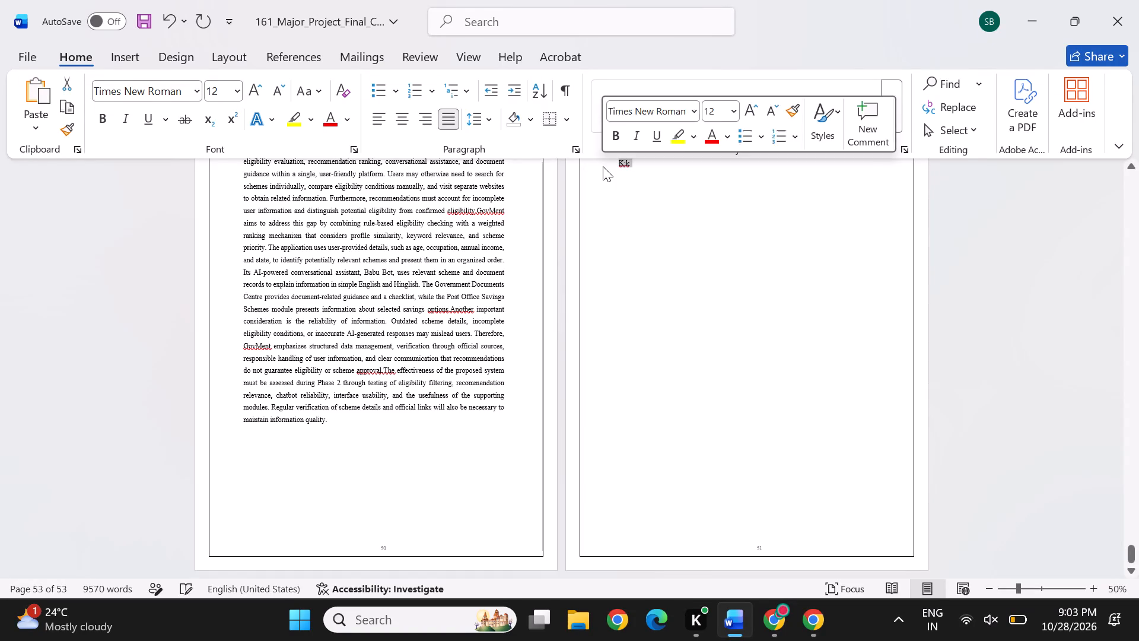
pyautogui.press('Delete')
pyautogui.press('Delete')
# Start the 4.2 Development Approach section on a new page by adding blank lines before its heading.
pyautogui.scroll(2, 721, 258)
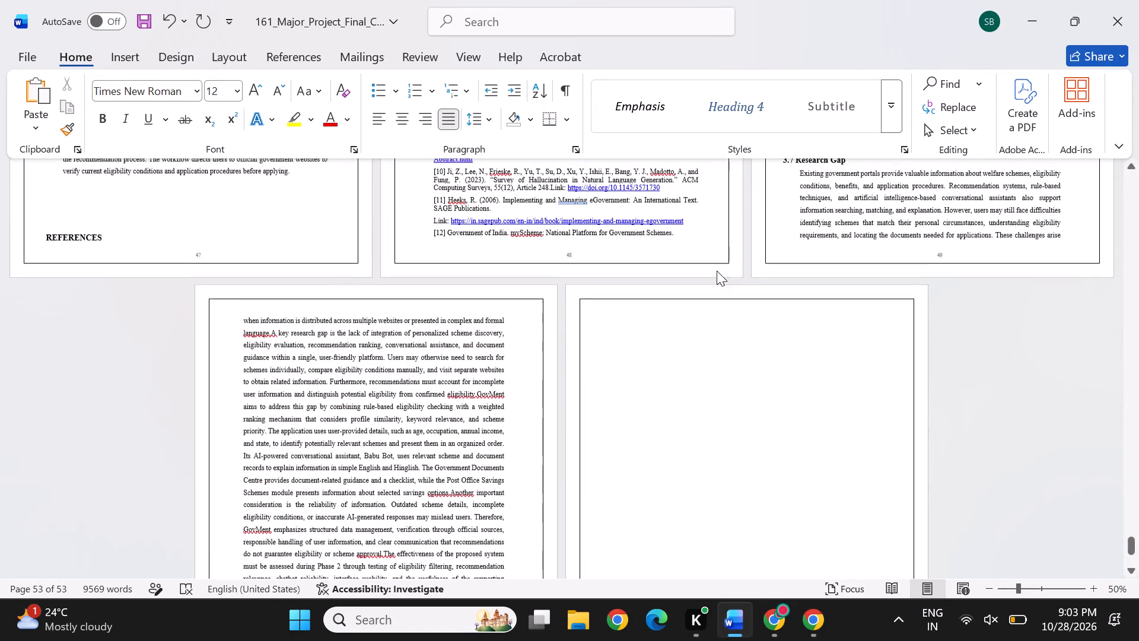
pyautogui.scroll(20, 502, 433)
pyautogui.scroll(20, 502, 433)
pyautogui.scroll(3, 502, 433)
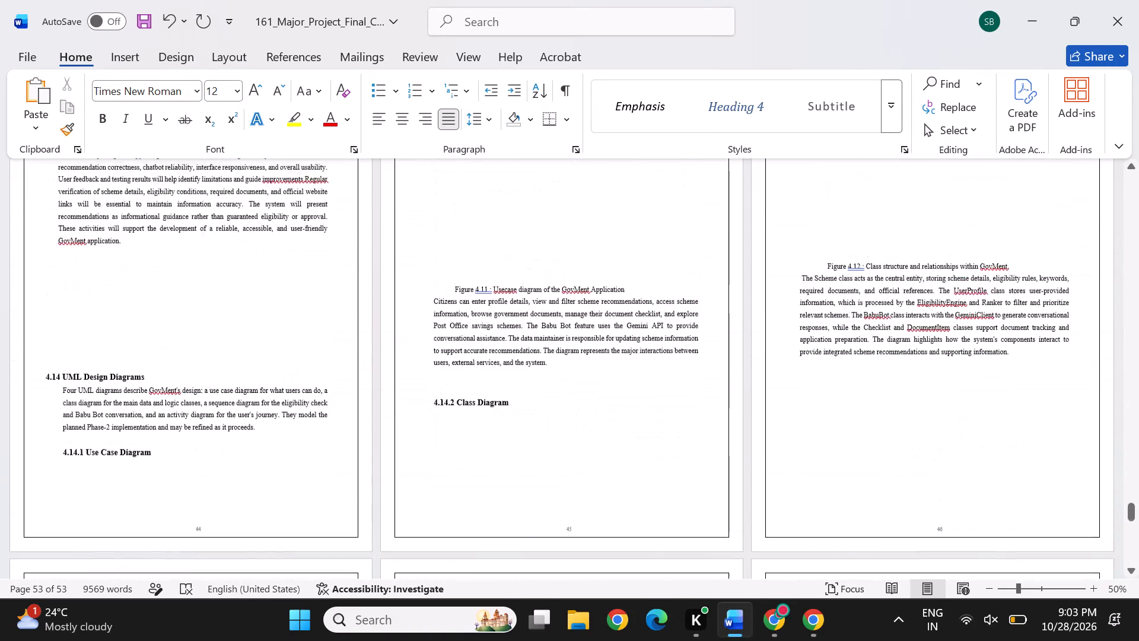
pyautogui.scroll(20, 502, 433)
pyautogui.scroll(20, 502, 433)
pyautogui.scroll(2, 502, 433)
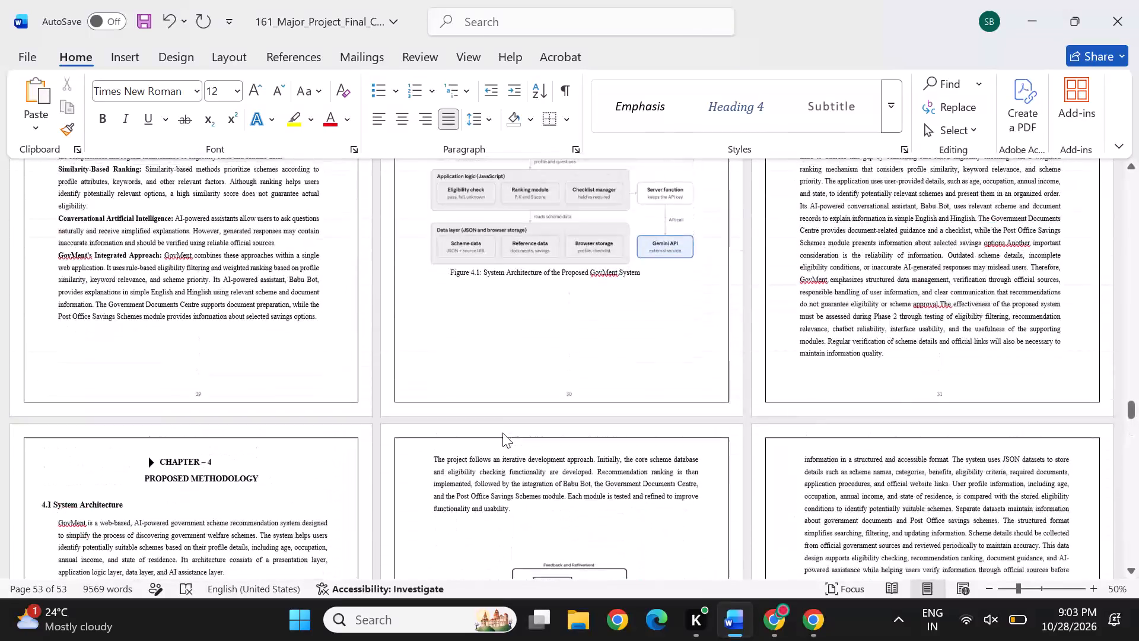
pyautogui.scroll(2, 626, 395)
pyautogui.scroll(-1, 626, 395)
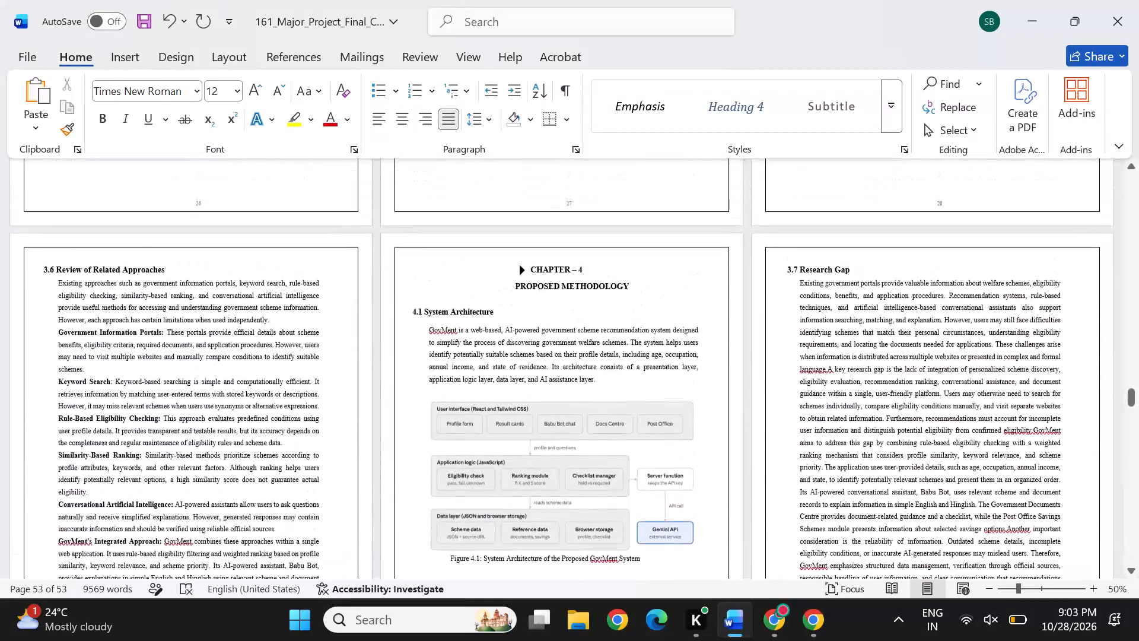
pyautogui.scroll(-1, 626, 395)
pyautogui.scroll(-1, 506, 329)
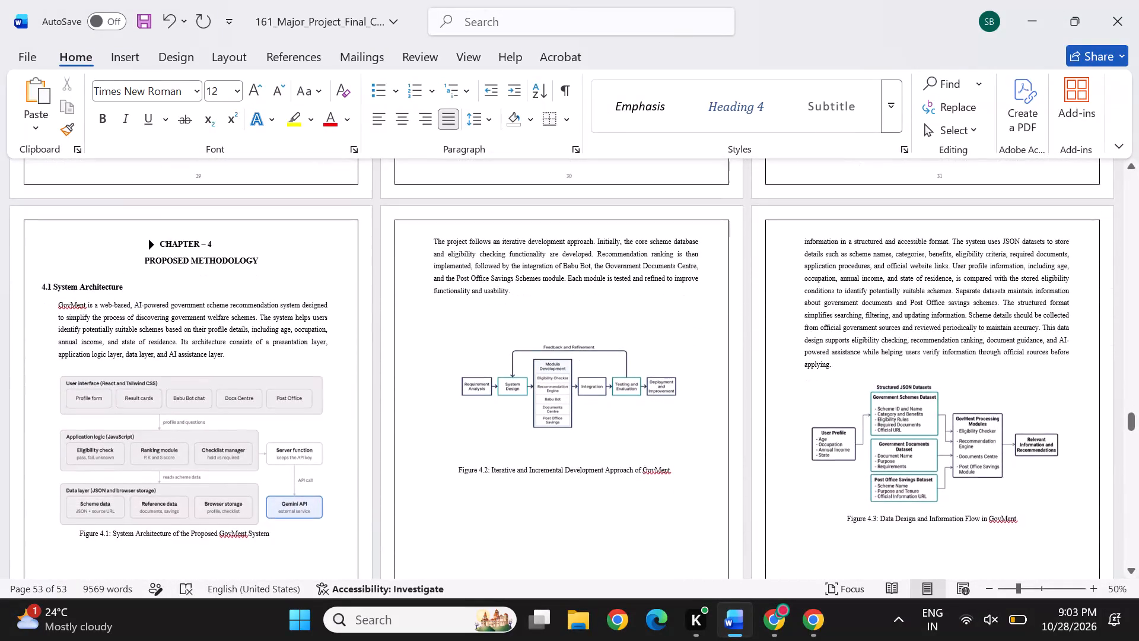
pyautogui.scroll(-1, 410, 319)
pyautogui.scroll(-1, 510, 391)
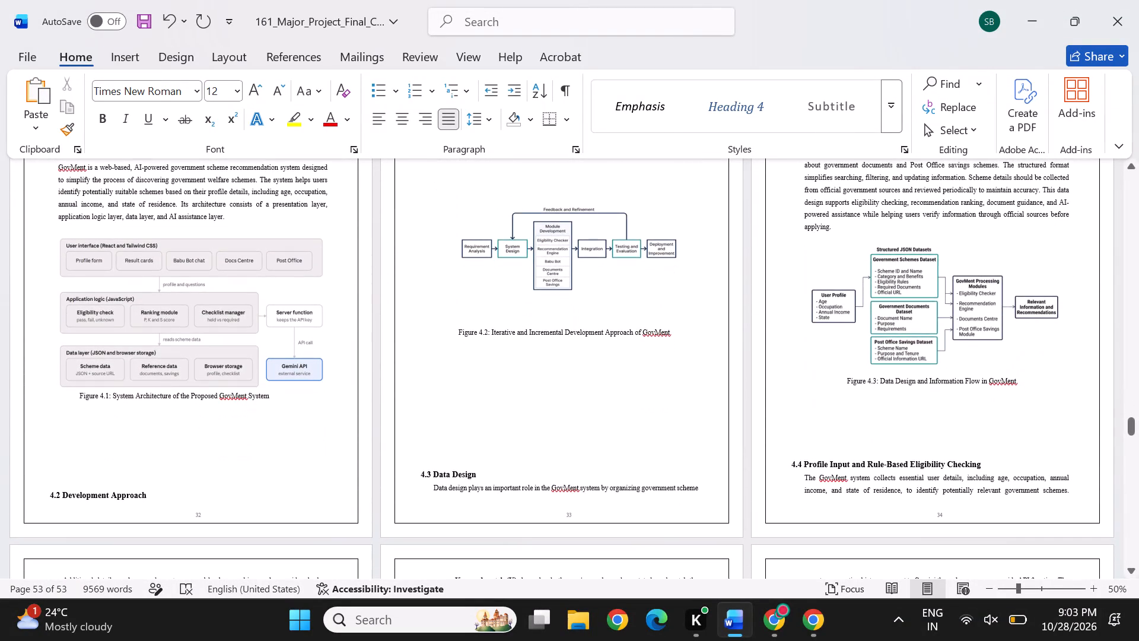
pyautogui.scroll(1, 423, 402)
pyautogui.scroll(-2, 268, 493)
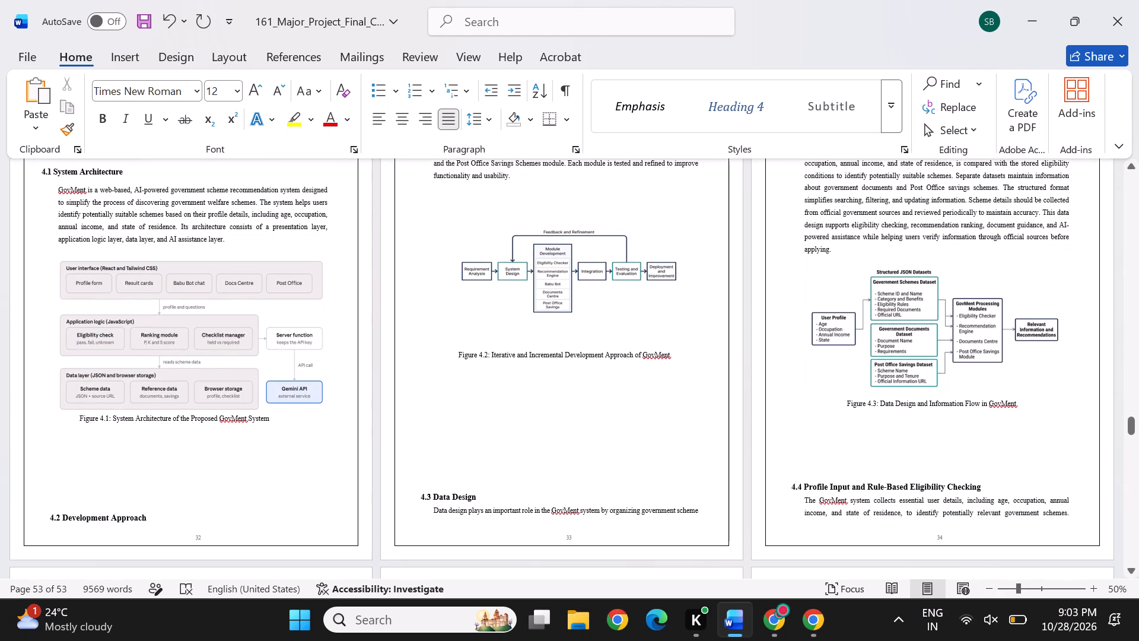
pyautogui.click(155, 475)
pyautogui.press('Return')
pyautogui.press('Return')
# Review the page layout from 3.6 Review of Related Approaches through the Chapter 4 sections for duplicated content and stranded headings.
pyautogui.scroll(1, 155, 475)
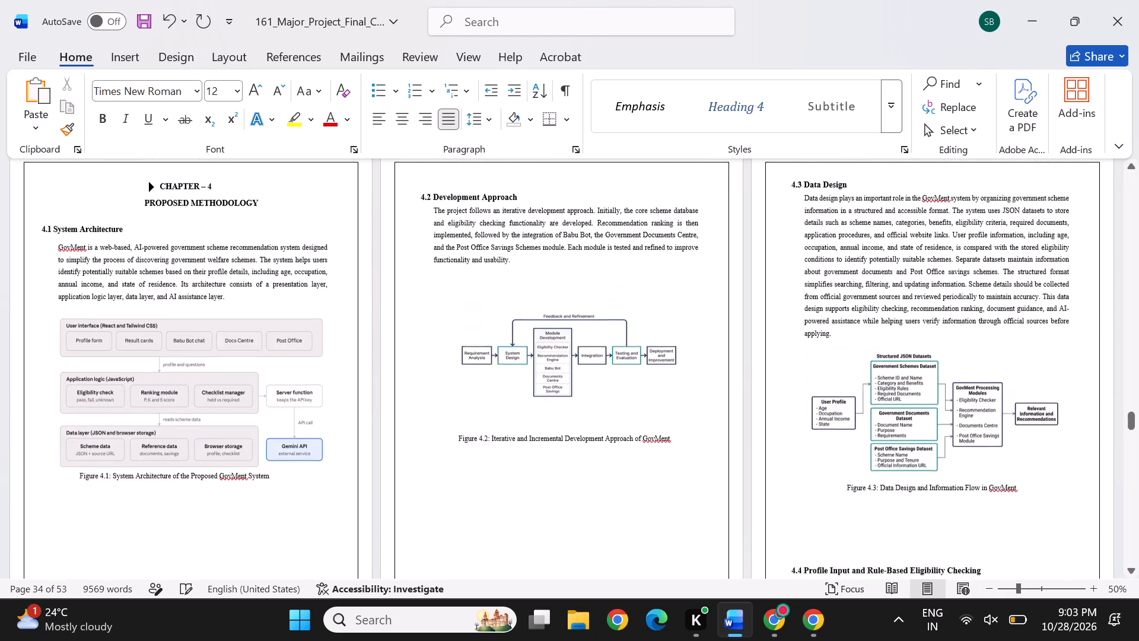
pyautogui.scroll(1, 321, 431)
pyautogui.moveTo(412, 334); pyautogui.dragTo(413, 334)
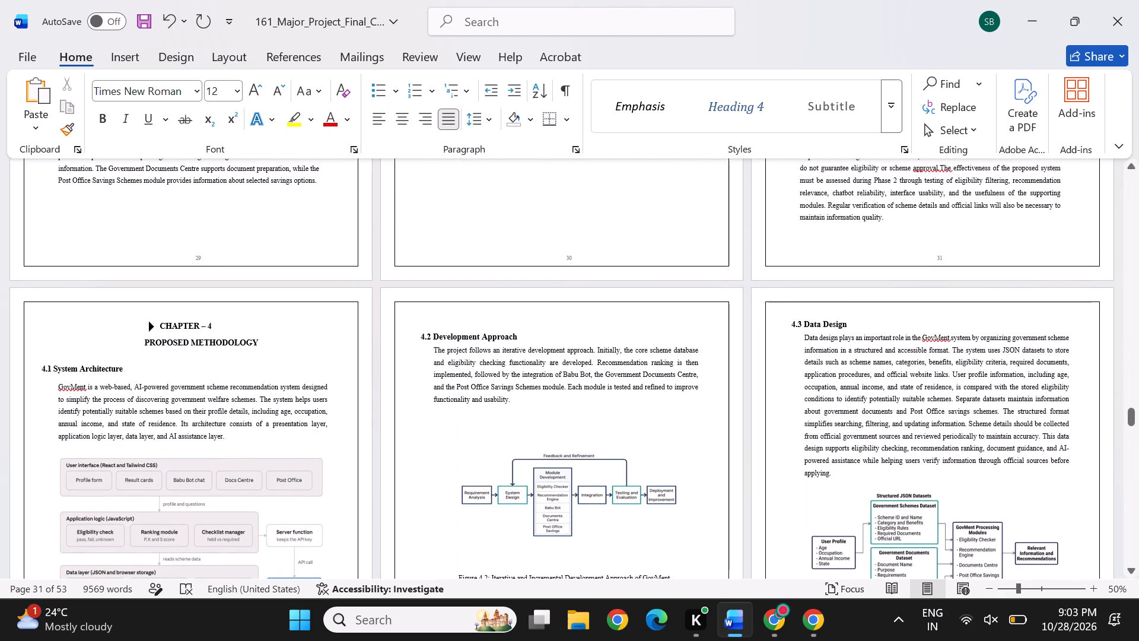
pyautogui.moveTo(413, 334); pyautogui.dragTo(656, 540)
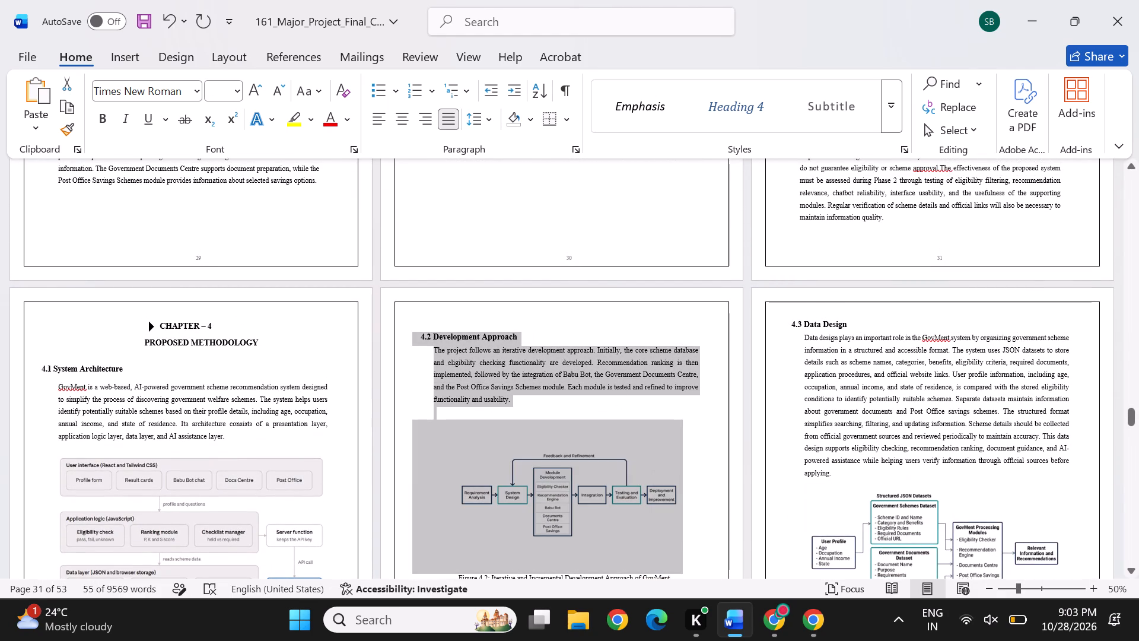
pyautogui.click(574, 334)
pyautogui.keyDown('ctrl'); pyautogui.scroll(1, 564, 328); pyautogui.keyUp('ctrl')
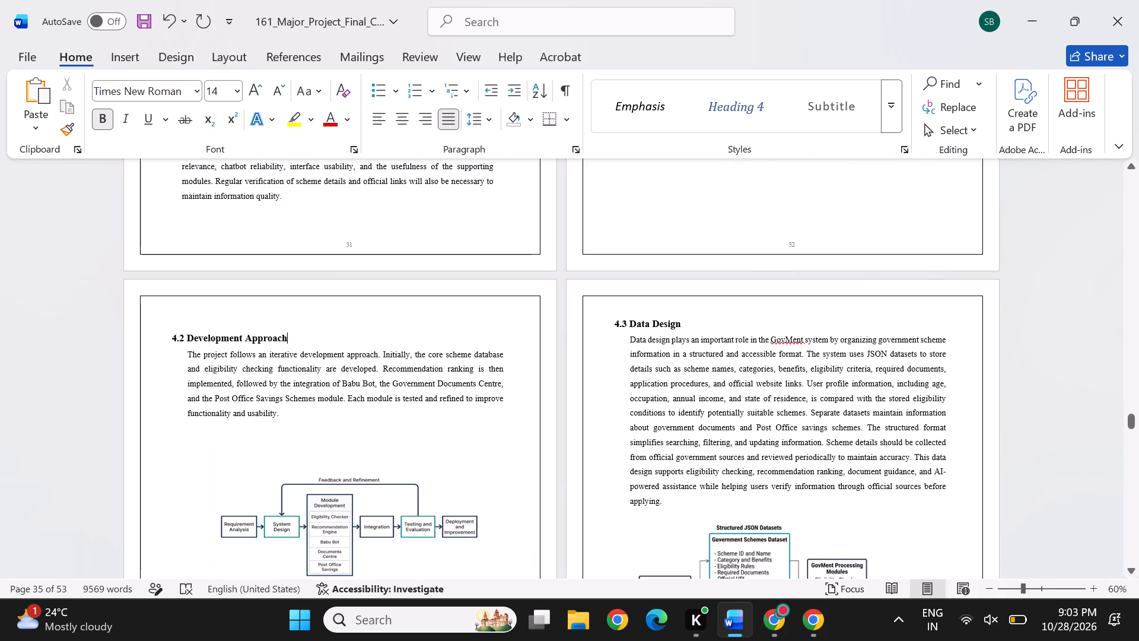
pyautogui.scroll(1, 458, 318)
pyautogui.scroll(2, 381, 348)
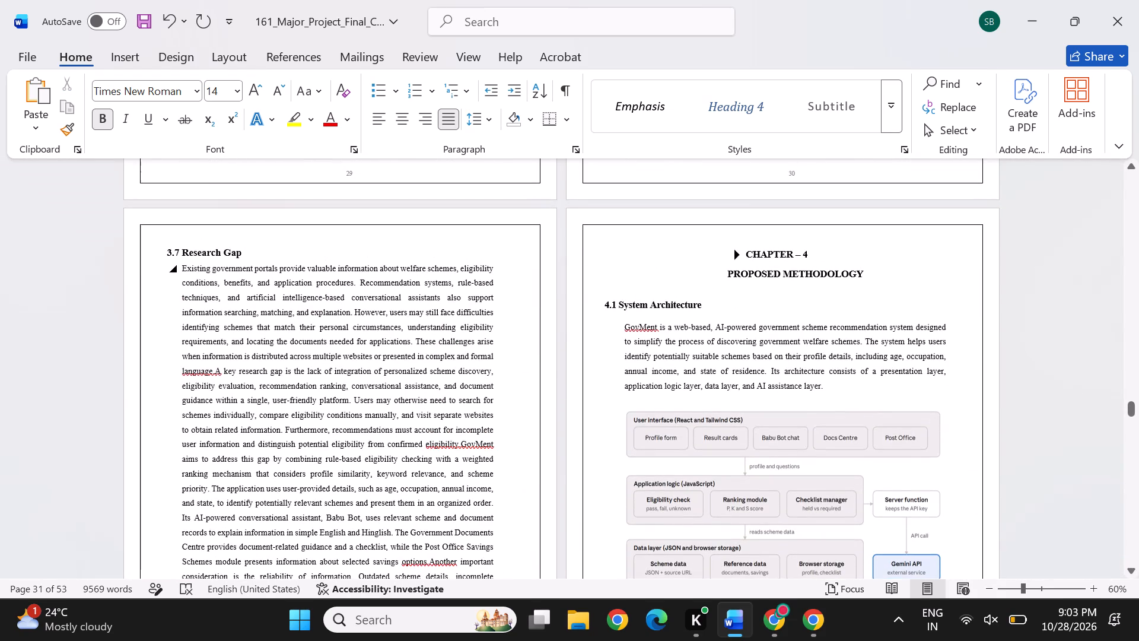
pyautogui.scroll(-5, 343, 410)
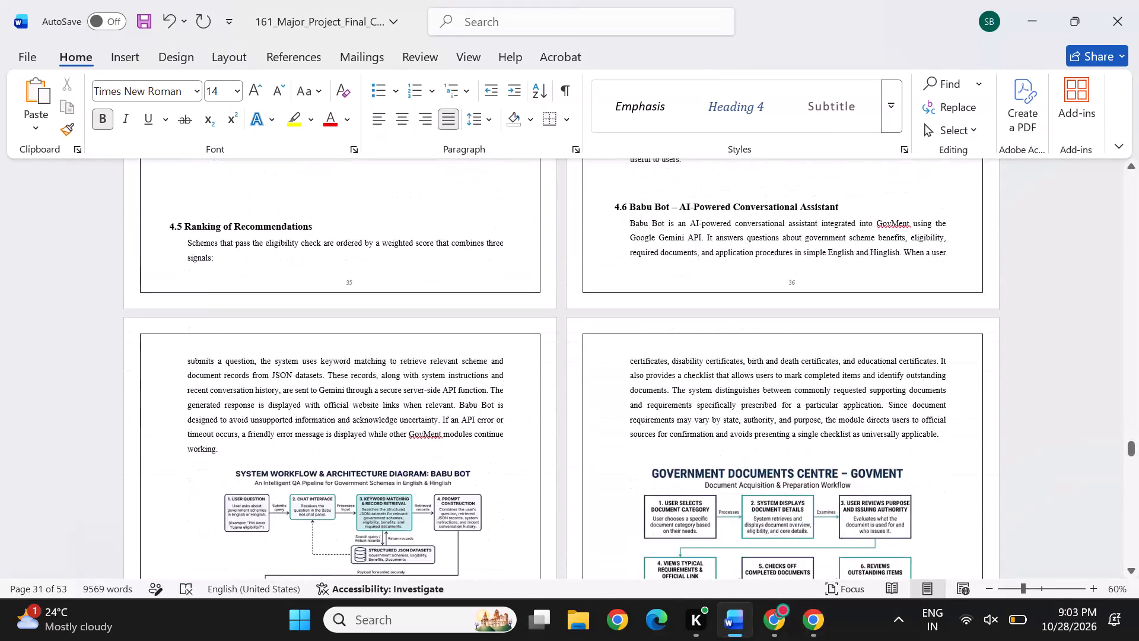
pyautogui.keyDown('ctrl'); pyautogui.scroll(1, 484, 436); pyautogui.keyUp('ctrl')
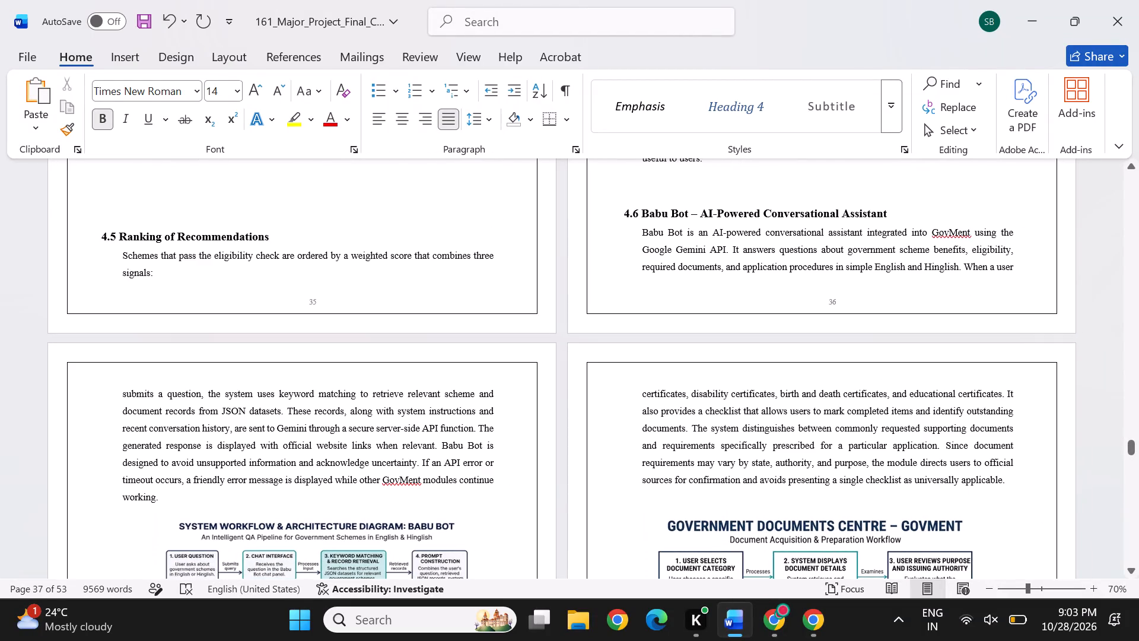
pyautogui.keyDown('ctrl'); pyautogui.scroll(2, 484, 436); pyautogui.keyUp('ctrl')
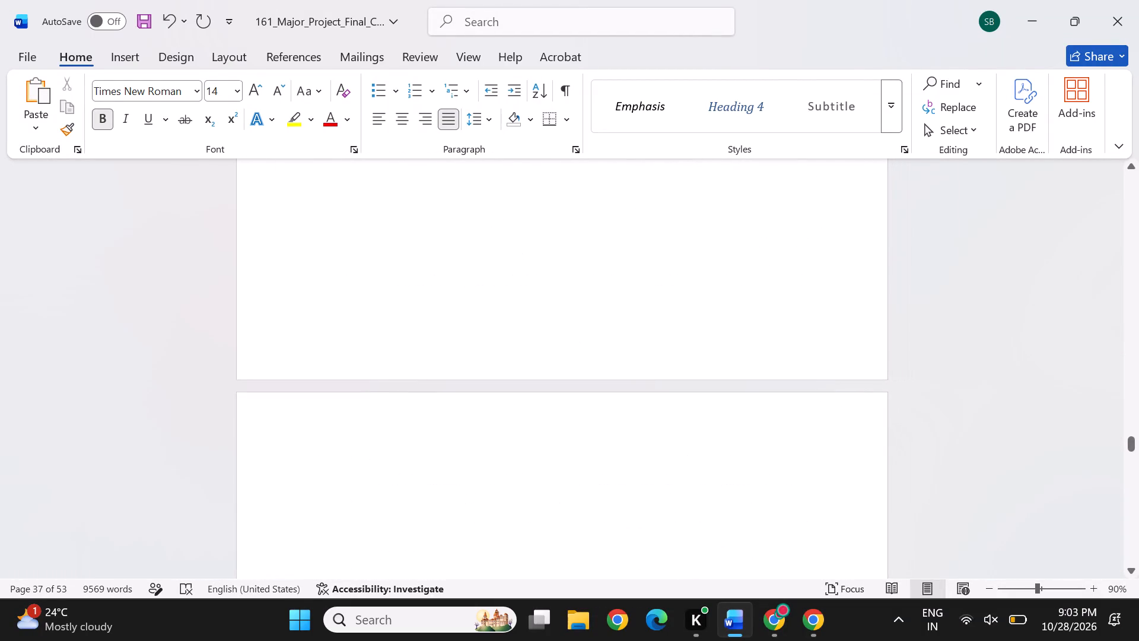
pyautogui.keyDown('ctrl'); pyautogui.scroll(-3, 484, 436); pyautogui.keyUp('ctrl')
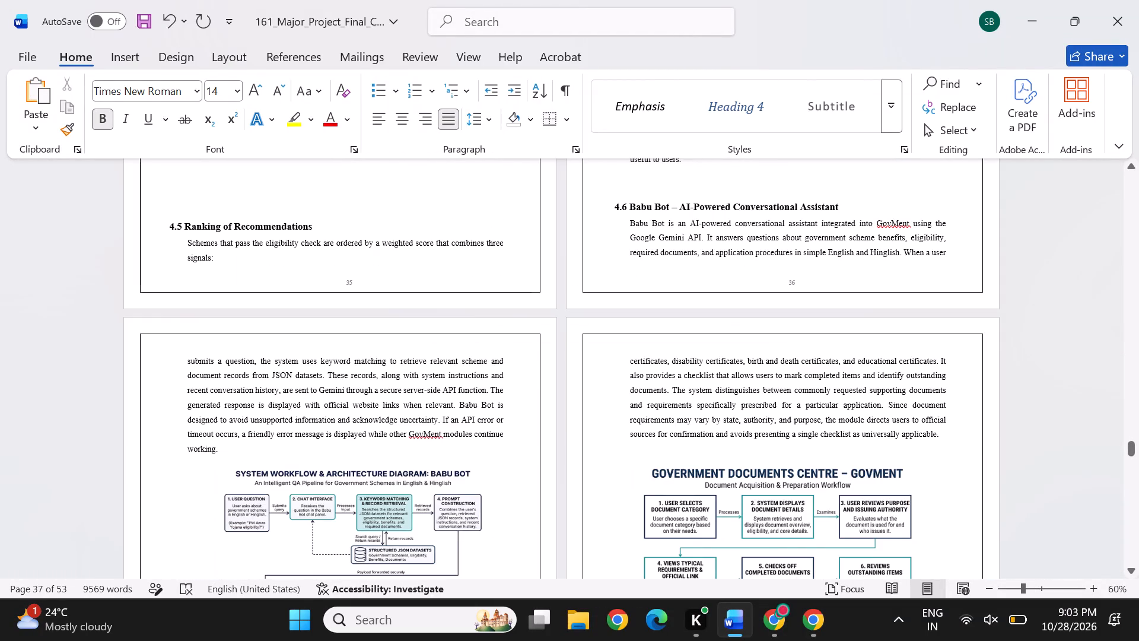
pyautogui.scroll(2, 470, 428)
pyautogui.keyDown('ctrl'); pyautogui.scroll(-3, 470, 428); pyautogui.keyUp('ctrl')
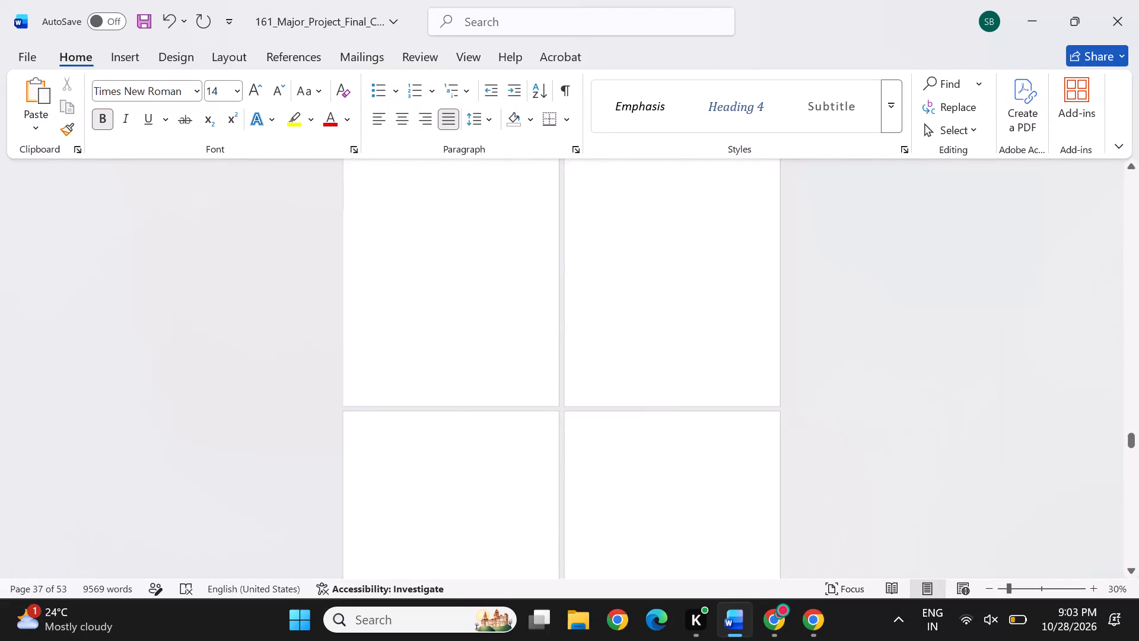
pyautogui.scroll(3, 470, 428)
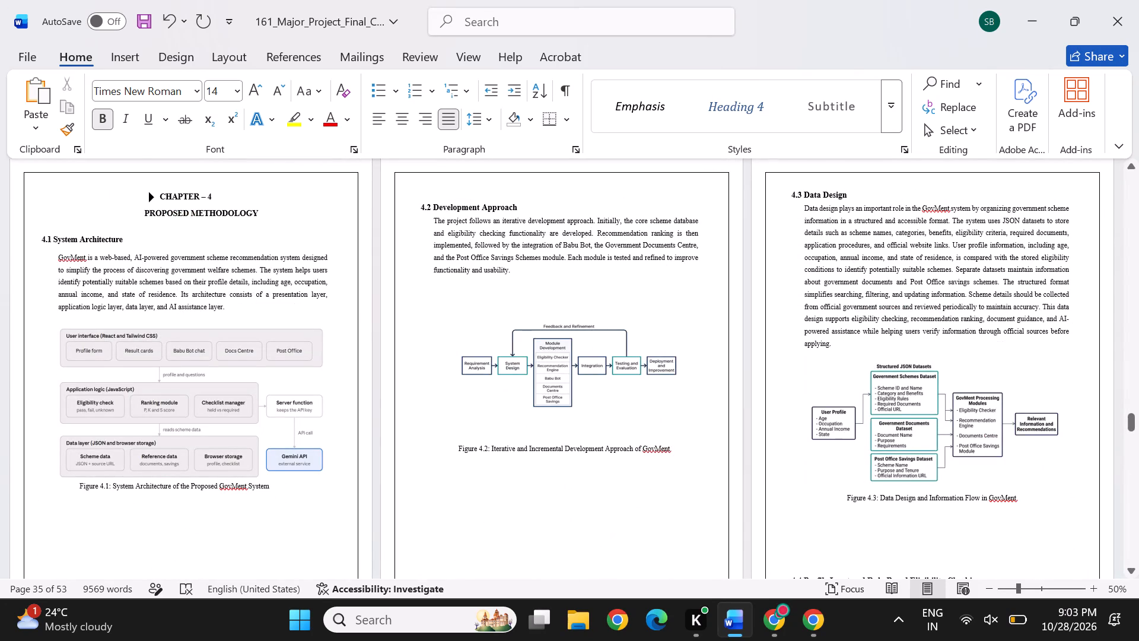
pyautogui.keyDown('ctrl'); pyautogui.scroll(2, 609, 254); pyautogui.keyUp('ctrl')
pyautogui.scroll(1, 567, 281)
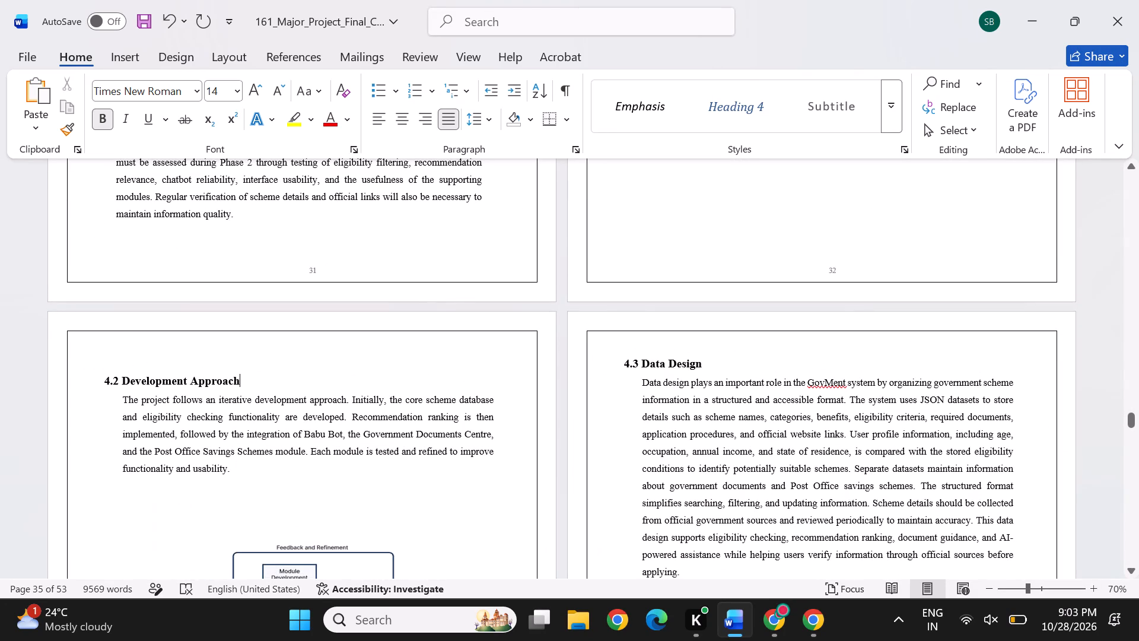
pyautogui.scroll(2, 260, 370)
pyautogui.scroll(1, 467, 370)
pyautogui.scroll(-1, 433, 451)
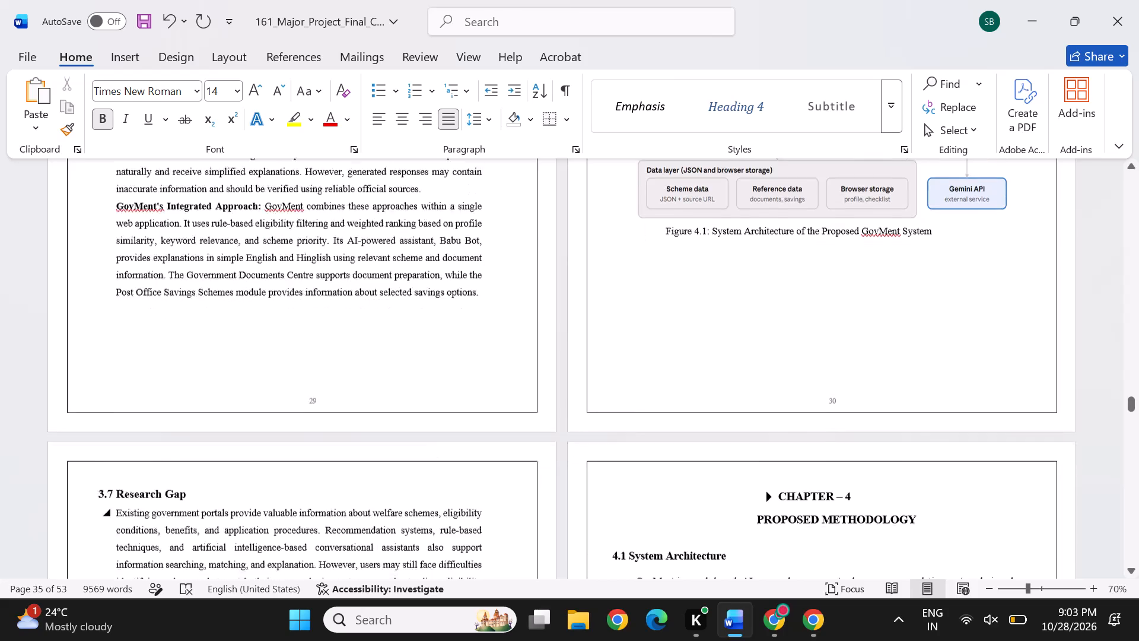
# Add a blank line before the 4.4 Profile Input and Rule-Based Eligibility Checking heading to push it onto the following page.
pyautogui.scroll(-3, 433, 451)
pyautogui.click(619, 304)
pyautogui.press('Return')
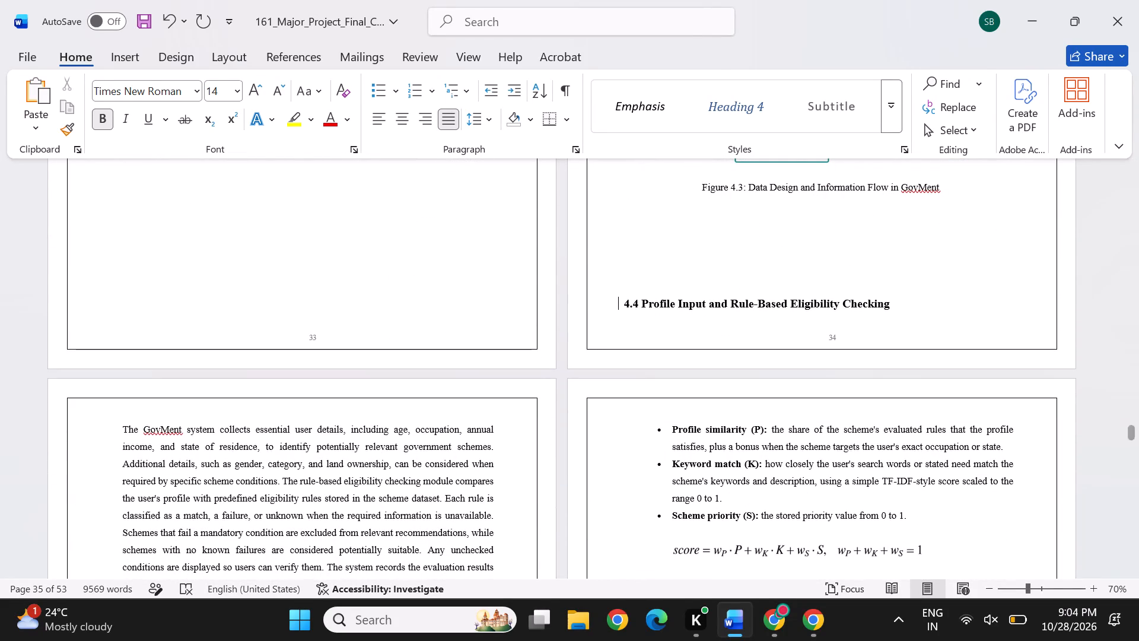
# Push the 4.5 Ranking of Recommendations heading onto the following page by adding two blank lines above it.
pyautogui.scroll(-2, 619, 304)
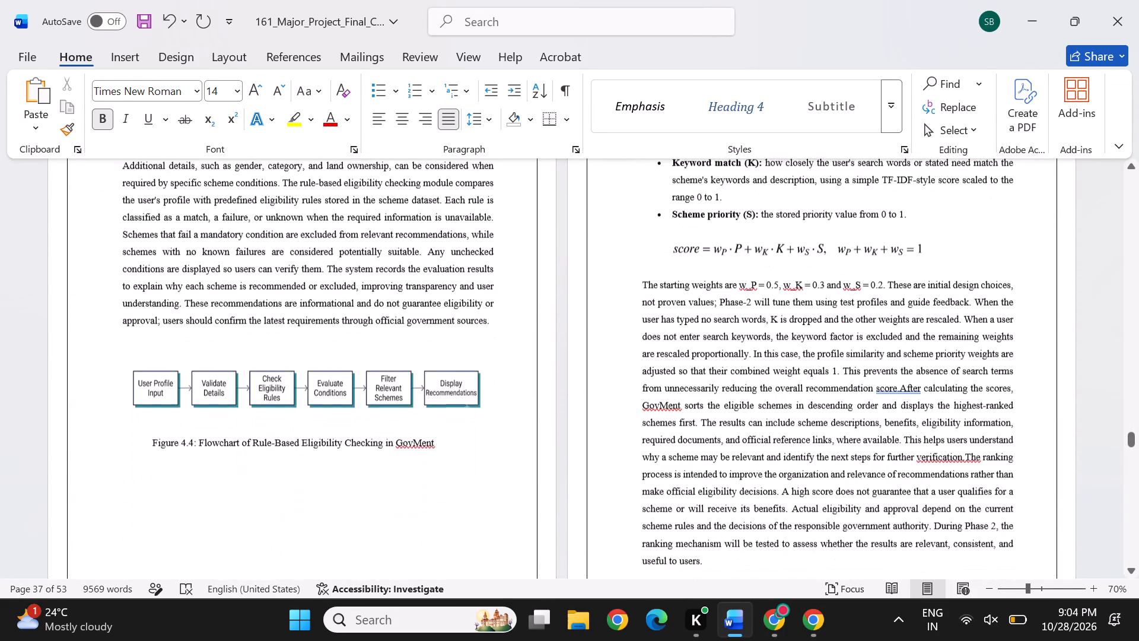
pyautogui.scroll(-1, 673, 286)
pyautogui.scroll(-1, 437, 421)
pyautogui.click(172, 329)
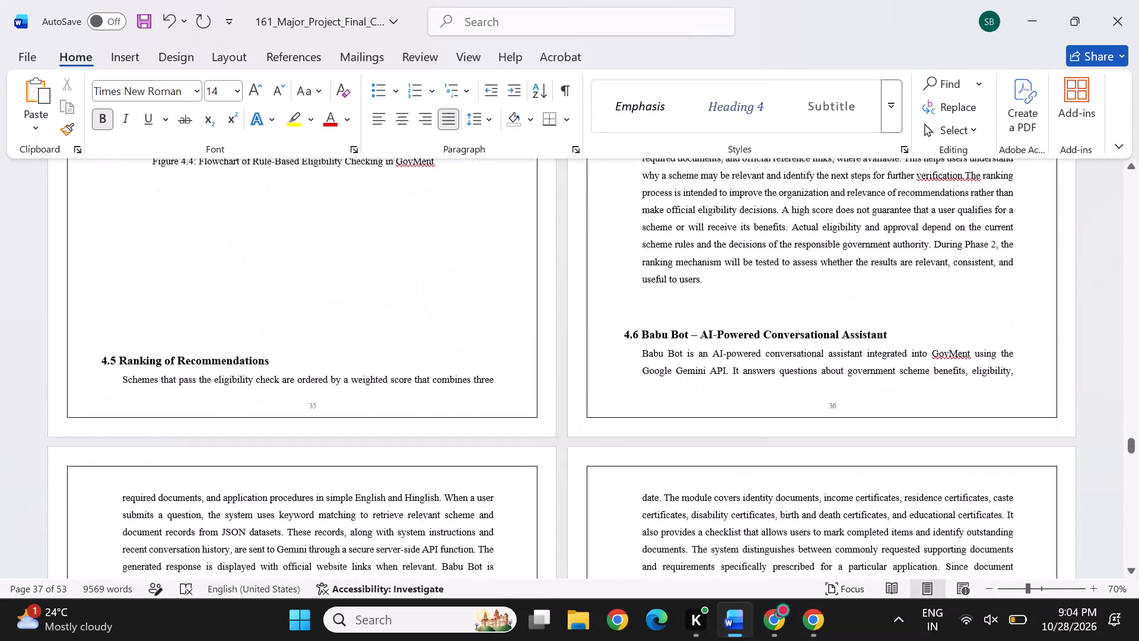
pyautogui.press('Return')
pyautogui.press('Return')
# Push the 4.6 Babu Bot – AI-Powered Conversational Assistant heading onto the following page by adding a blank line above it.
pyautogui.scroll(1, 172, 329)
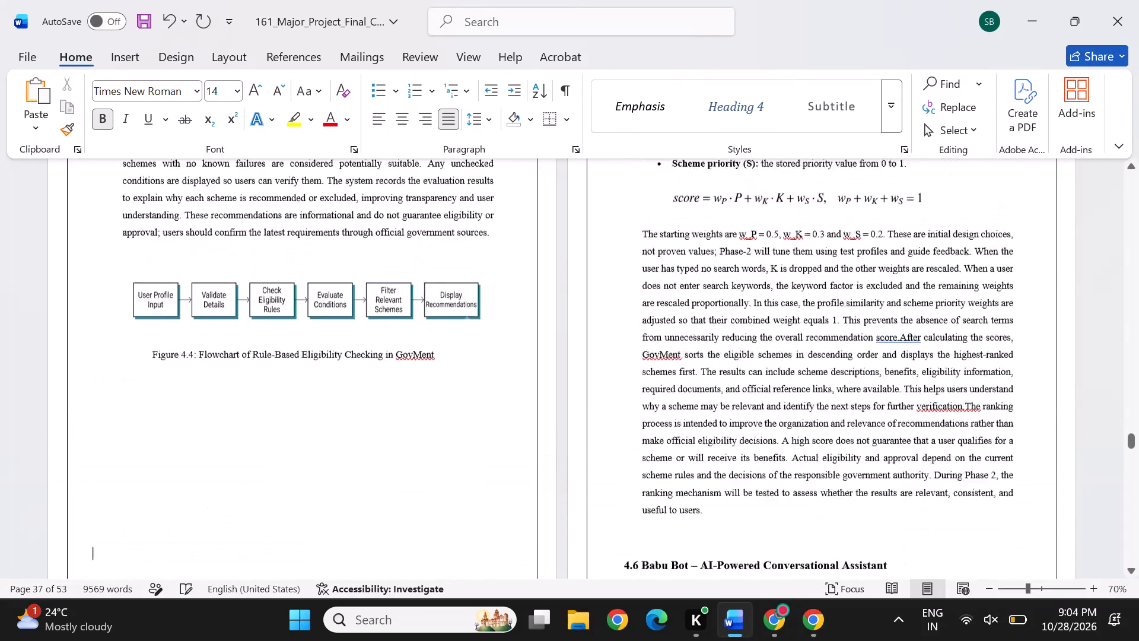
pyautogui.scroll(1, 172, 329)
pyautogui.scroll(1, 331, 350)
pyautogui.scroll(-3, 527, 494)
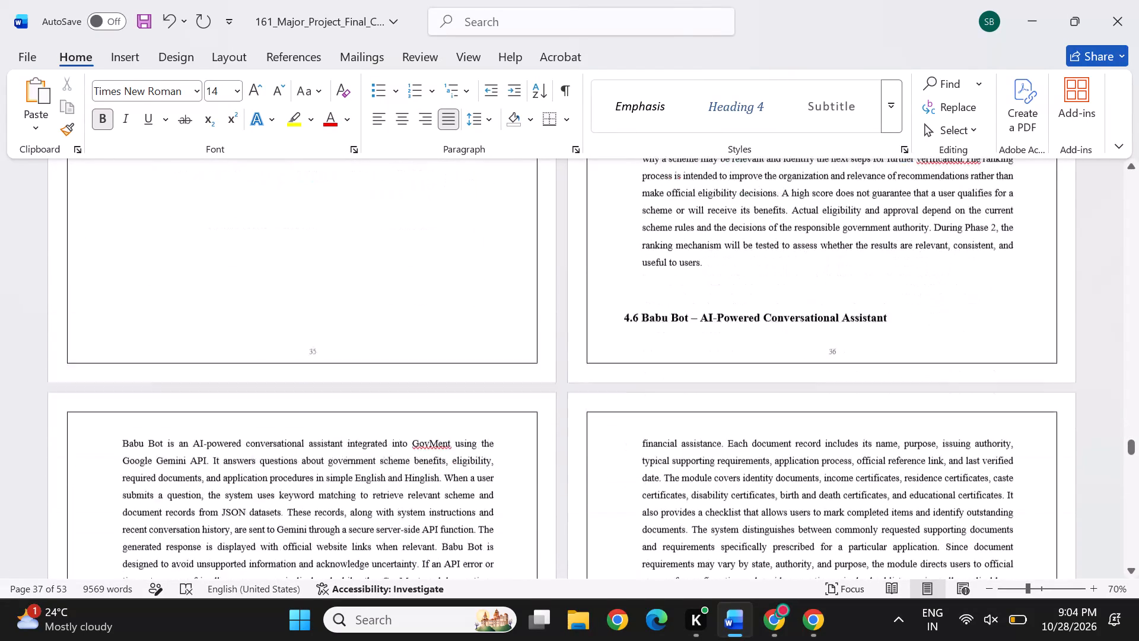
pyautogui.click(617, 268)
pyautogui.press('Return')
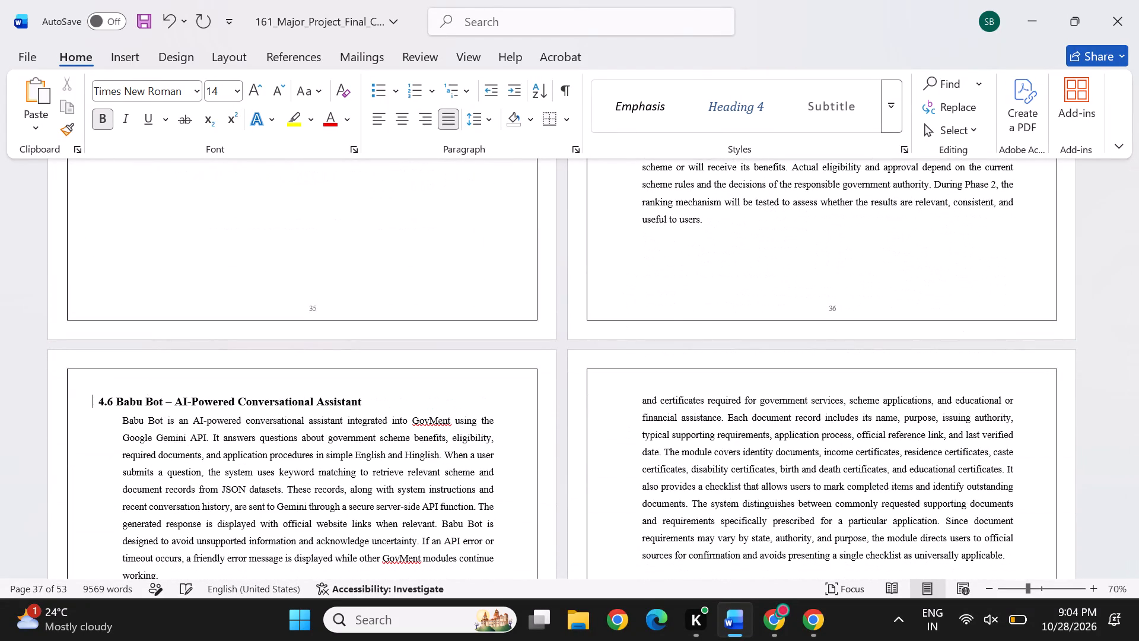
# Push the 4.7 Government Documents Centre heading onto the following page by adding two blank lines before it.
pyautogui.scroll(-1, 715, 330)
pyautogui.scroll(-1, 518, 332)
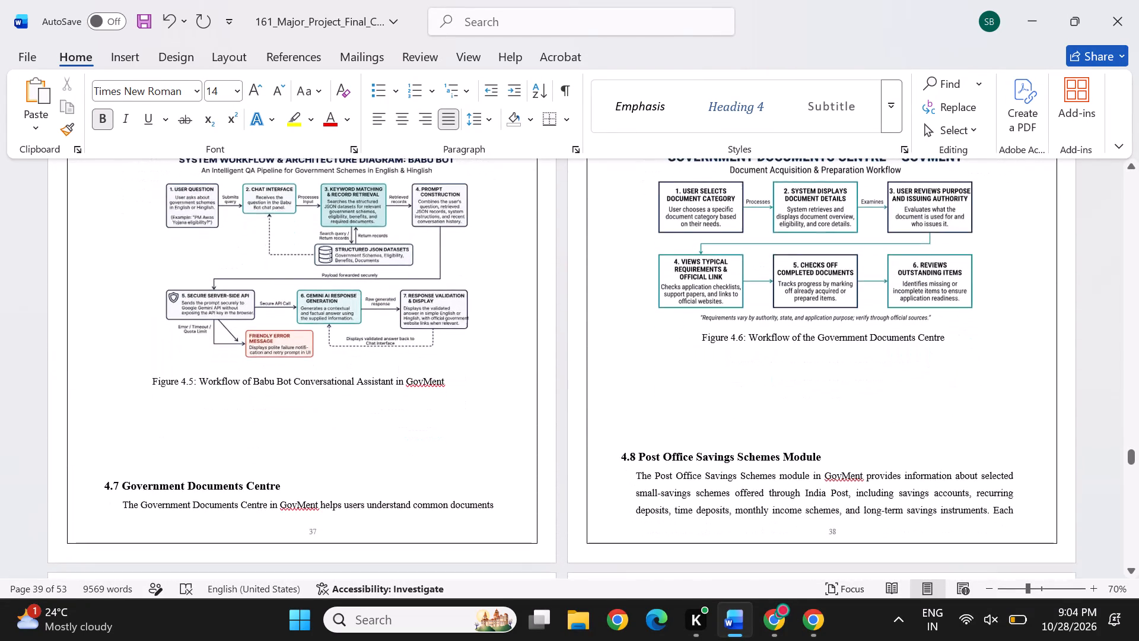
pyautogui.click(89, 478)
pyautogui.press('Return')
pyautogui.press('Return')
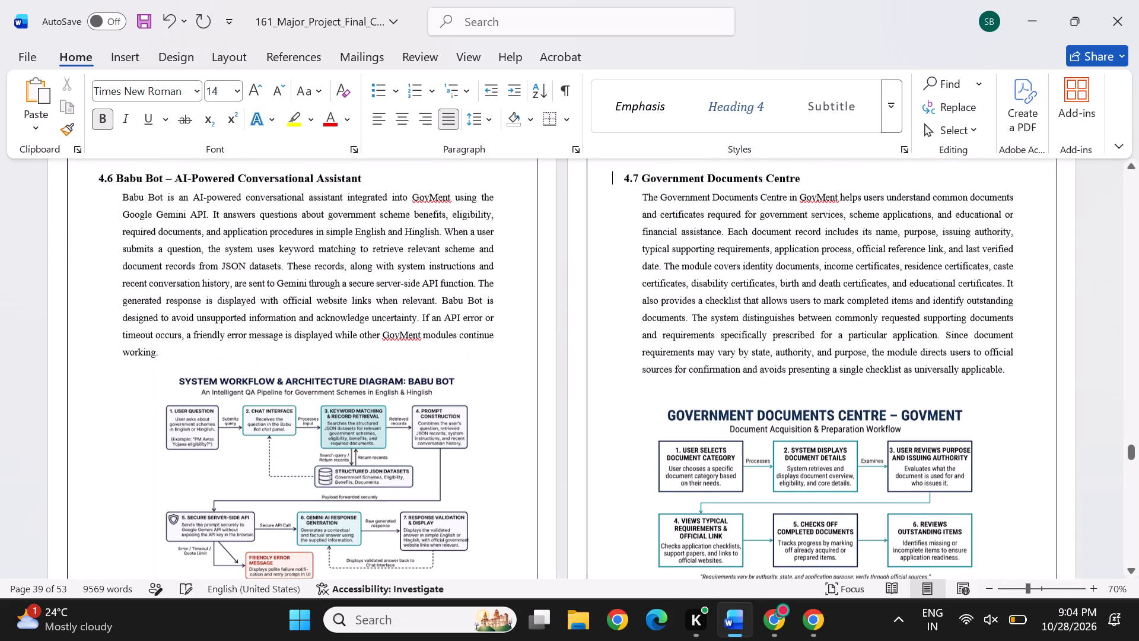
# Push the 4.8 Post Office Savings Schemes Module heading onto the following page, keeping only one added blank line before it.
pyautogui.scroll(1, 293, 464)
pyautogui.scroll(-2, 498, 432)
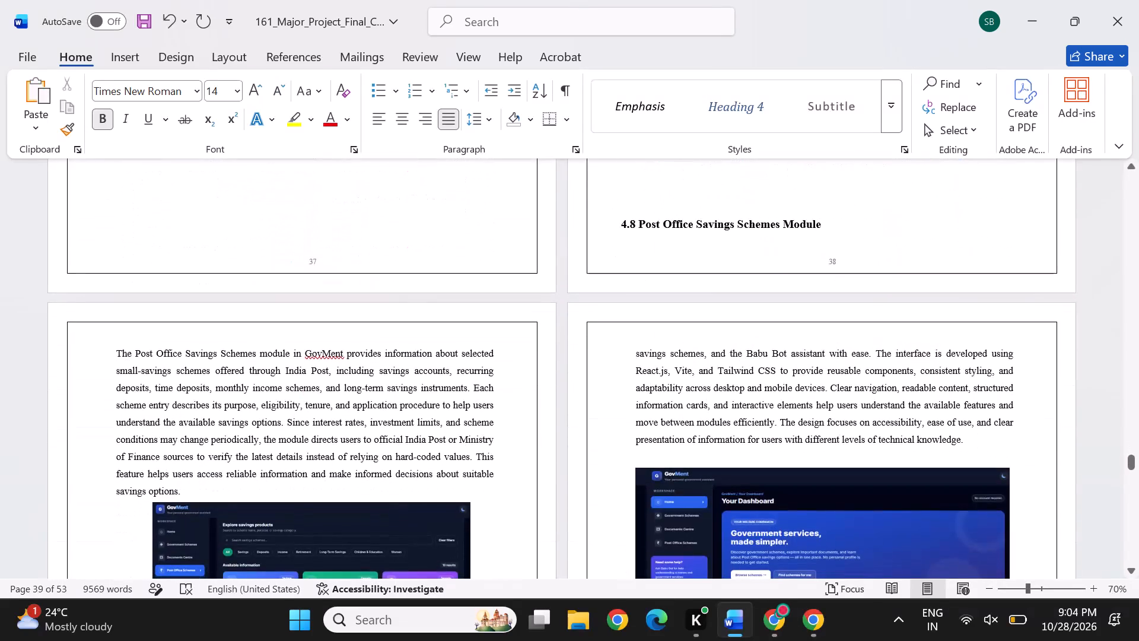
pyautogui.click(612, 220)
pyautogui.press('Return')
pyautogui.press('Return')
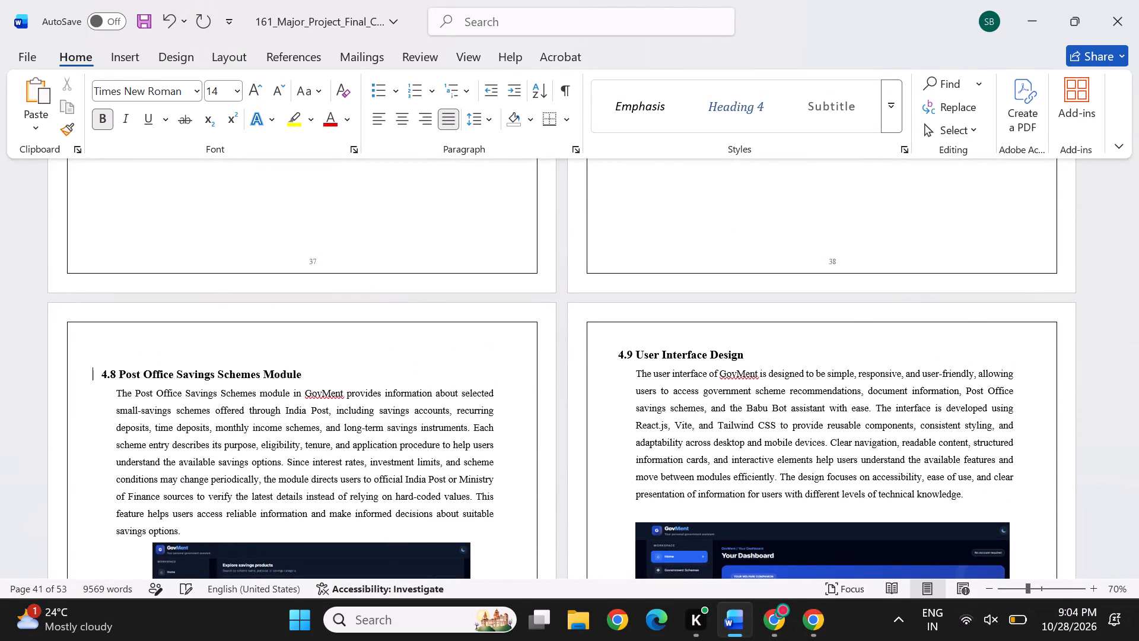
pyautogui.hotkey('ctrl', 'z')
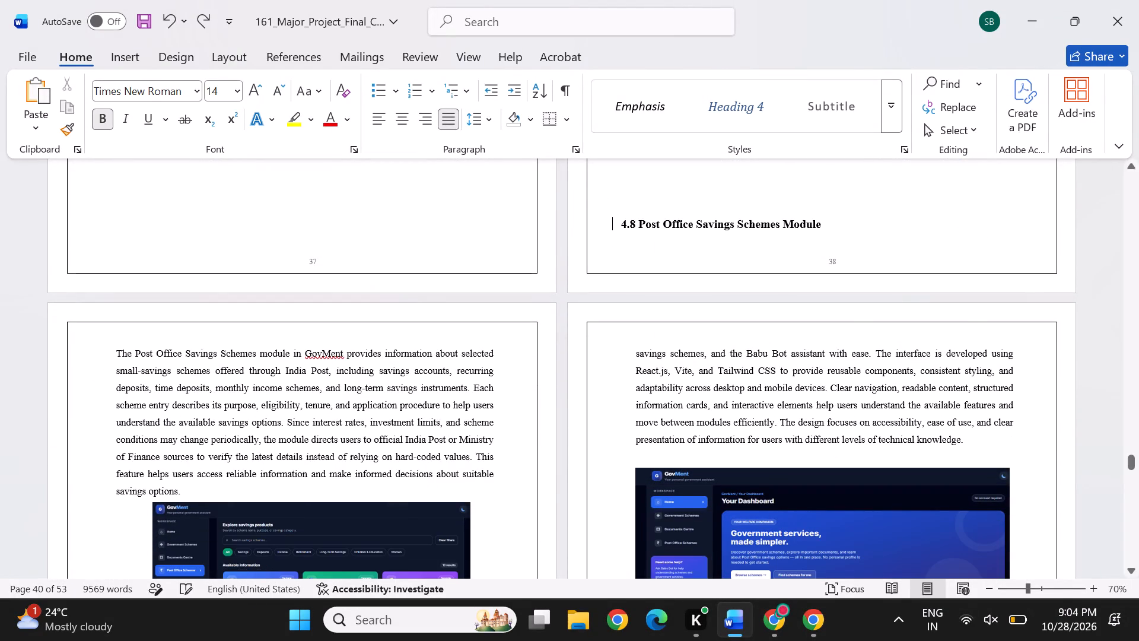
pyautogui.press('Return')
# Push the 4.9 User Interface Design heading onto the following page by adding a blank line above it.
pyautogui.scroll(-1, 918, 297)
pyautogui.scroll(-1, 726, 361)
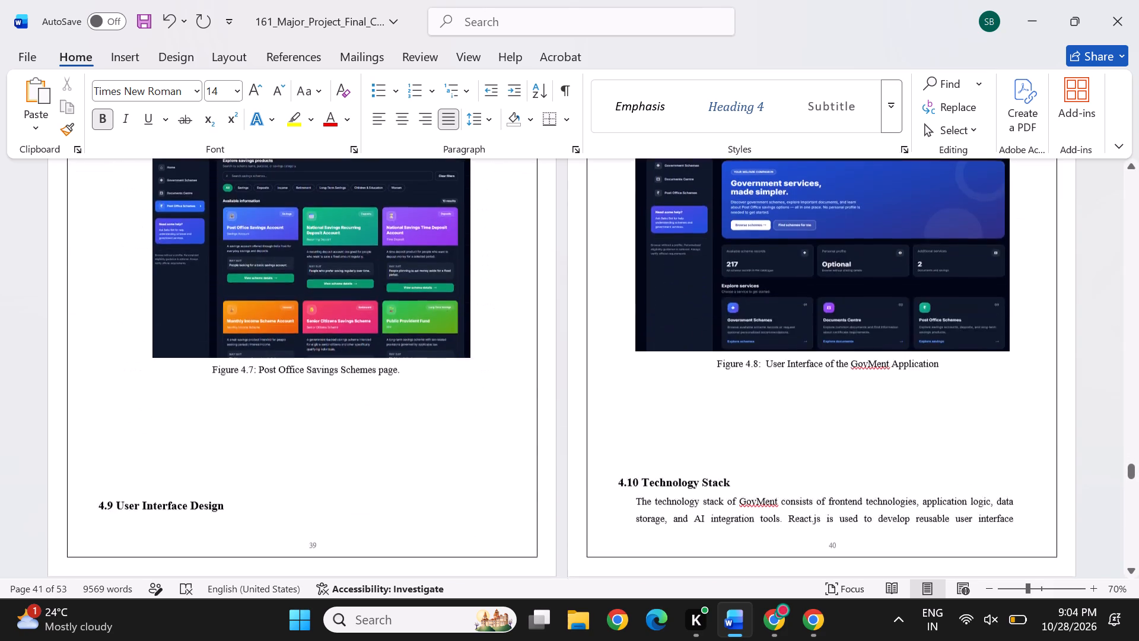
pyautogui.scroll(-1, 726, 361)
pyautogui.click(84, 282)
pyautogui.press('Return')
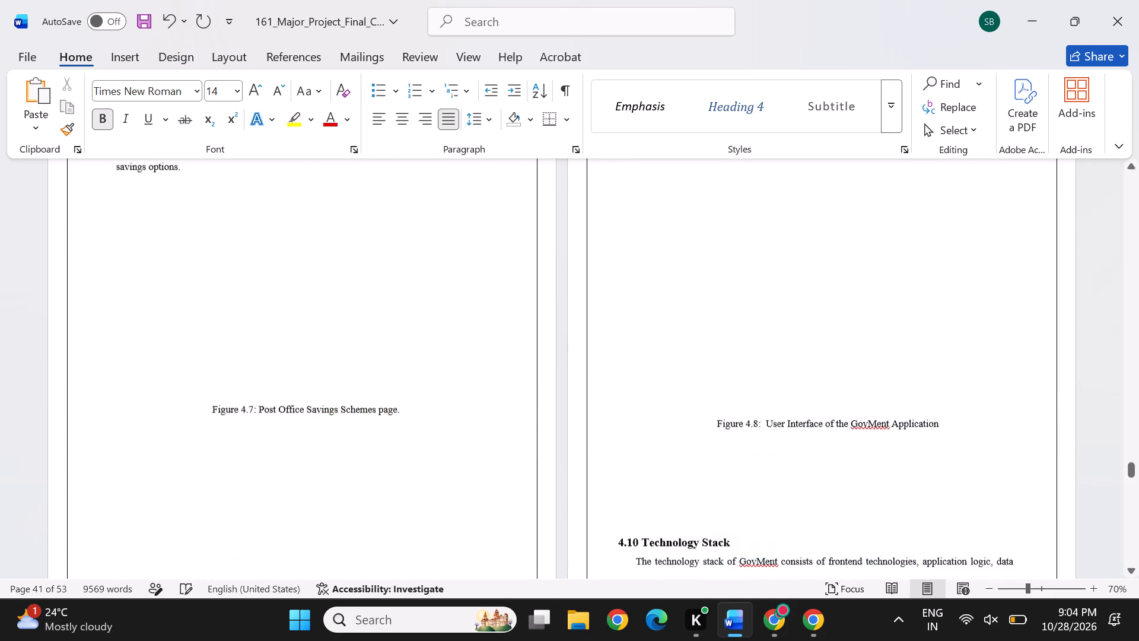
# Push the 4.10 Technology Stack heading onto the following page by adding two blank lines above it.
pyautogui.scroll(1, 275, 283)
pyautogui.scroll(-2, 464, 380)
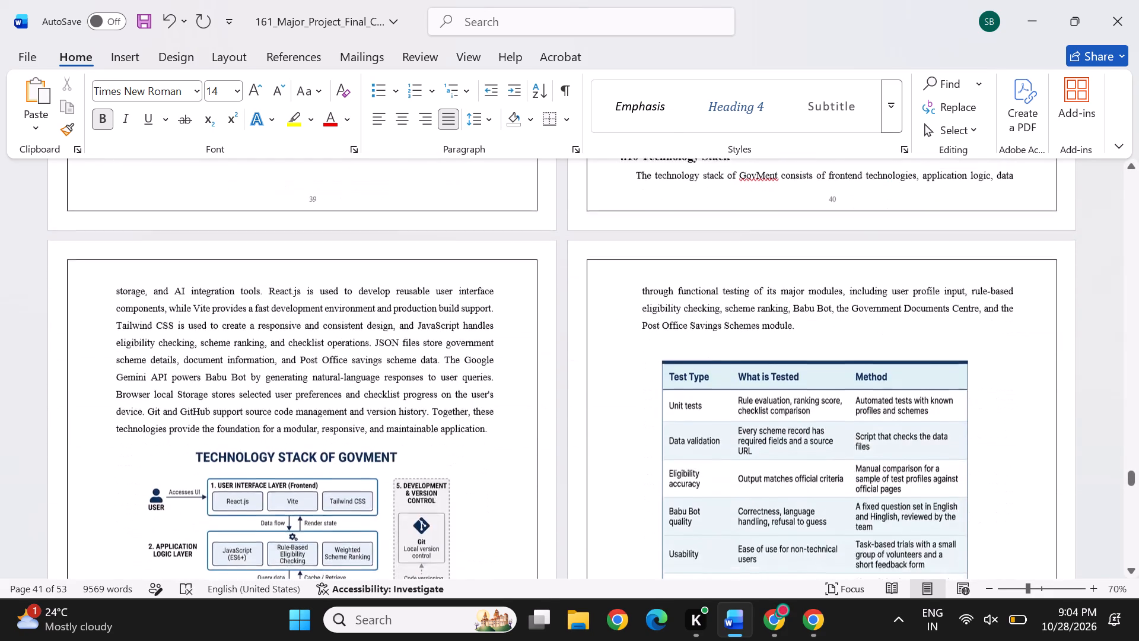
pyautogui.scroll(1, 662, 162)
pyautogui.click(612, 250)
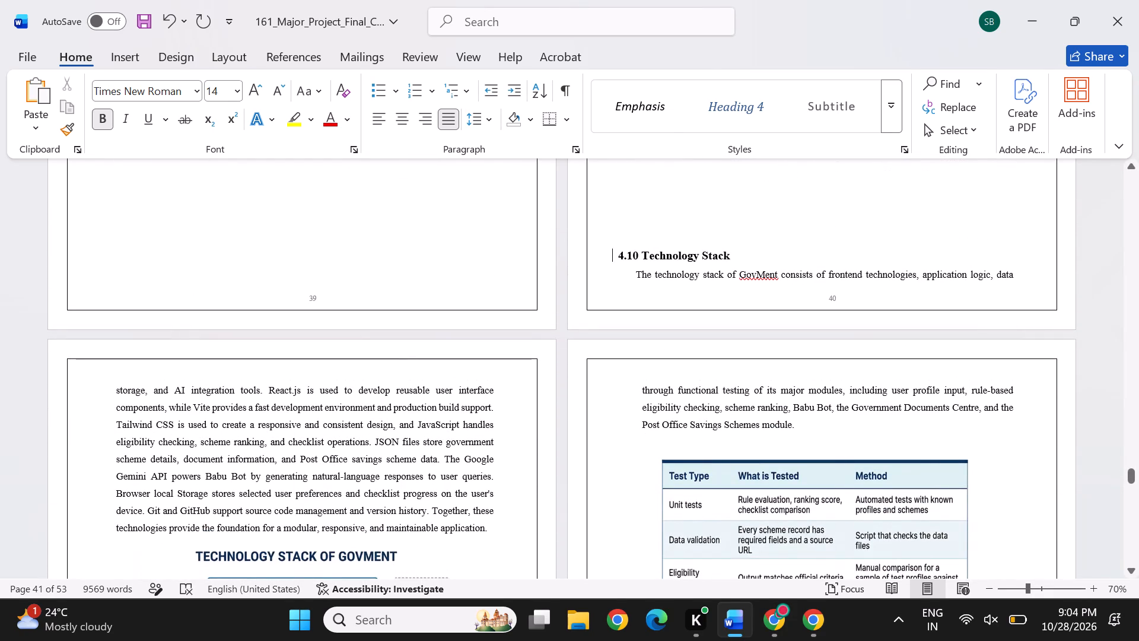
pyautogui.press('Return')
pyautogui.press('Return')
# Push the 4.11 testing section heading, below Figure 4.9, onto the following page by adding a blank line above it.
pyautogui.scroll(-1, 656, 298)
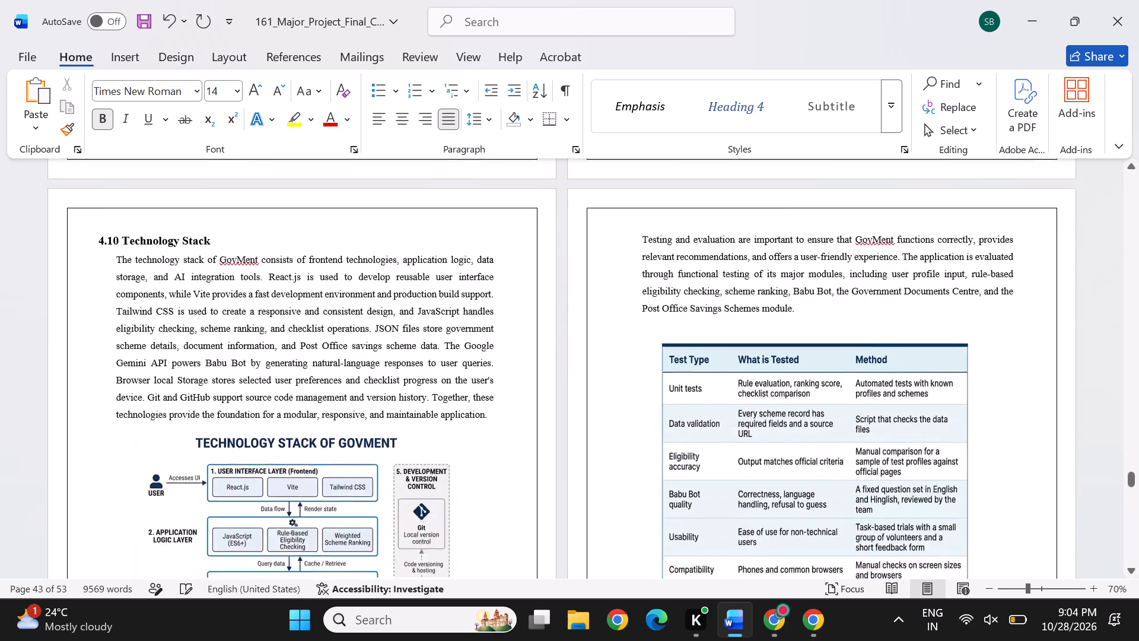
pyautogui.scroll(-1, 656, 298)
pyautogui.click(93, 457)
pyautogui.press('Return')
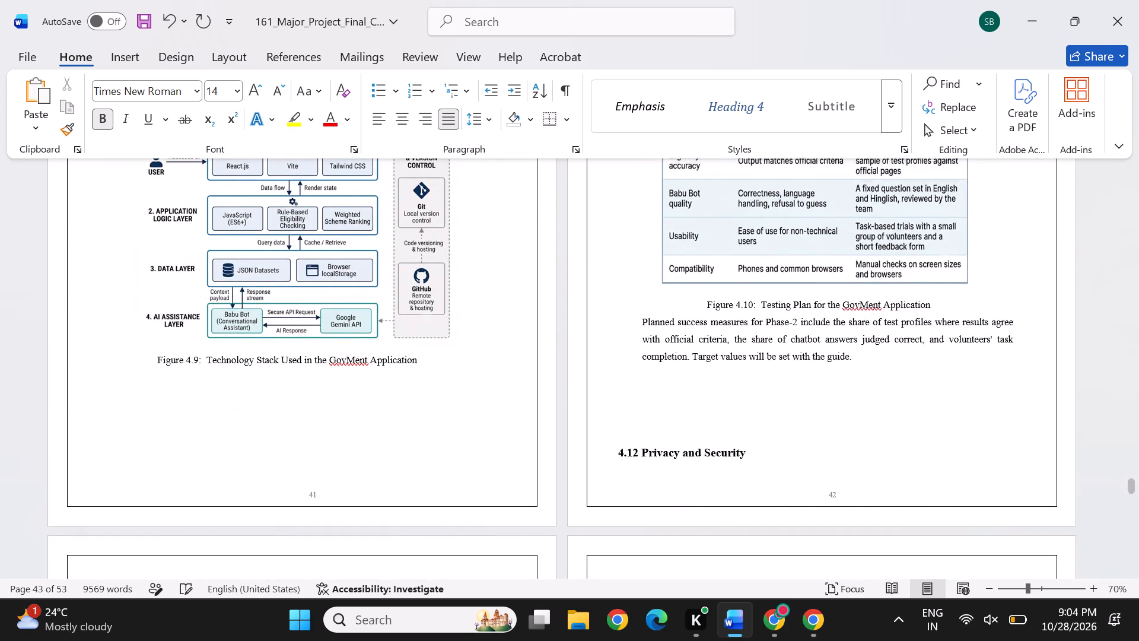
# Push the 4.12 Privacy and Security heading onto the following page by adding two blank lines above it.
pyautogui.scroll(1, 316, 461)
pyautogui.scroll(-2, 435, 452)
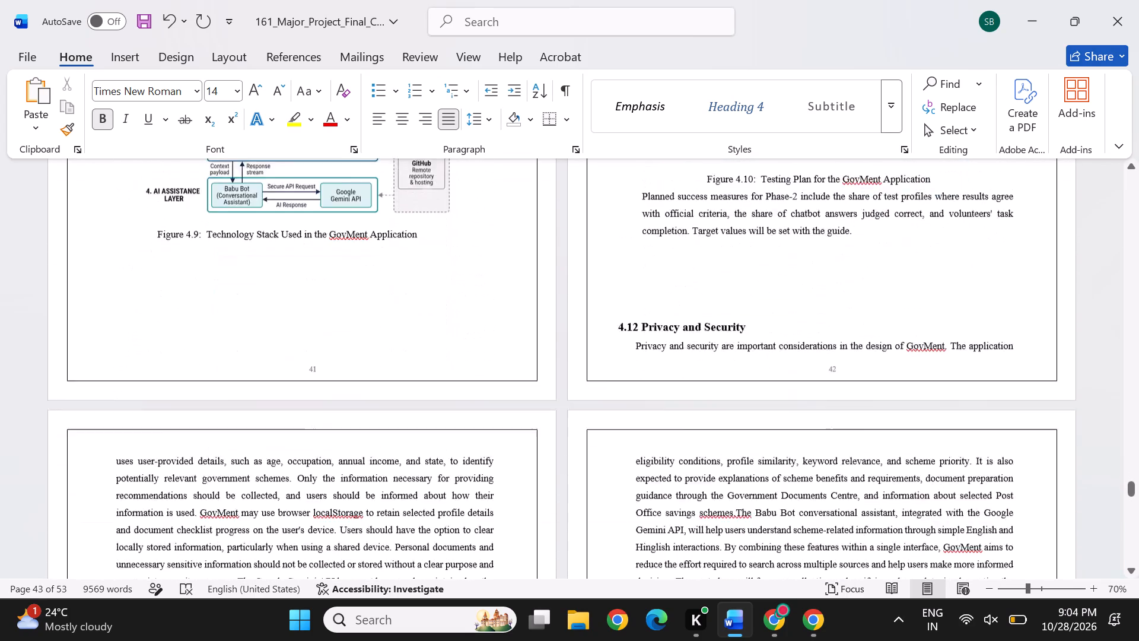
pyautogui.click(617, 196)
pyautogui.press('Return')
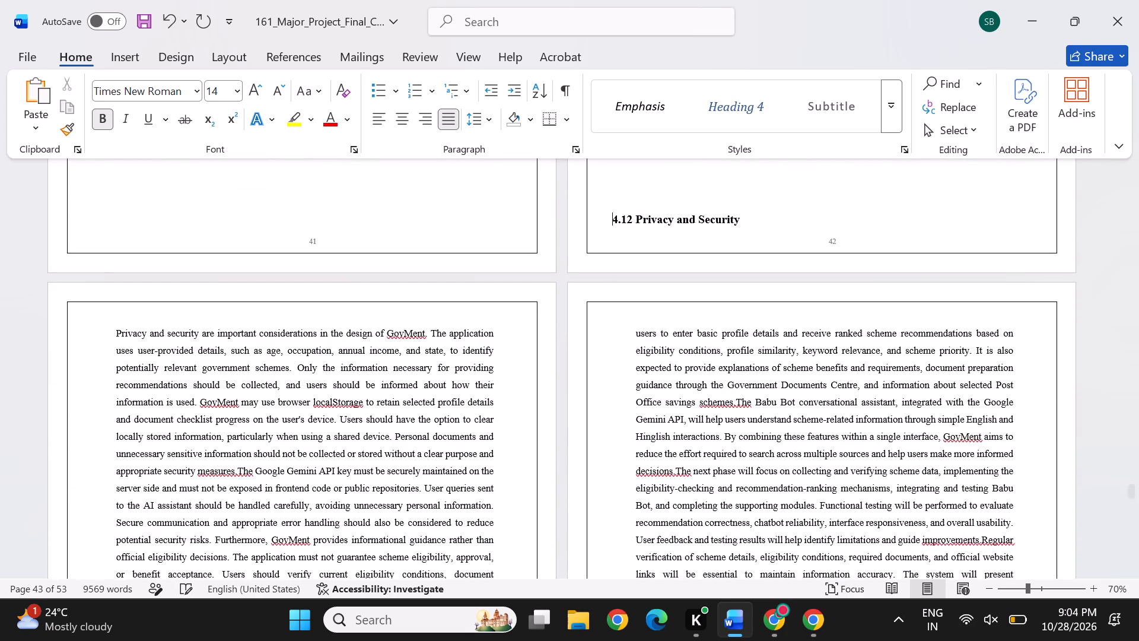
pyautogui.press('Return')
# Push the 4.13 Expected Outcomes and Next Steps heading onto the following page by adding a blank line above it.
pyautogui.scroll(-2, 596, 244)
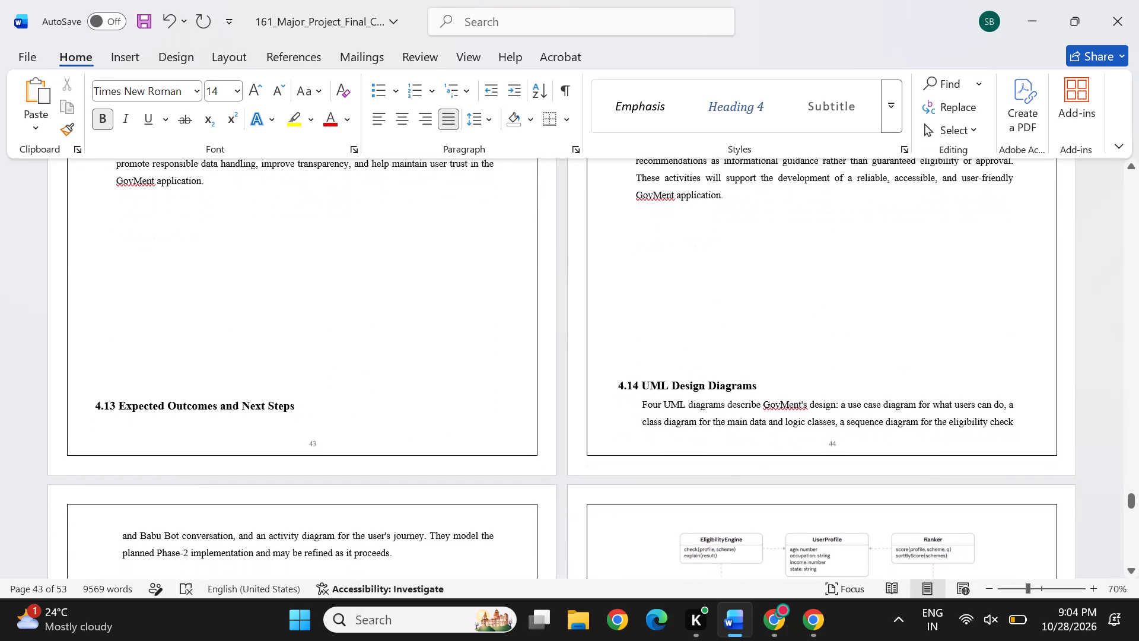
pyautogui.click(93, 398)
pyautogui.press('Return')
# Push the 4.14 UML Design Diagrams heading onto the following page by adding a blank line above it.
pyautogui.scroll(1, 93, 398)
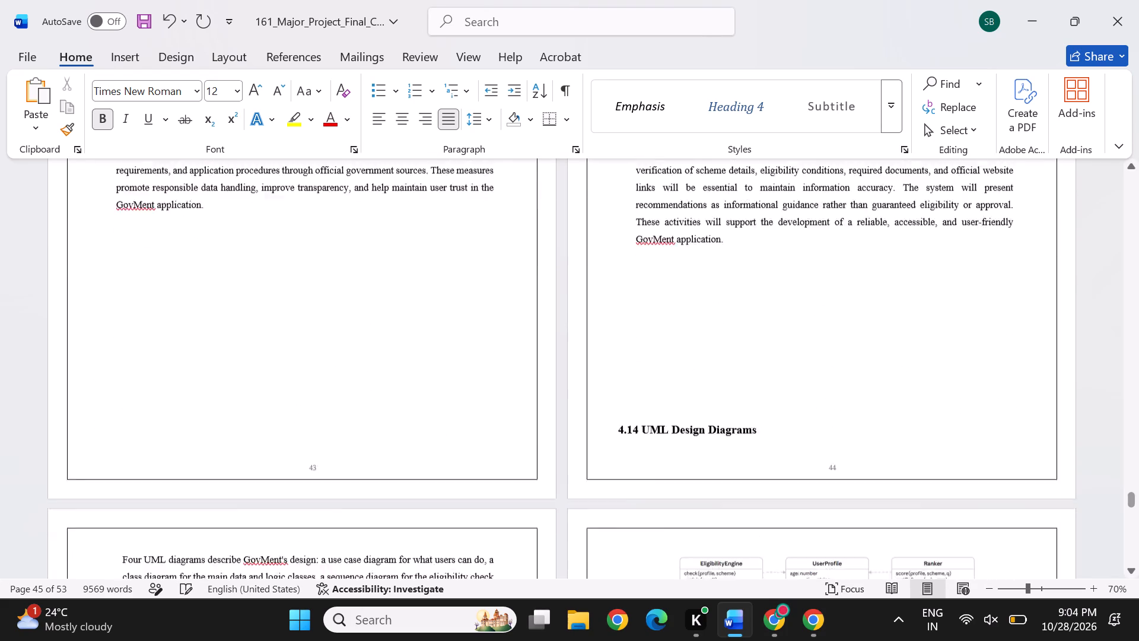
pyautogui.scroll(1, 93, 398)
pyautogui.scroll(1, 428, 407)
pyautogui.scroll(-2, 584, 415)
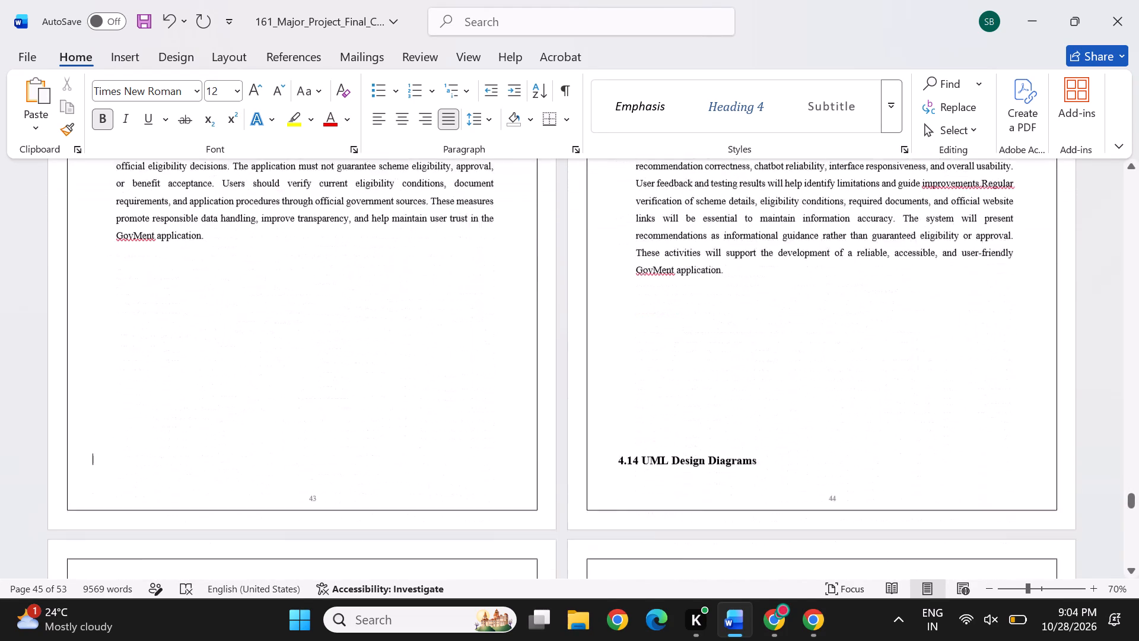
pyautogui.click(618, 415)
pyautogui.press('Return')
# Push the 4.14.2 Class Diagram heading onto the following page by adding two blank lines above it.
pyautogui.scroll(-1, 618, 415)
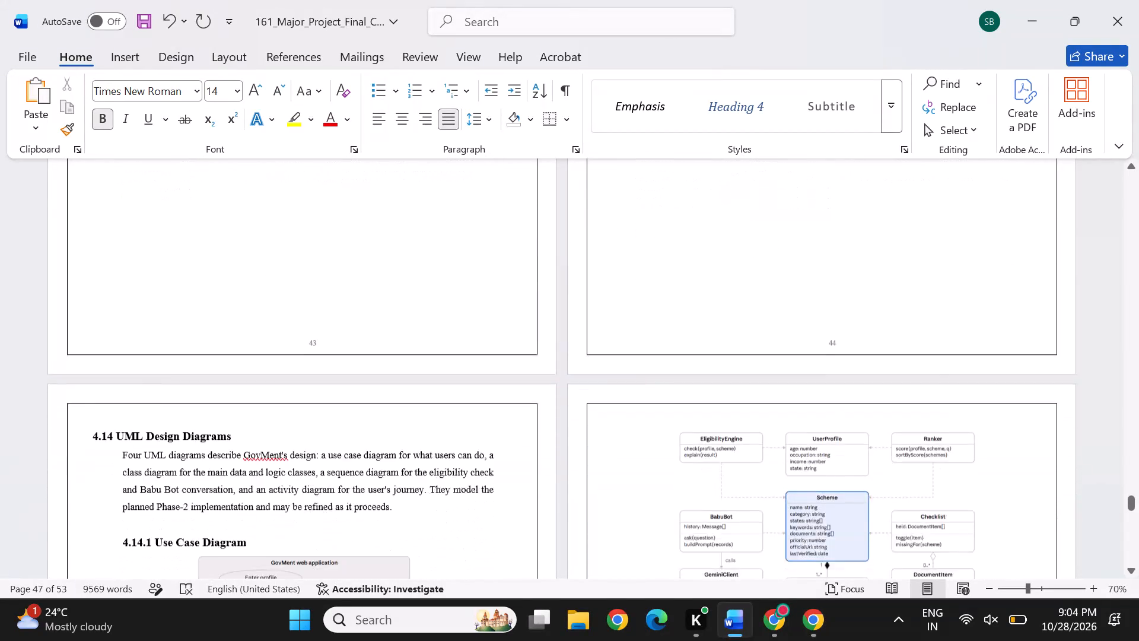
pyautogui.scroll(-1, 618, 415)
pyautogui.scroll(-2, 416, 396)
pyautogui.scroll(2, 370, 333)
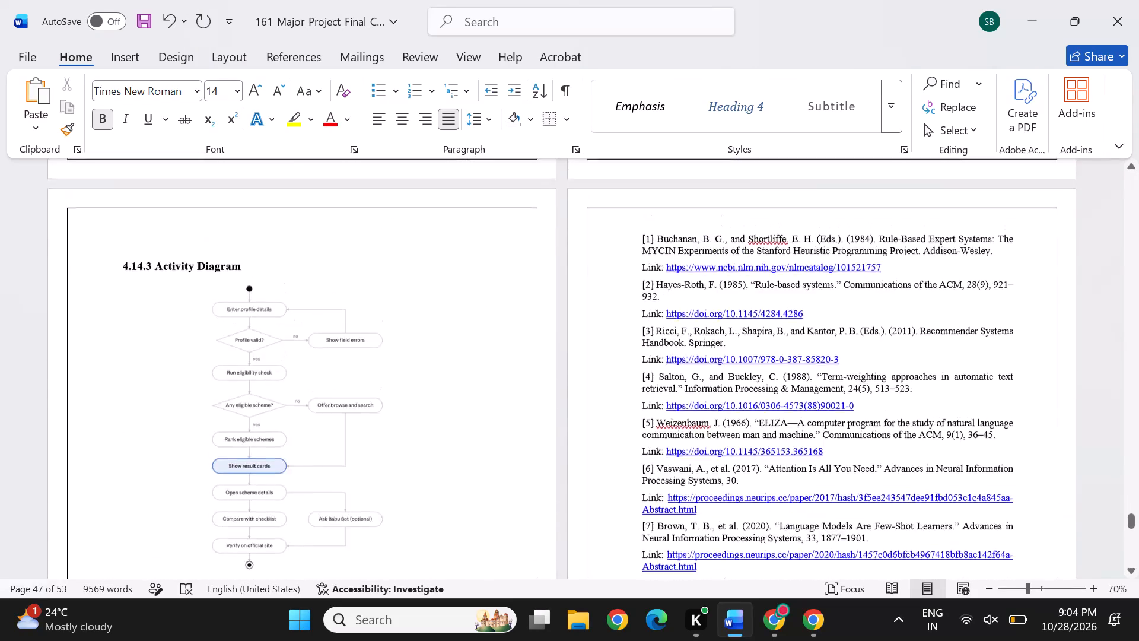
pyautogui.scroll(1, 370, 333)
pyautogui.click(105, 485)
pyautogui.press('Return')
pyautogui.press('Return')
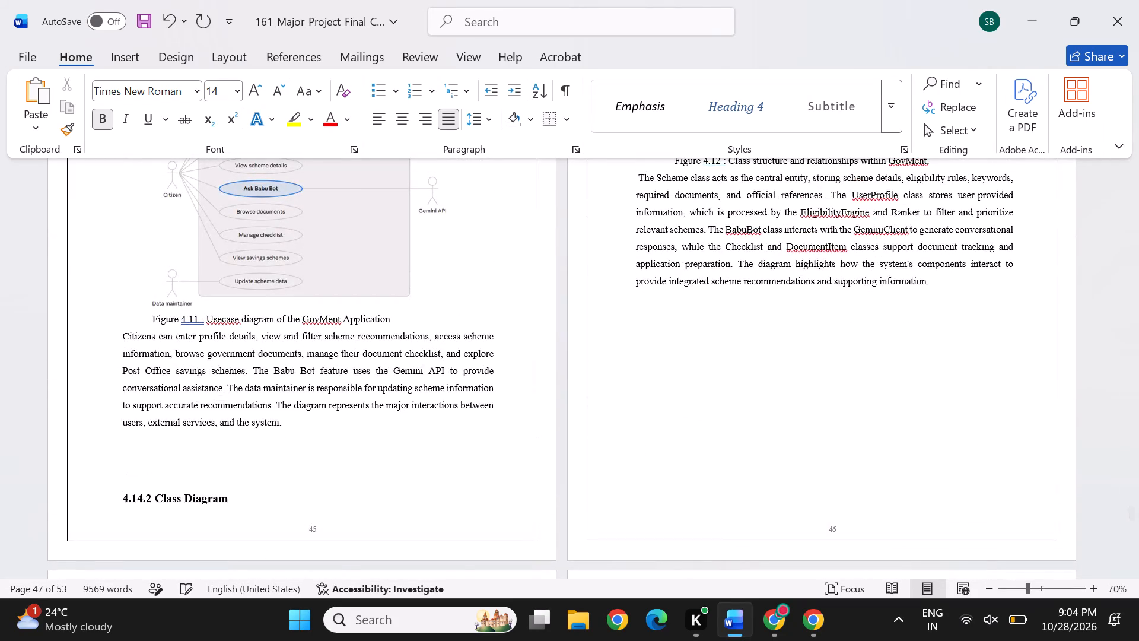
# Delete the blank line above the 4.14.3 Activity Diagram heading so it starts at the top of its page.
pyautogui.scroll(1, 412, 397)
pyautogui.scroll(-2, 623, 452)
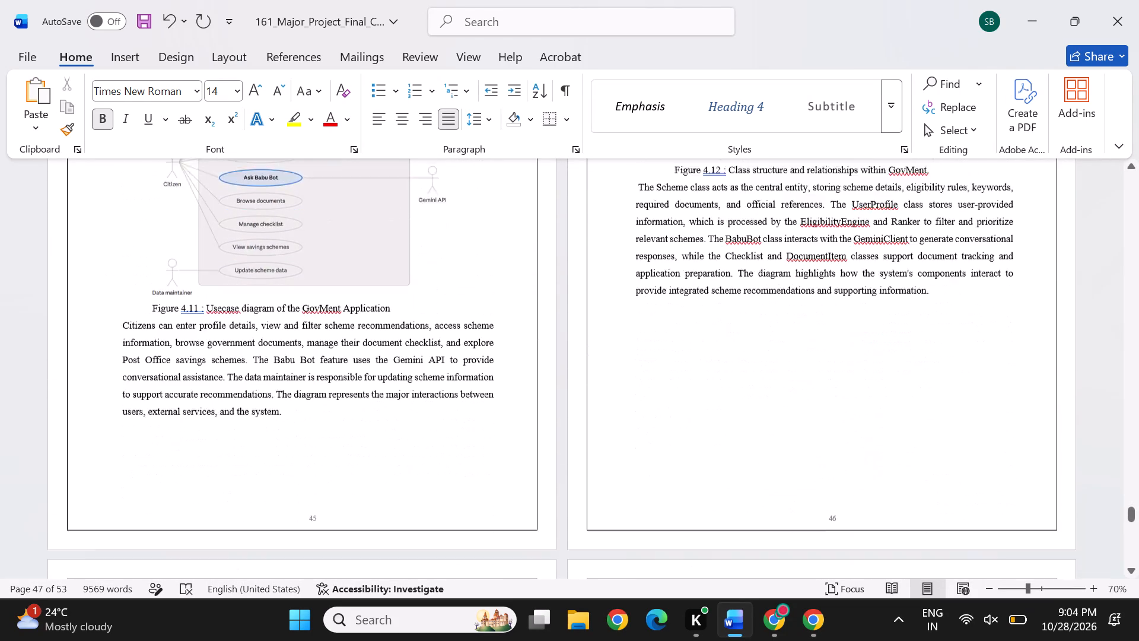
pyautogui.scroll(-1, 675, 449)
pyautogui.click(154, 356)
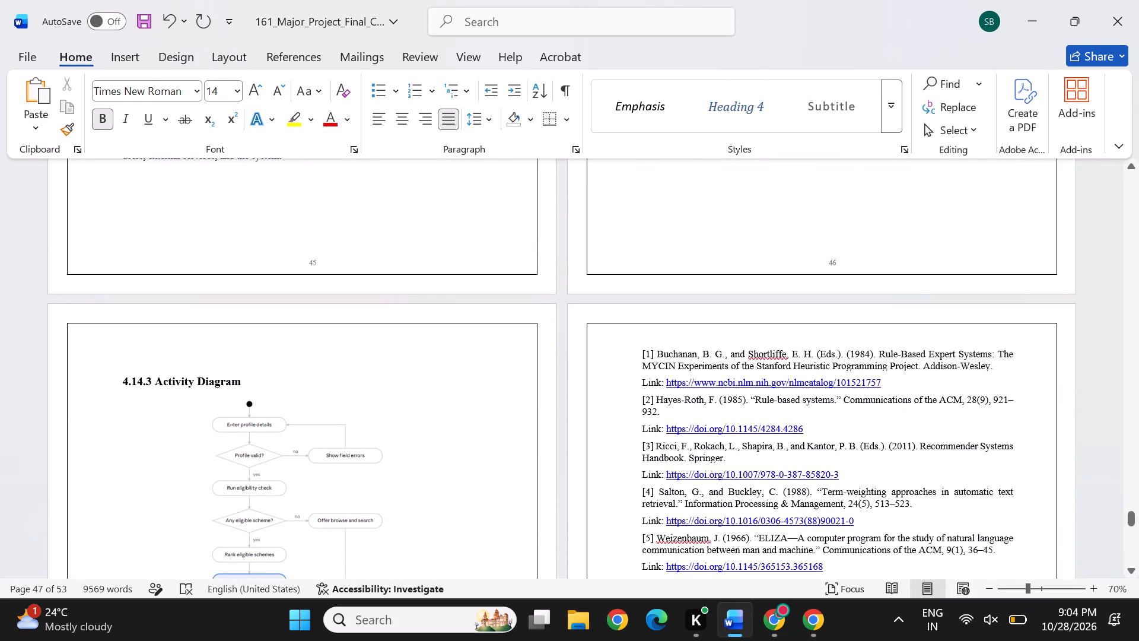
pyautogui.press('Delete')
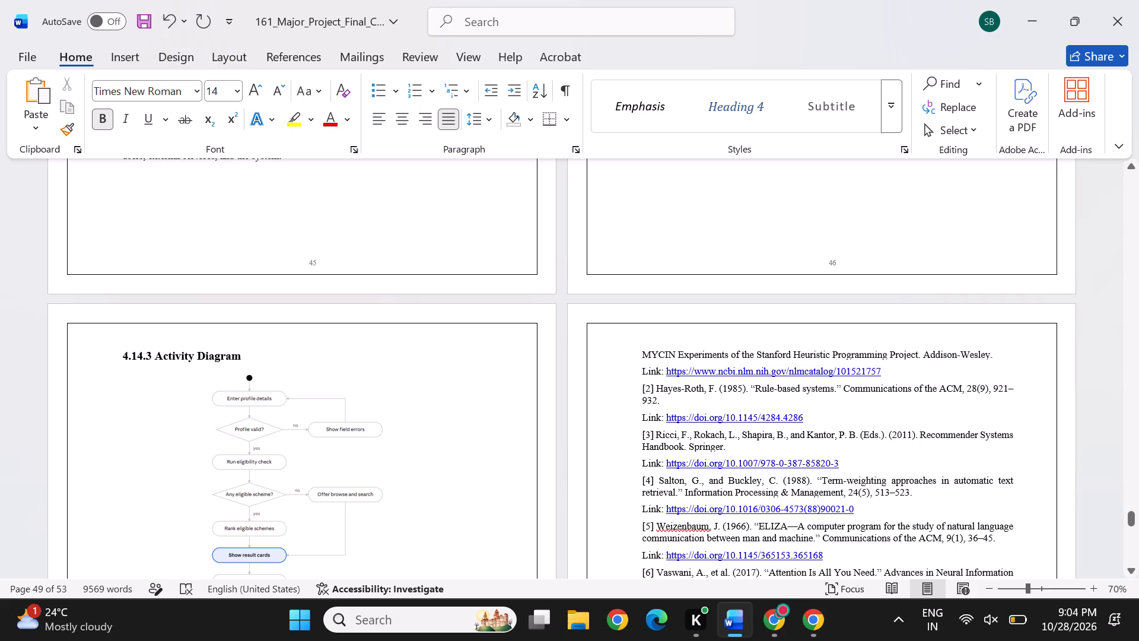
# Push the REFERENCES heading onto the following page by adding two blank lines above it.
pyautogui.rightClick(318, 369)
pyautogui.scroll(-2, 373, 486)
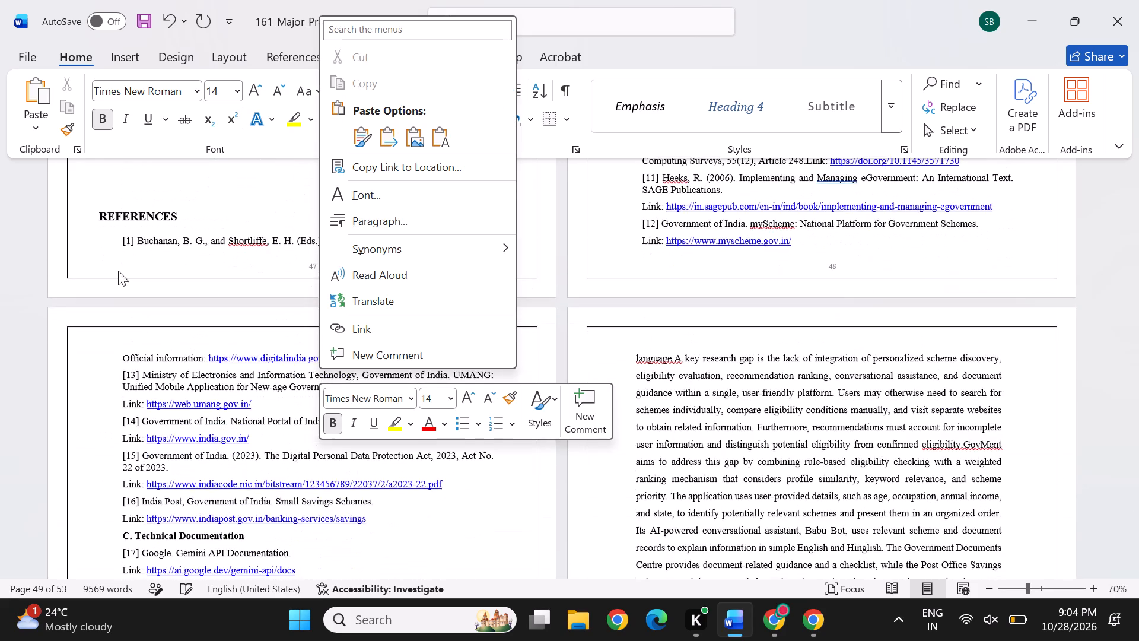
pyautogui.click(89, 220)
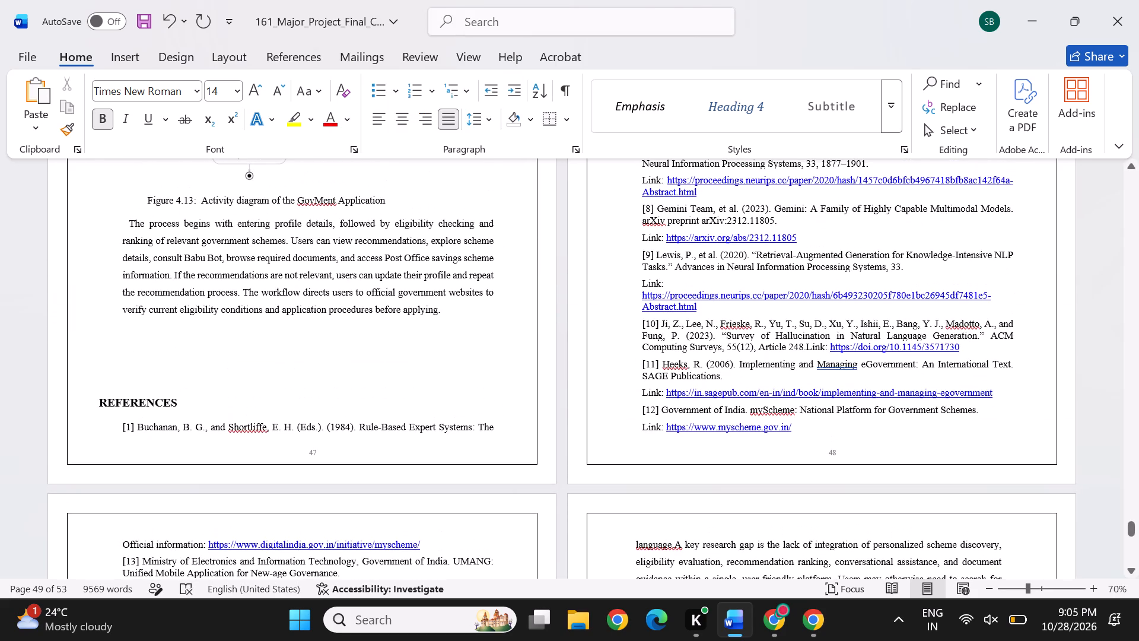
pyautogui.click(90, 401)
pyautogui.press('Return')
pyautogui.press('Return')
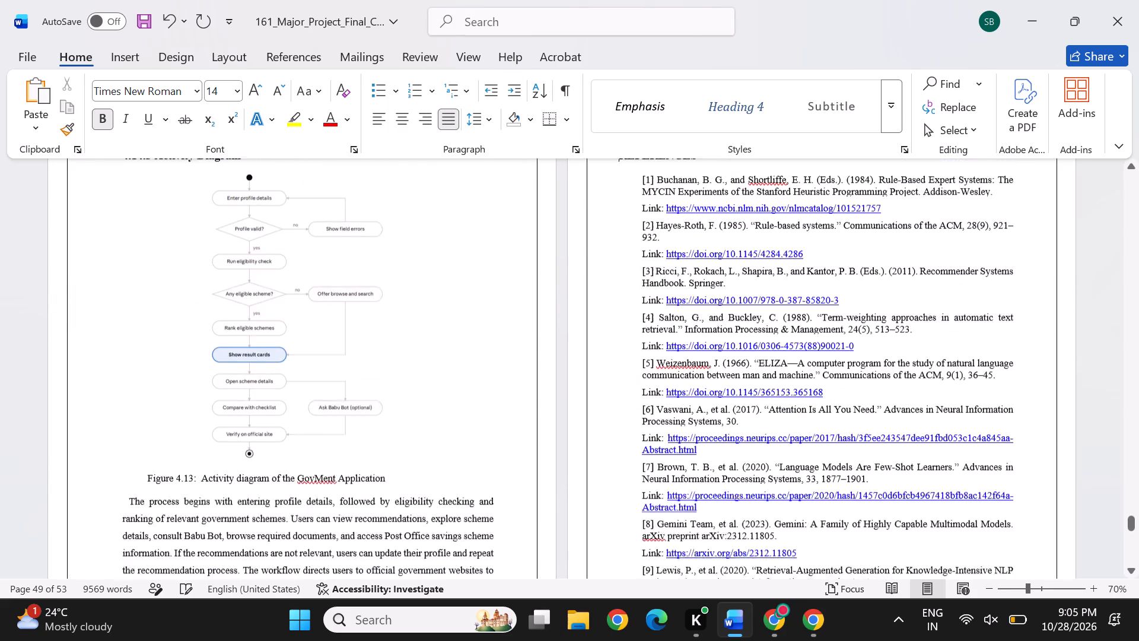
# Indent the REFERENCES heading toward the page centre and add the line "CHAPTER -5" above it.
pyautogui.scroll(1, 404, 354)
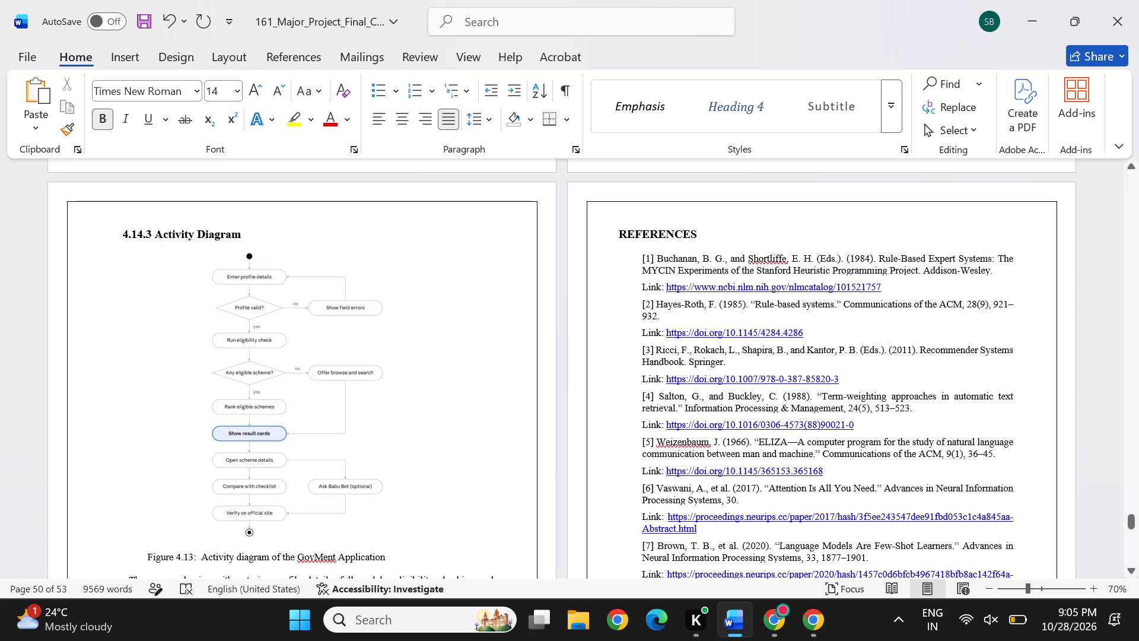
pyautogui.press('Tab')
pyautogui.press('Tab')
pyautogui.press('Tab')
pyautogui.press('Tab')
pyautogui.press('Tab')
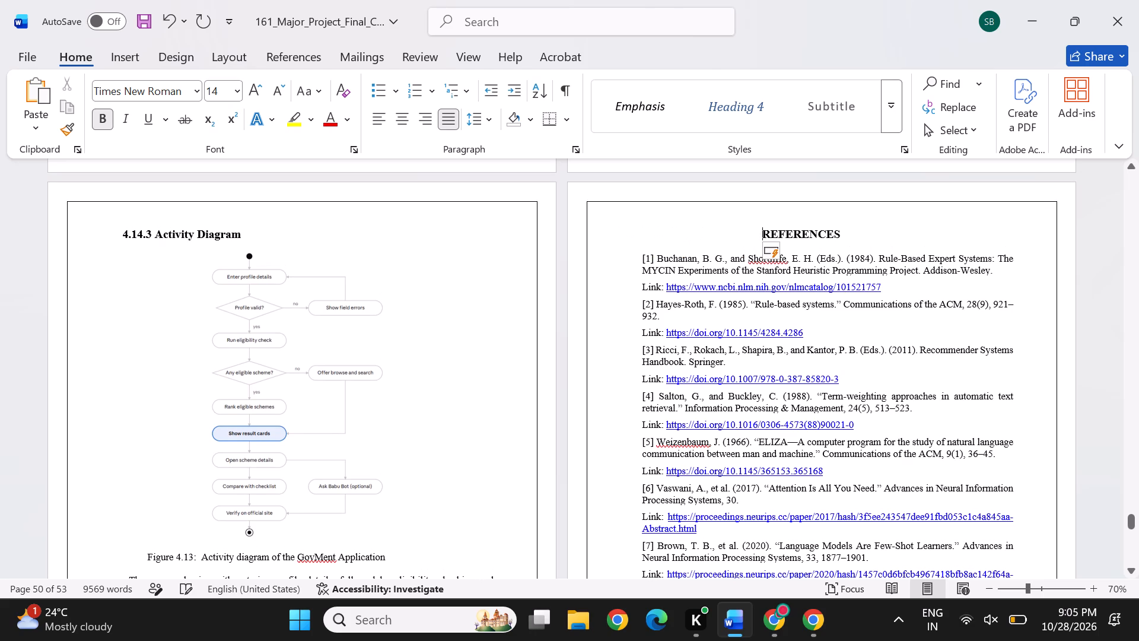
pyautogui.write('CHAPTER -5')
pyautogui.press('Return')
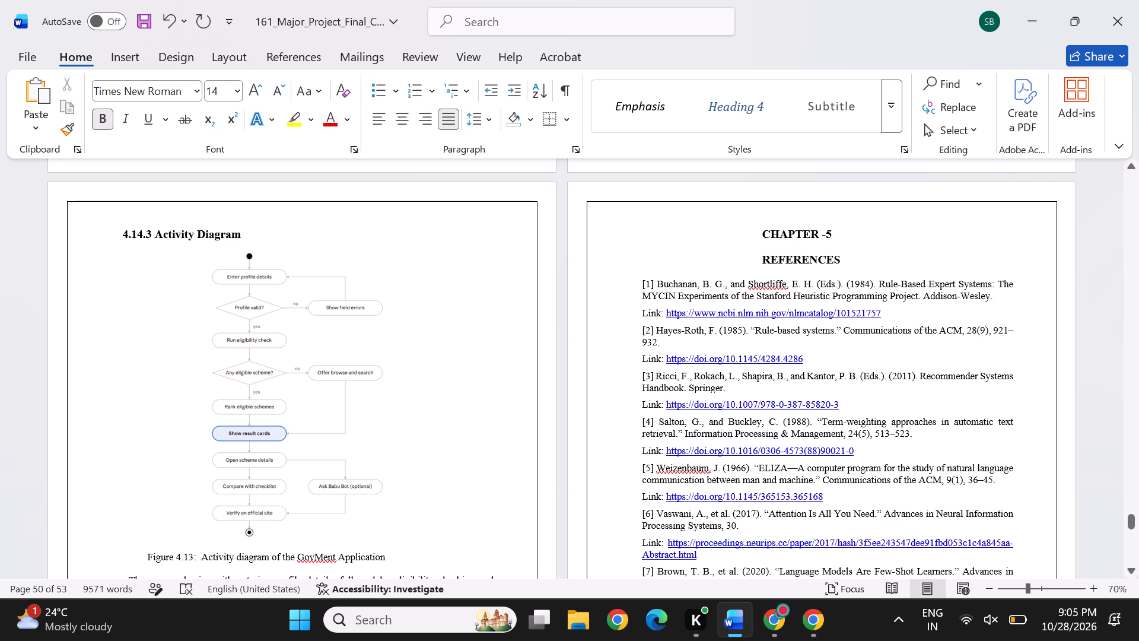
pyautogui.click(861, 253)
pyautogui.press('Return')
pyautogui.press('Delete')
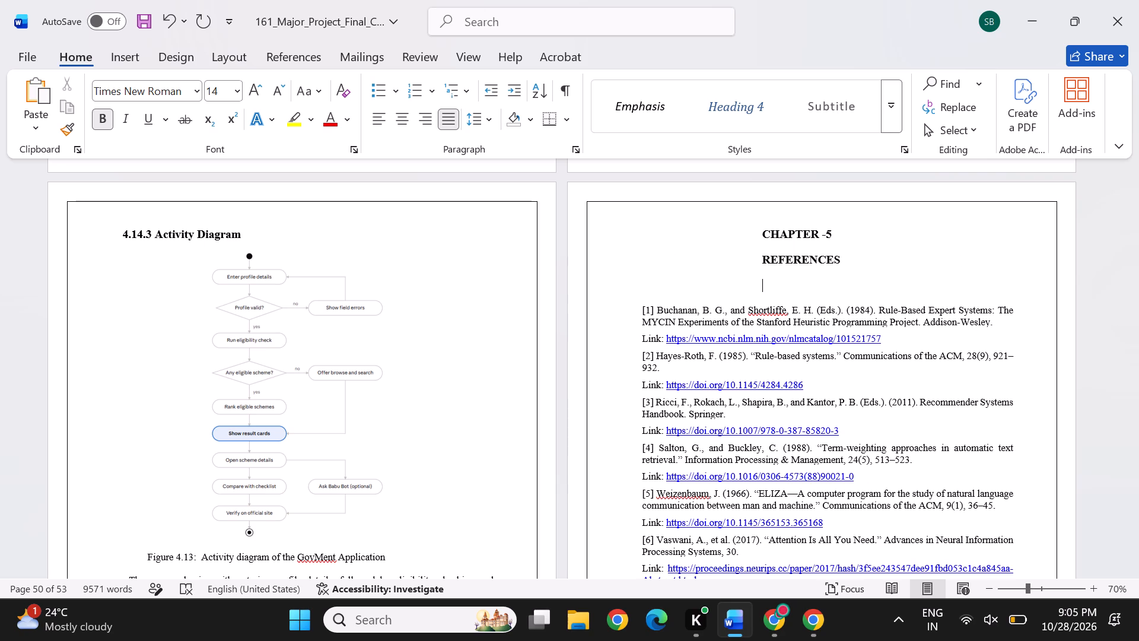
# Copy the entire 3.7 Research Gap section, heading and text, that follows reference [22], and delete it from there.
pyautogui.scroll(-1, 868, 323)
pyautogui.scroll(1, 800, 314)
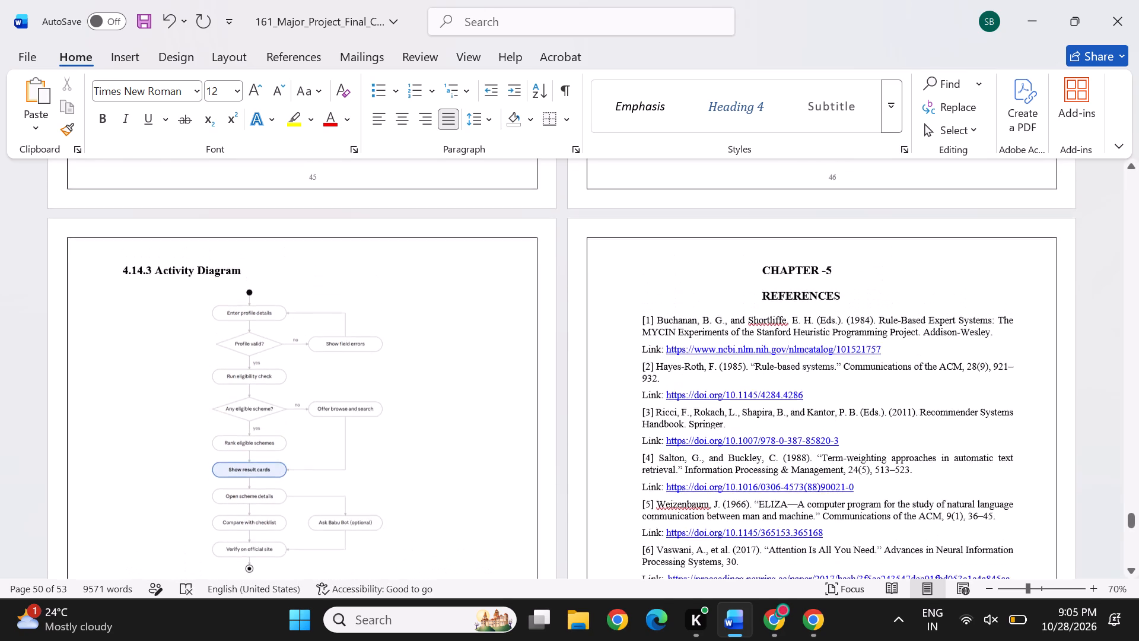
pyautogui.scroll(-3, 583, 376)
pyautogui.rightClick(583, 376)
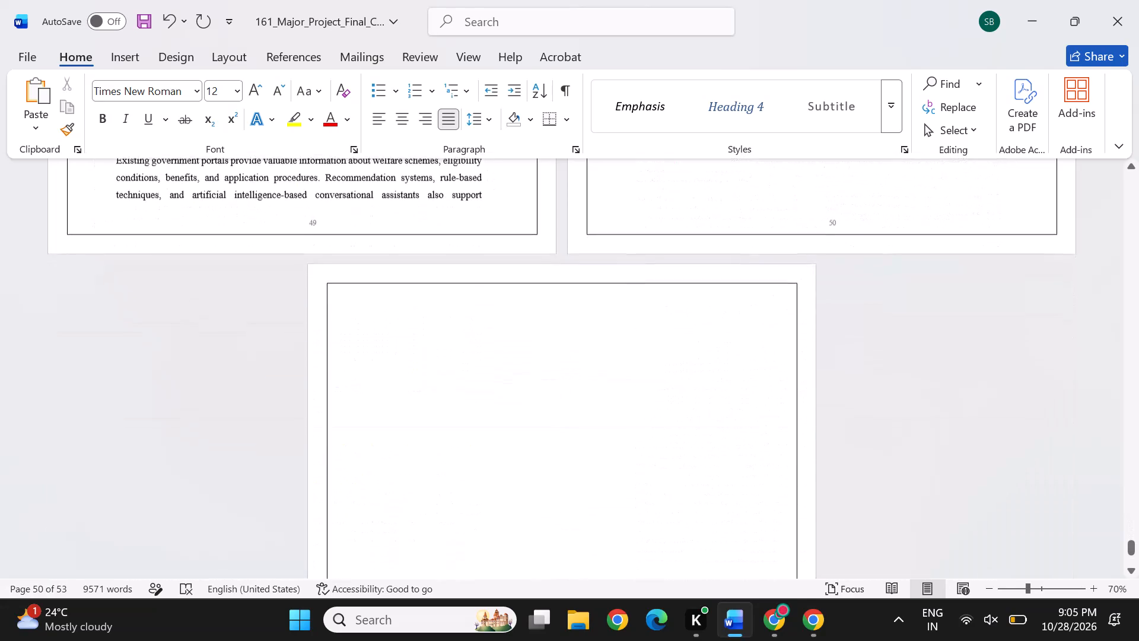
pyautogui.scroll(2, 555, 355)
pyautogui.moveTo(86, 440); pyautogui.dragTo(252, 461)
pyautogui.moveTo(91, 351); pyautogui.dragTo(285, 390)
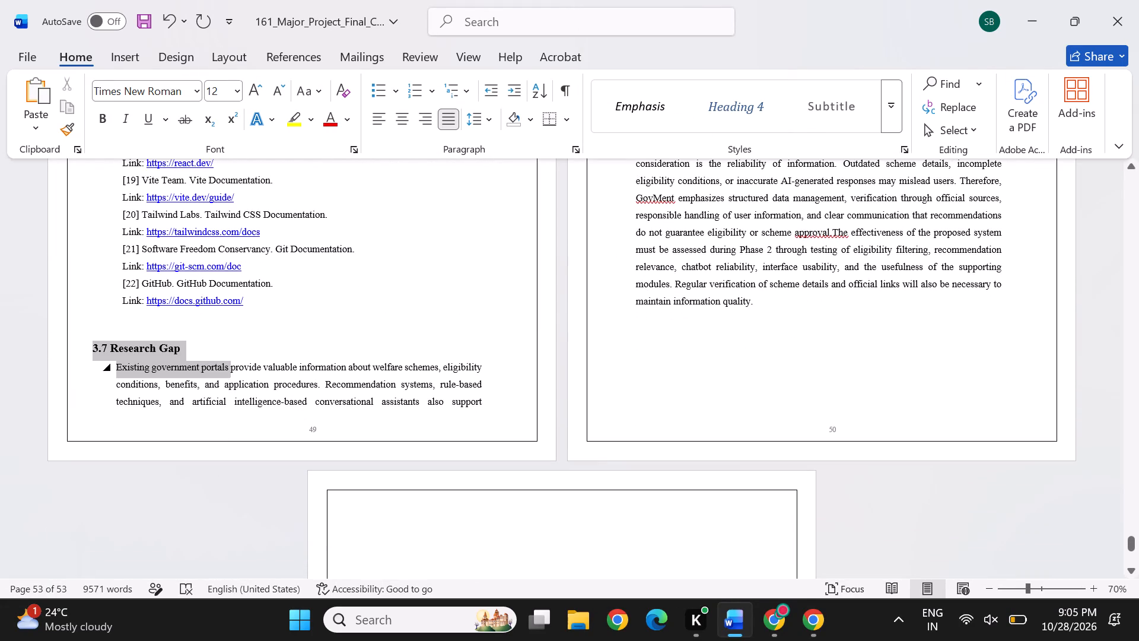
pyautogui.moveTo(285, 390); pyautogui.dragTo(772, 373)
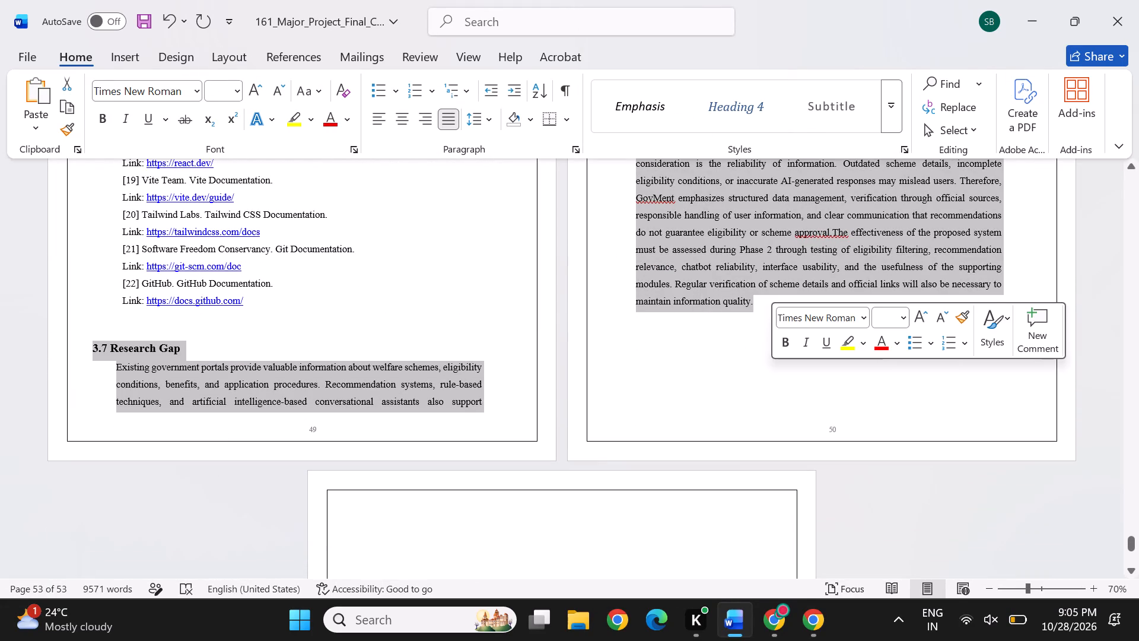
pyautogui.hotkey('ctrl', 'c')
pyautogui.press('Delete')
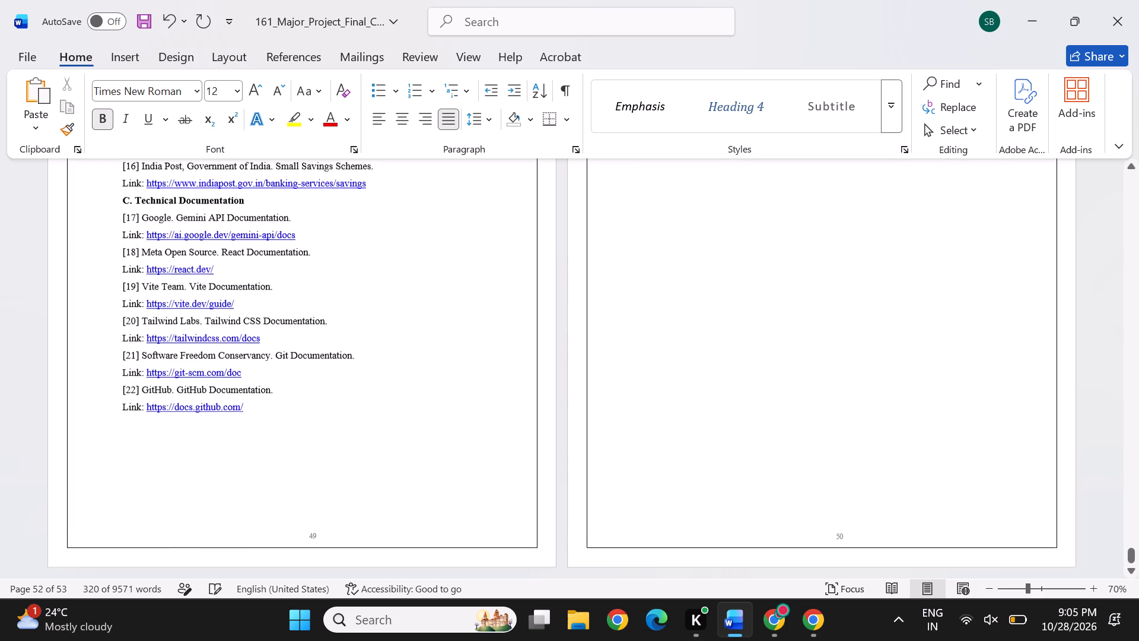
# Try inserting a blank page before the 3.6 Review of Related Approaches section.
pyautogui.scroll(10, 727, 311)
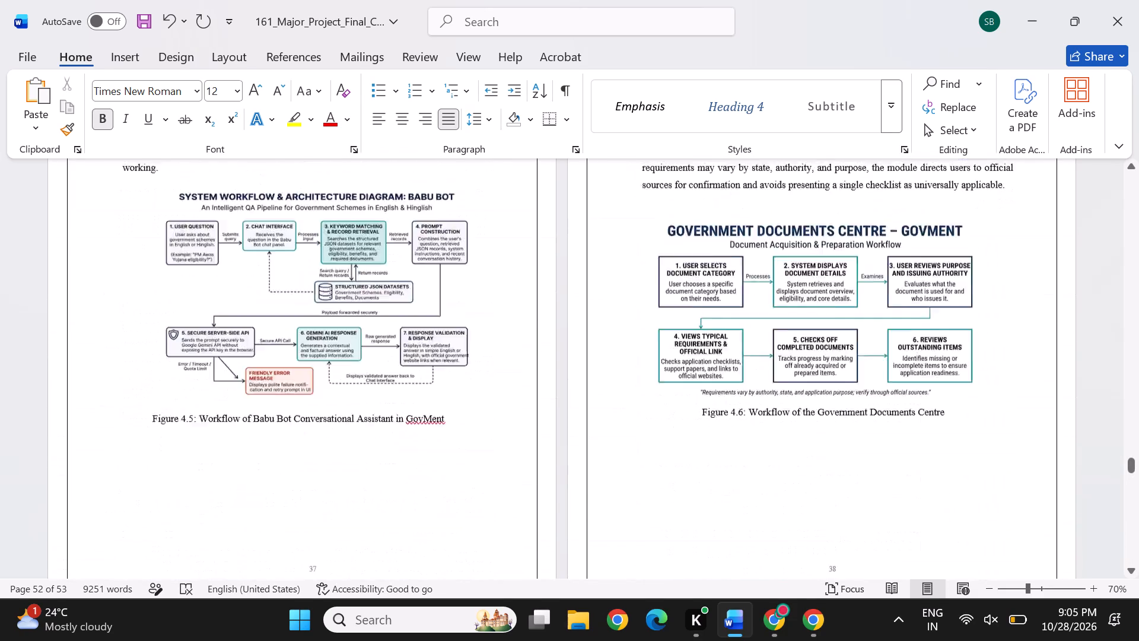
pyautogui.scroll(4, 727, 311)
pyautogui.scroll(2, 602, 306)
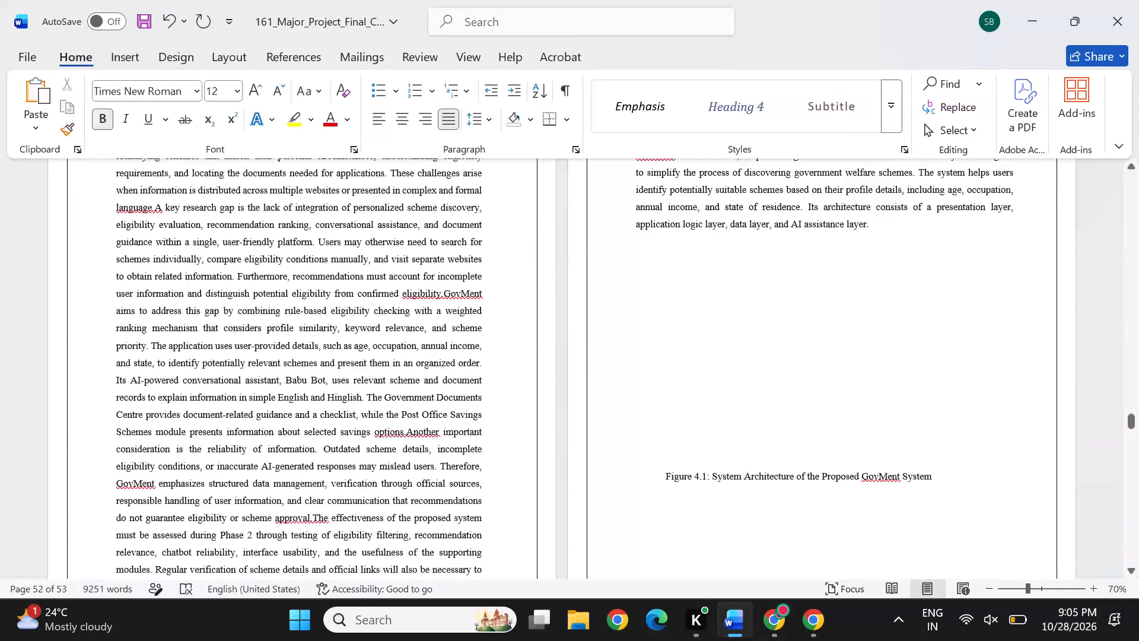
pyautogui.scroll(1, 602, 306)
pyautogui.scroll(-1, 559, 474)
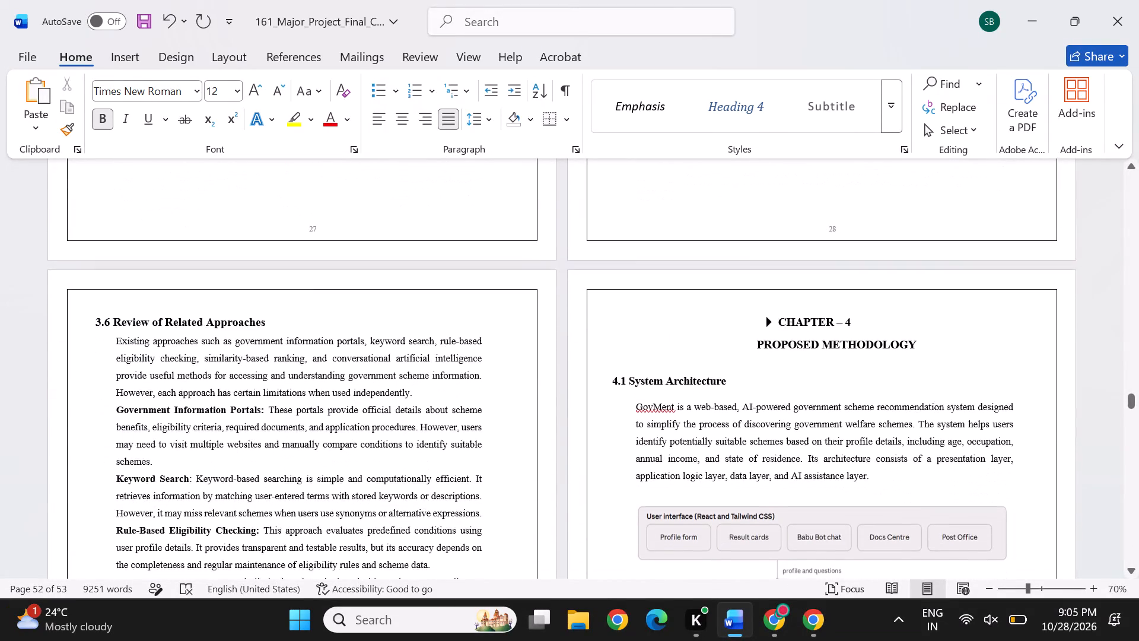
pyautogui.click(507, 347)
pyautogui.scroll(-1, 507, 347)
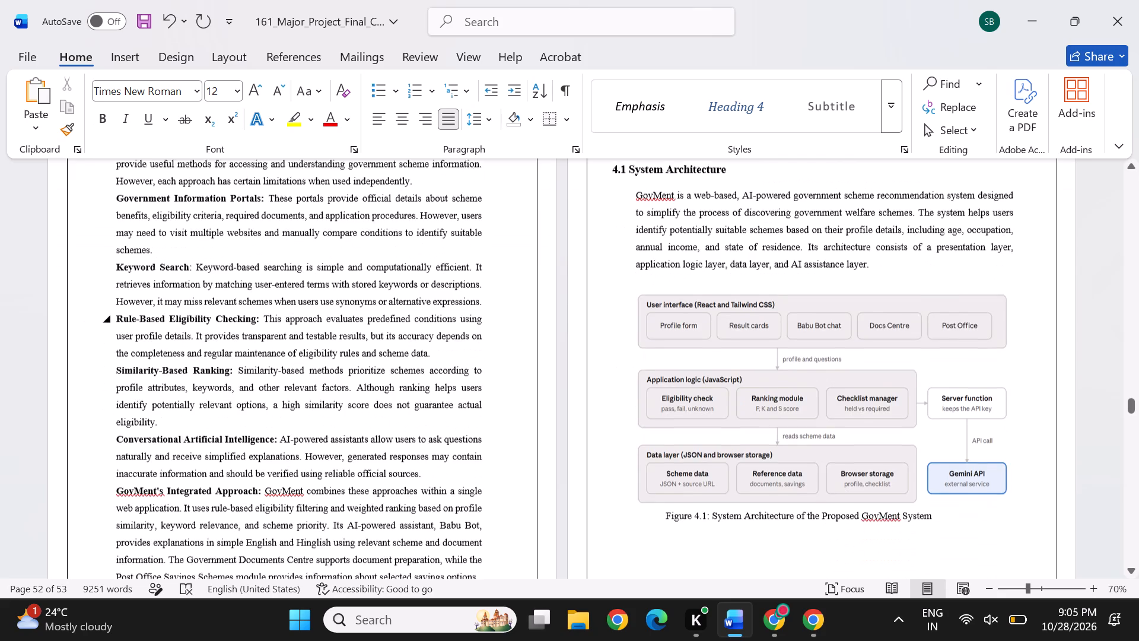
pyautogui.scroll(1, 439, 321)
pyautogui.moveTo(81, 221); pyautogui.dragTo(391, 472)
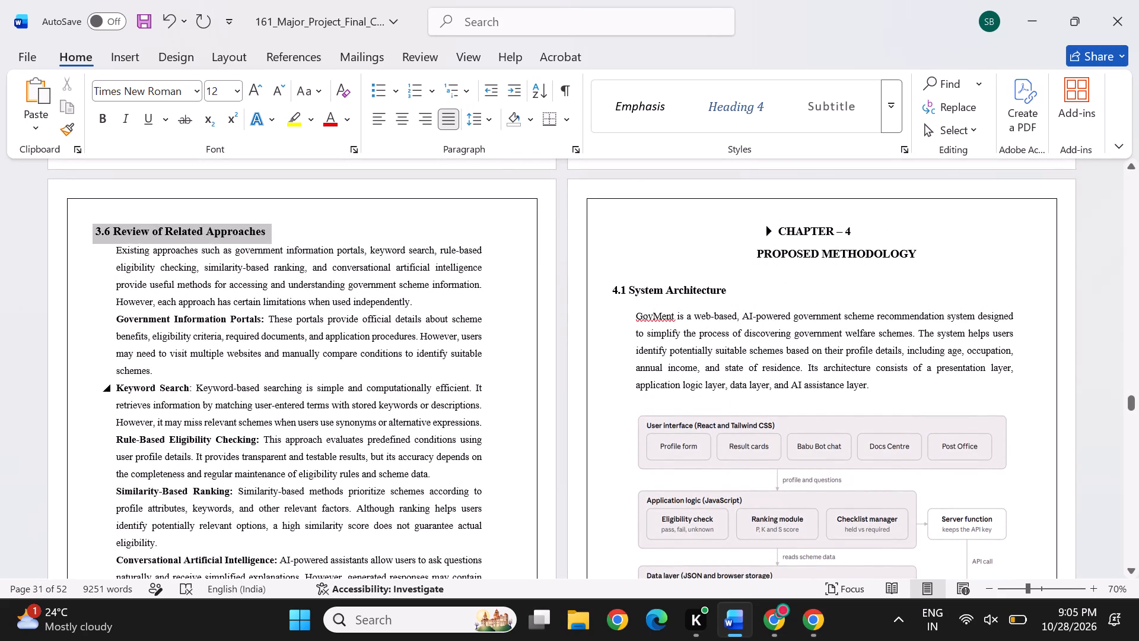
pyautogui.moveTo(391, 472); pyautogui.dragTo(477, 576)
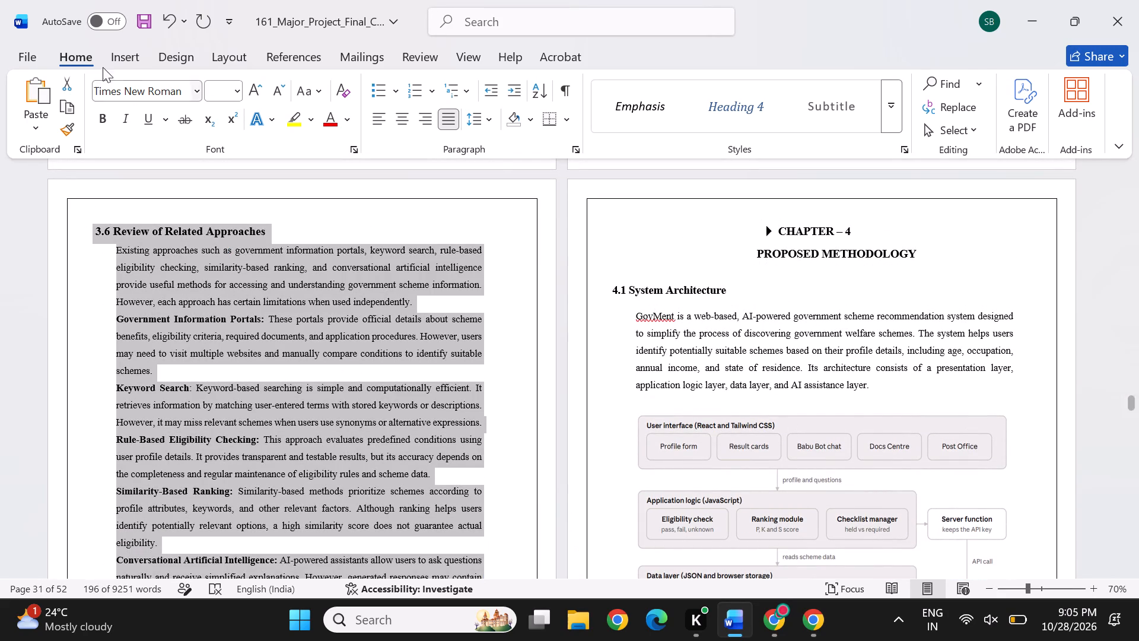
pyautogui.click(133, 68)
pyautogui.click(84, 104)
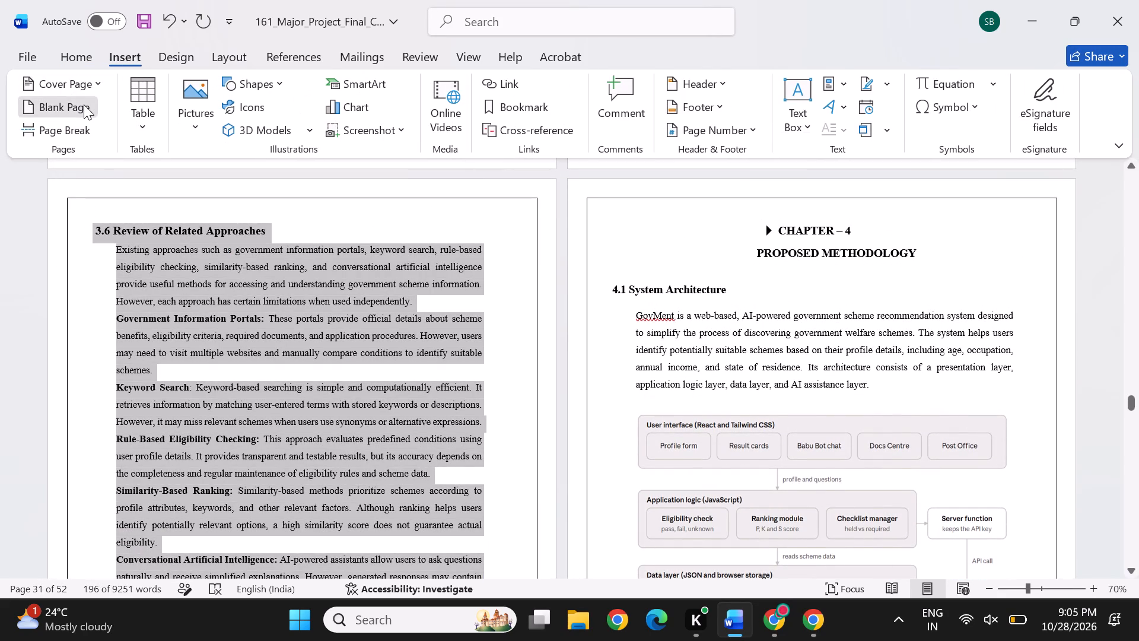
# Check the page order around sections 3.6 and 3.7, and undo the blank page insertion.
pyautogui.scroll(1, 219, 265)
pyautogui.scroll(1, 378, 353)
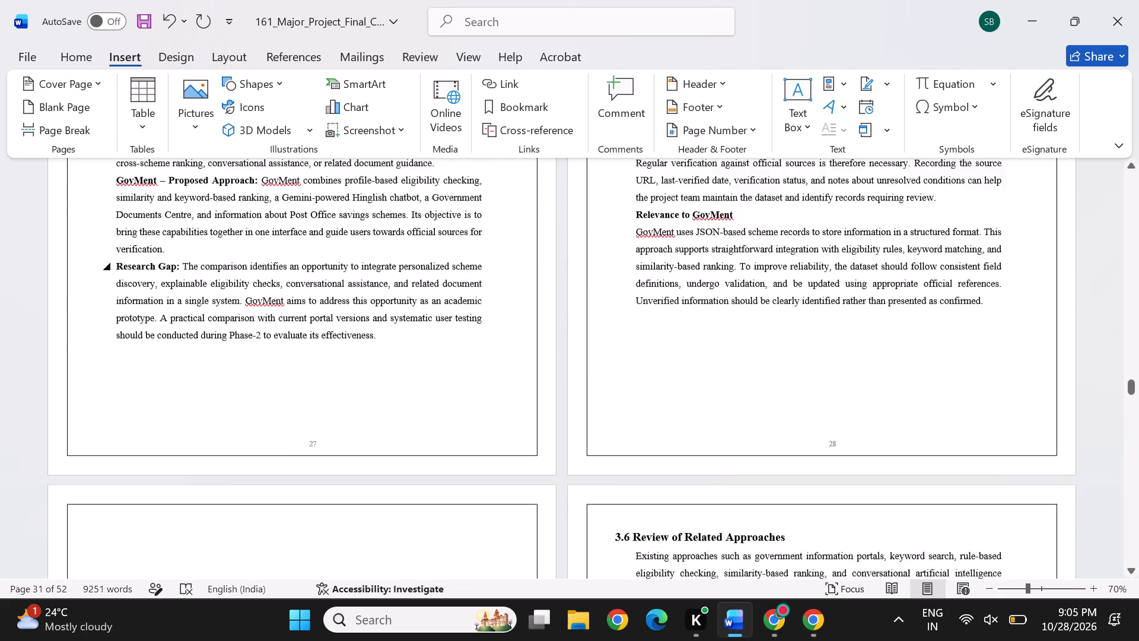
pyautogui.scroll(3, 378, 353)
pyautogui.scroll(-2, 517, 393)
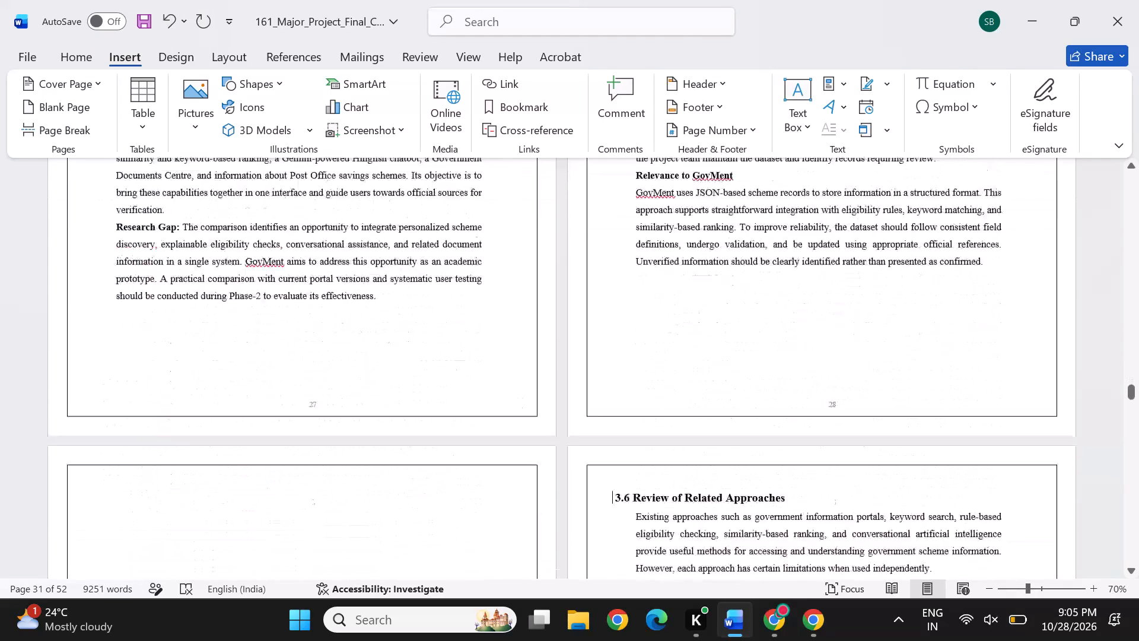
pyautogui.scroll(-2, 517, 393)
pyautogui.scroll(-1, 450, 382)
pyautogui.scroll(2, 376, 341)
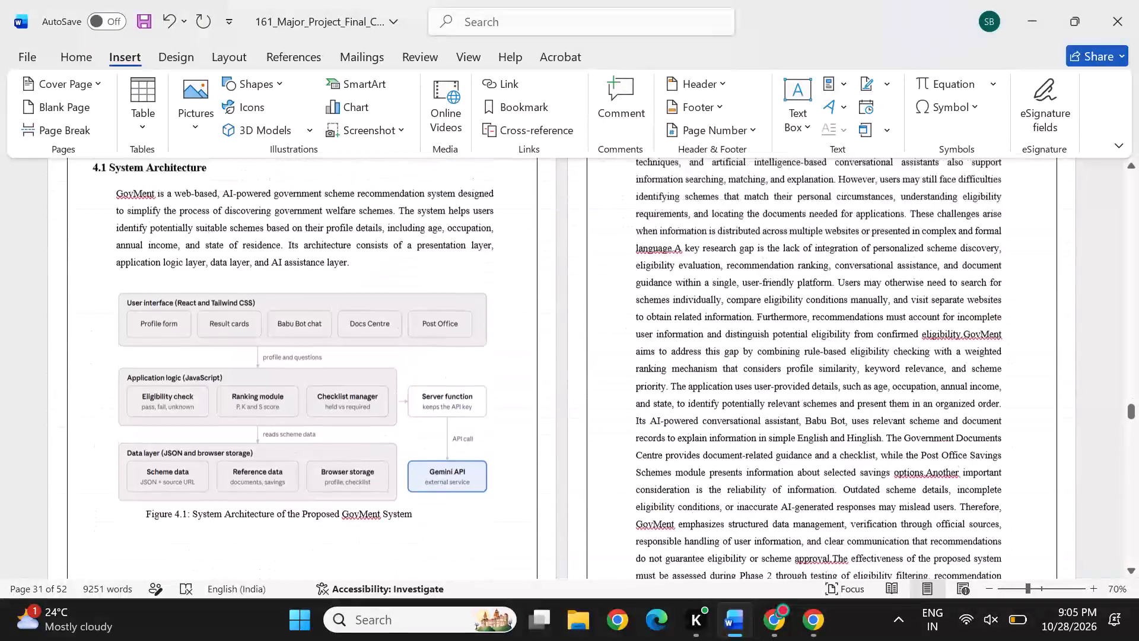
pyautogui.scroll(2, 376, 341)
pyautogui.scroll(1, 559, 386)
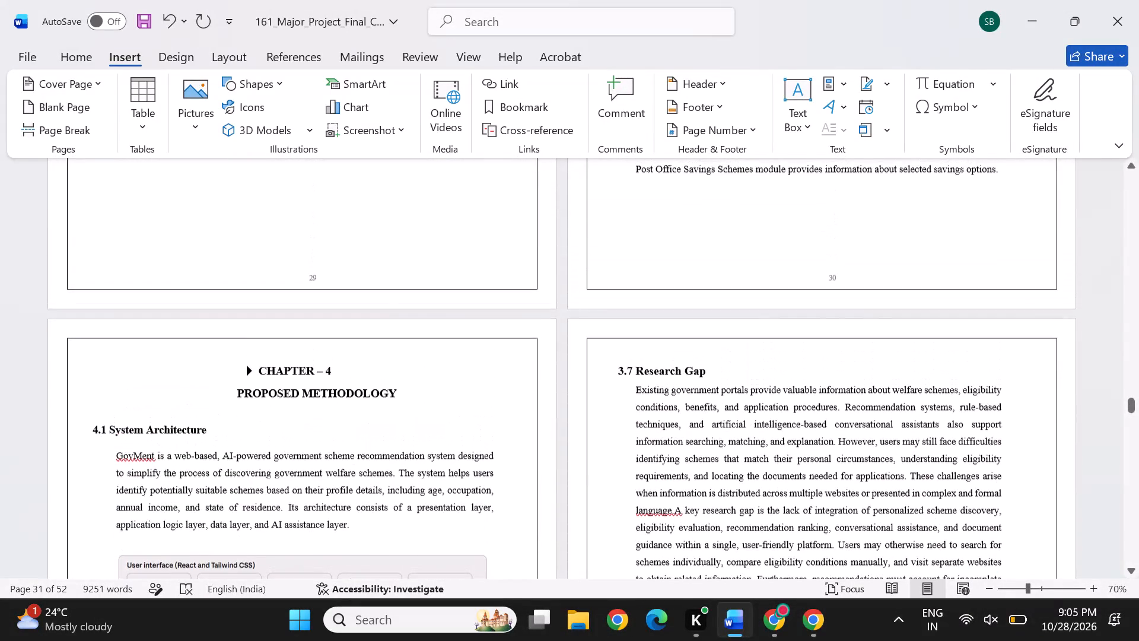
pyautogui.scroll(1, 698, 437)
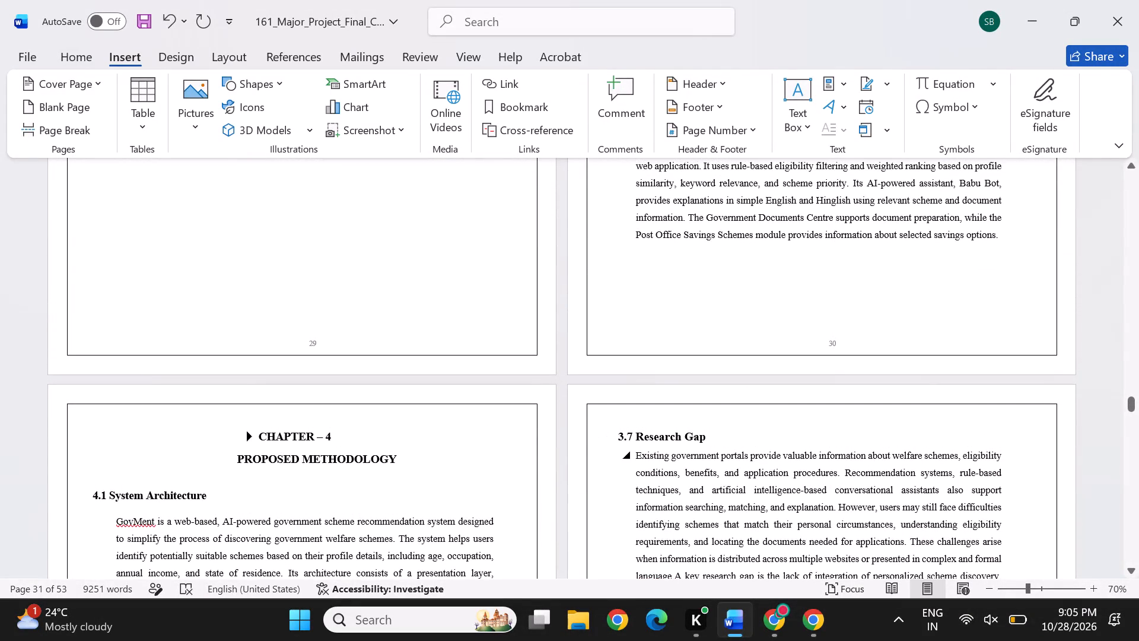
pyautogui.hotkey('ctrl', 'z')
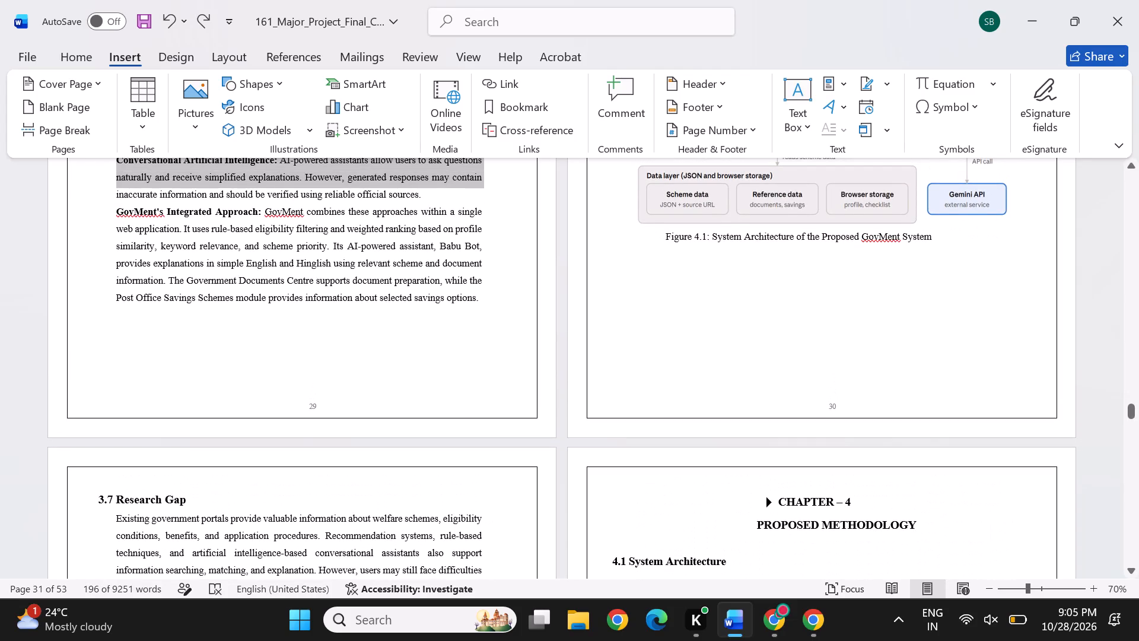
# Delete the duplicate CHAPTER – 4 page, from its heading through the Figure 4.1 caption, that sits between sections 3.6 and 3.7.
pyautogui.keyDown('ctrl'); pyautogui.scroll(-2, 696, 375); pyautogui.keyUp('ctrl')
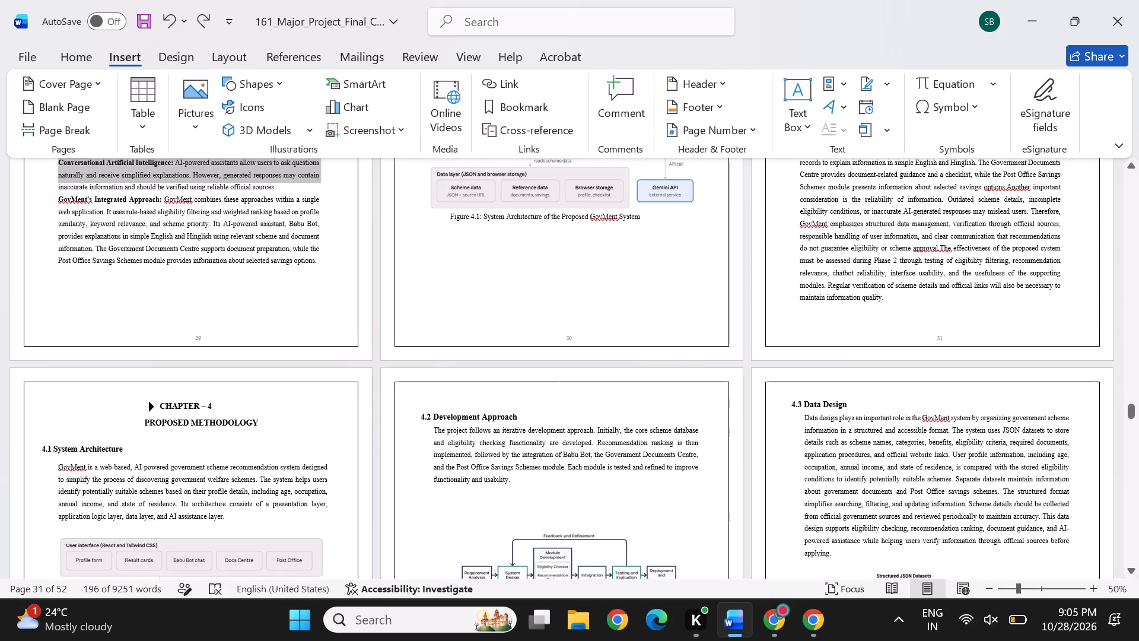
pyautogui.scroll(-1, 696, 375)
pyautogui.scroll(2, 696, 375)
pyautogui.scroll(-1, 696, 375)
pyautogui.hscroll(-1, 696, 375)
pyautogui.scroll(-1, 696, 375)
pyautogui.hscroll(-1, 696, 375)
pyautogui.keyDown('ctrl'); pyautogui.scroll(1, 696, 375); pyautogui.keyUp('ctrl')
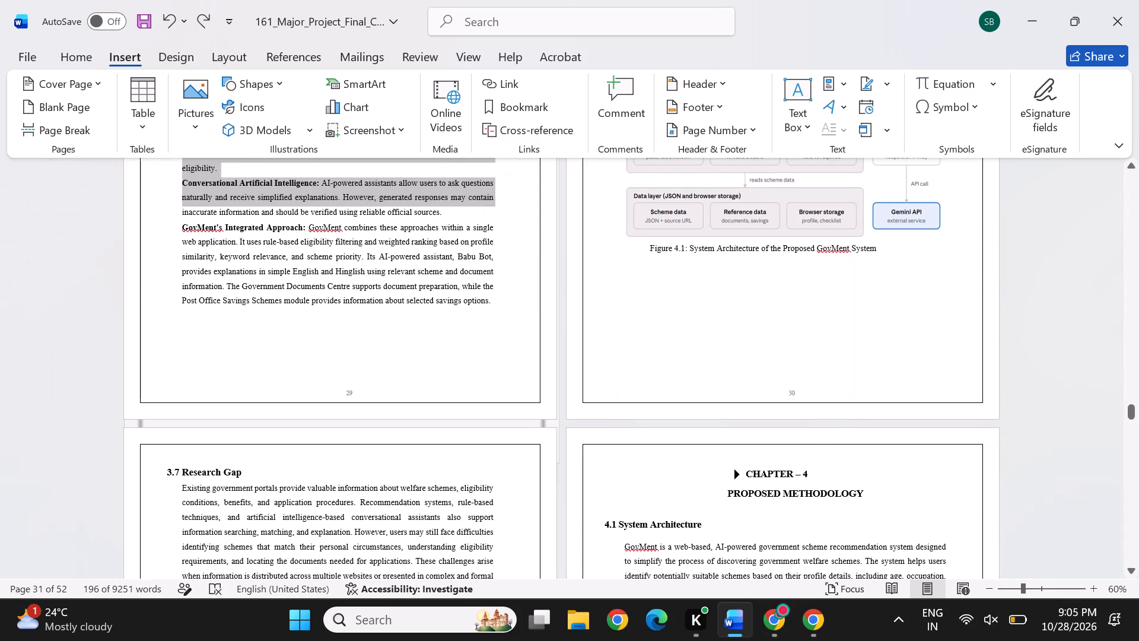
pyautogui.scroll(4, 696, 375)
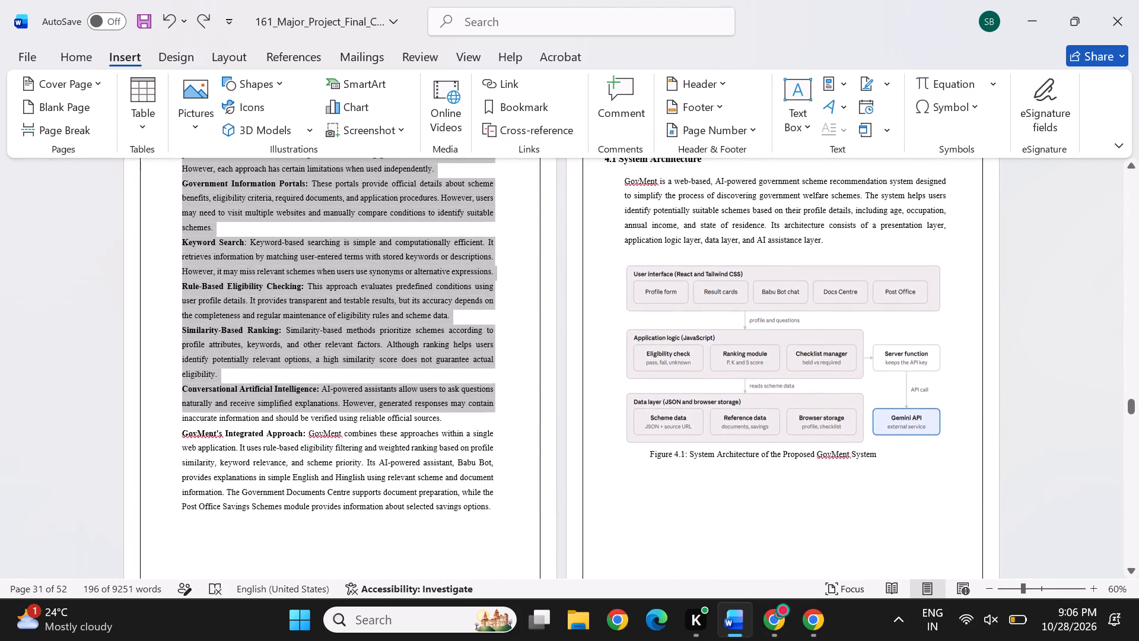
pyautogui.scroll(1, 686, 302)
pyautogui.scroll(-3, 717, 382)
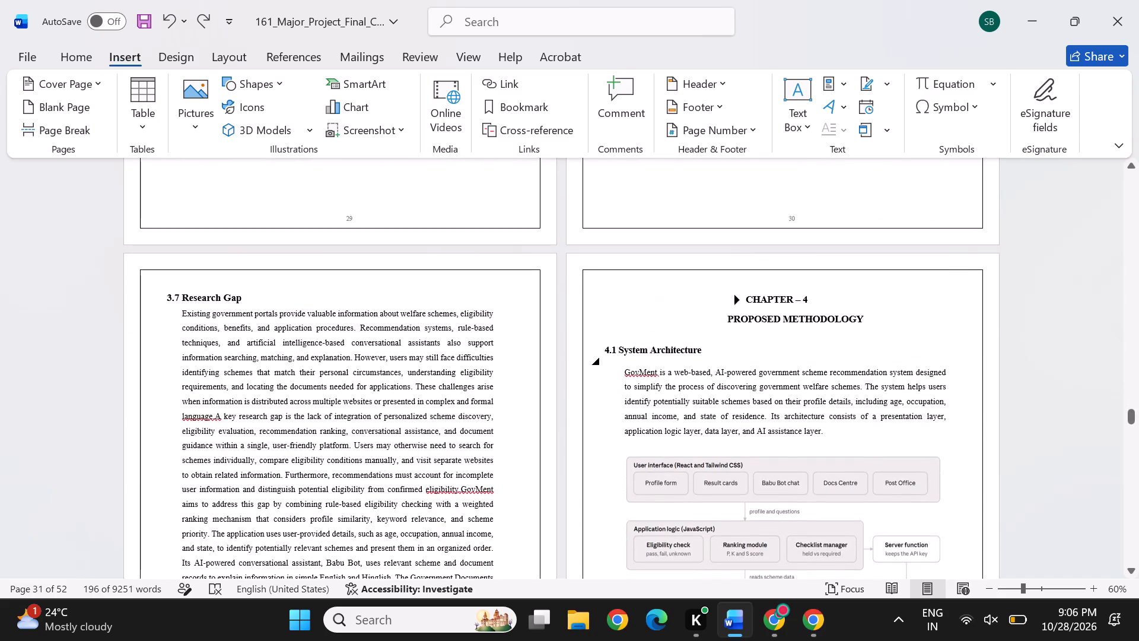
pyautogui.scroll(2, 797, 323)
pyautogui.click(864, 461)
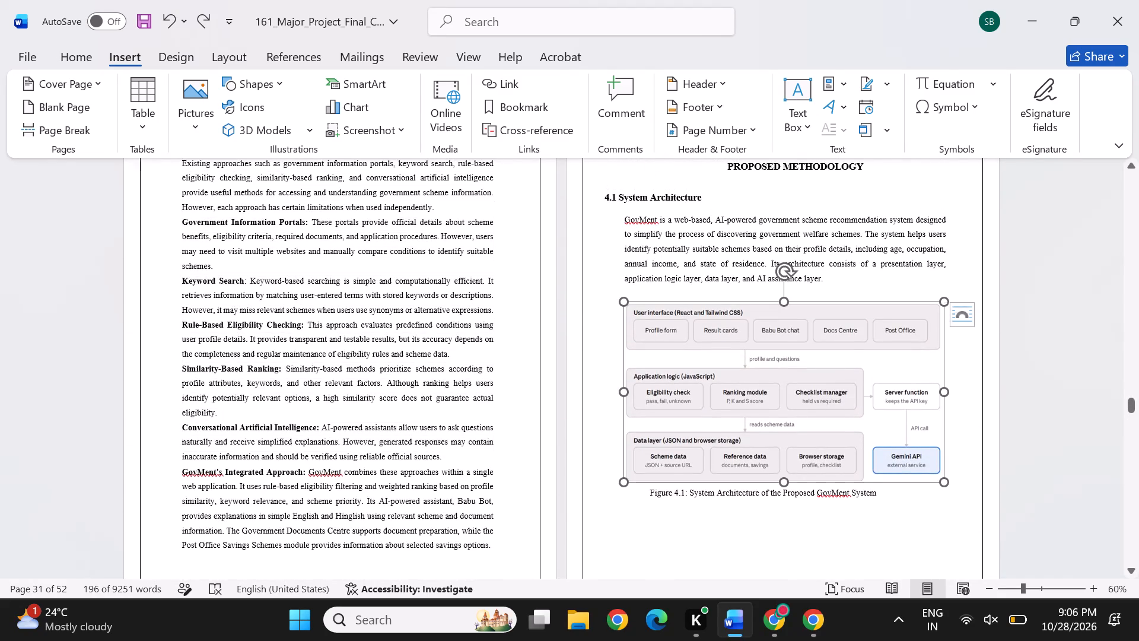
pyautogui.moveTo(892, 516); pyautogui.dragTo(663, 155)
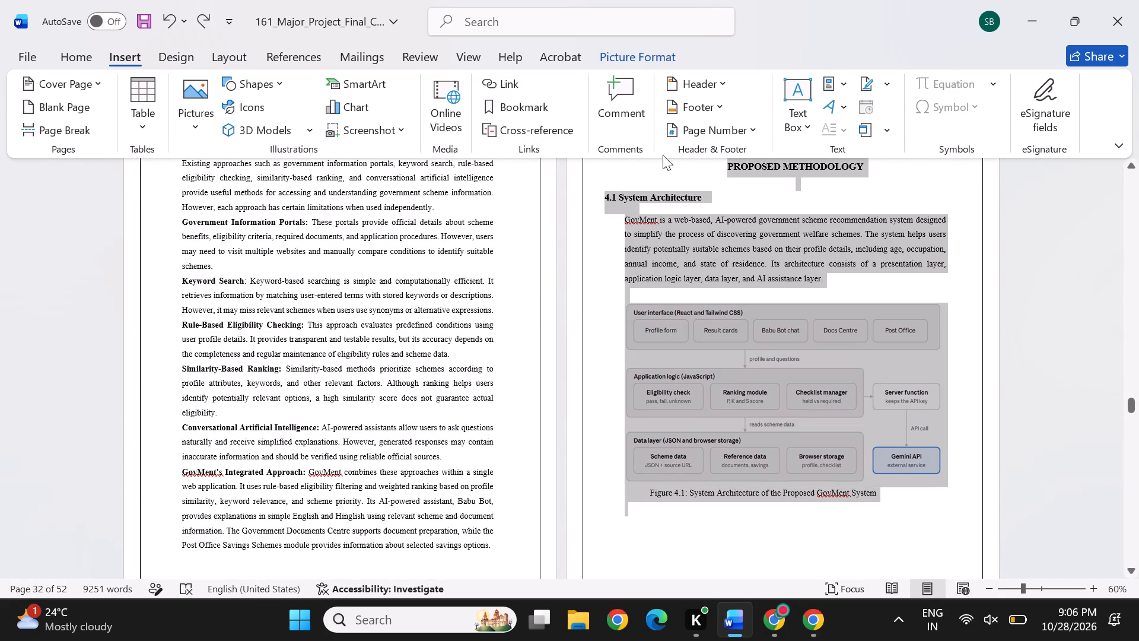
pyautogui.moveTo(663, 155); pyautogui.dragTo(654, 218)
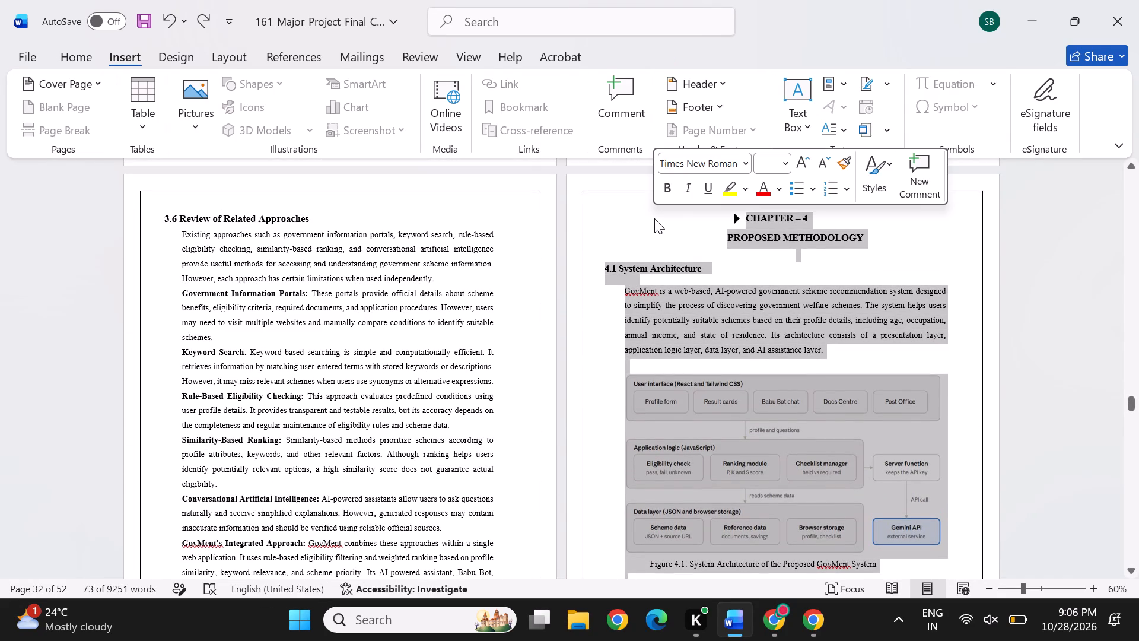
pyautogui.press('Delete')
pyautogui.moveTo(588, 212); pyautogui.dragTo(868, 499)
pyautogui.press('Delete')
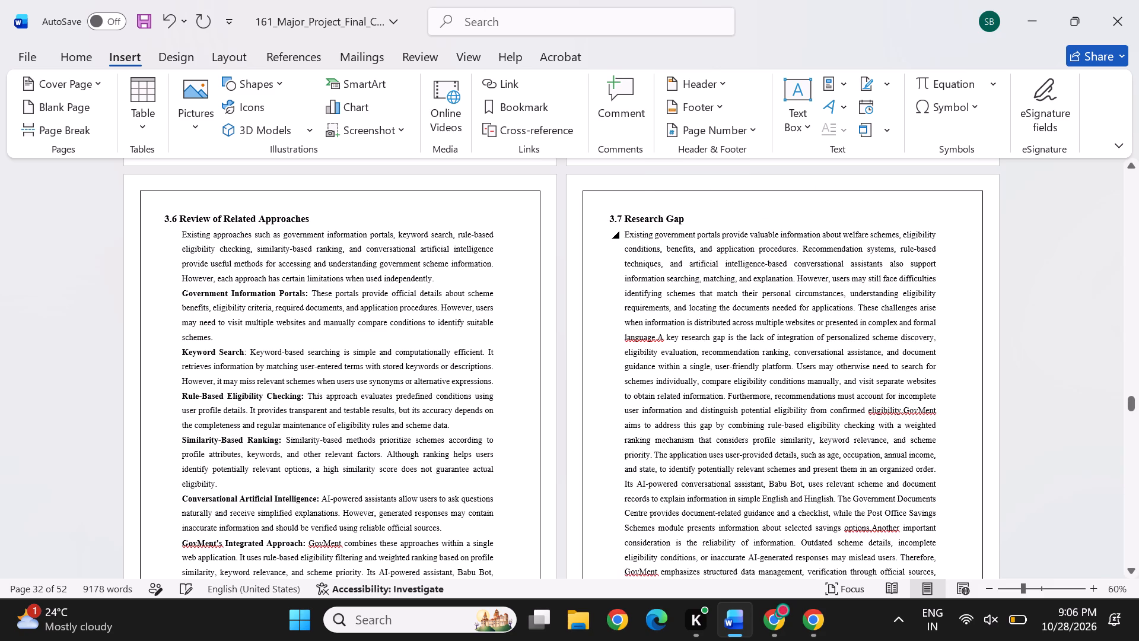
# Review the pages from Chapter 4 through the reference list for correct section order and page starts.
pyautogui.scroll(-3, 667, 421)
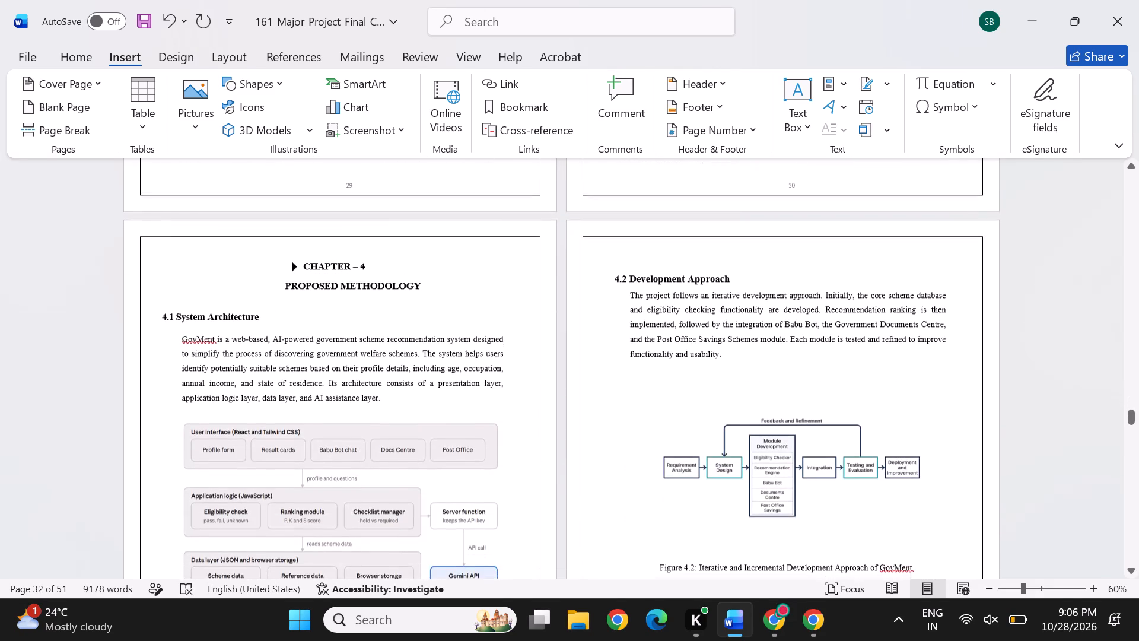
pyautogui.scroll(-2, 715, 325)
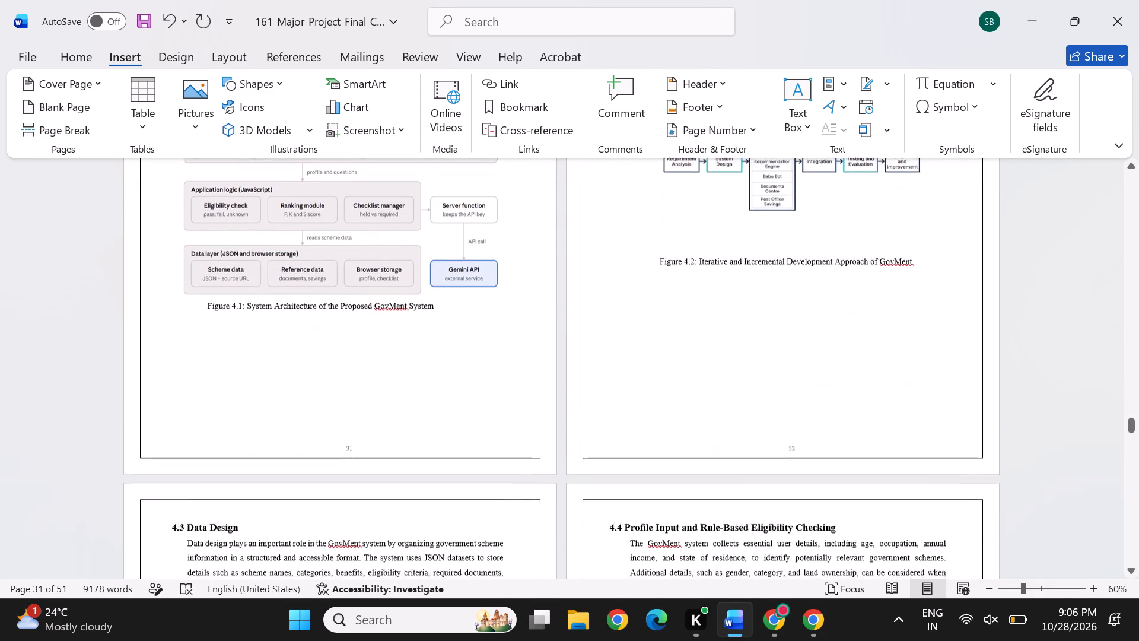
pyautogui.scroll(-1, 587, 383)
pyautogui.scroll(-1, 656, 453)
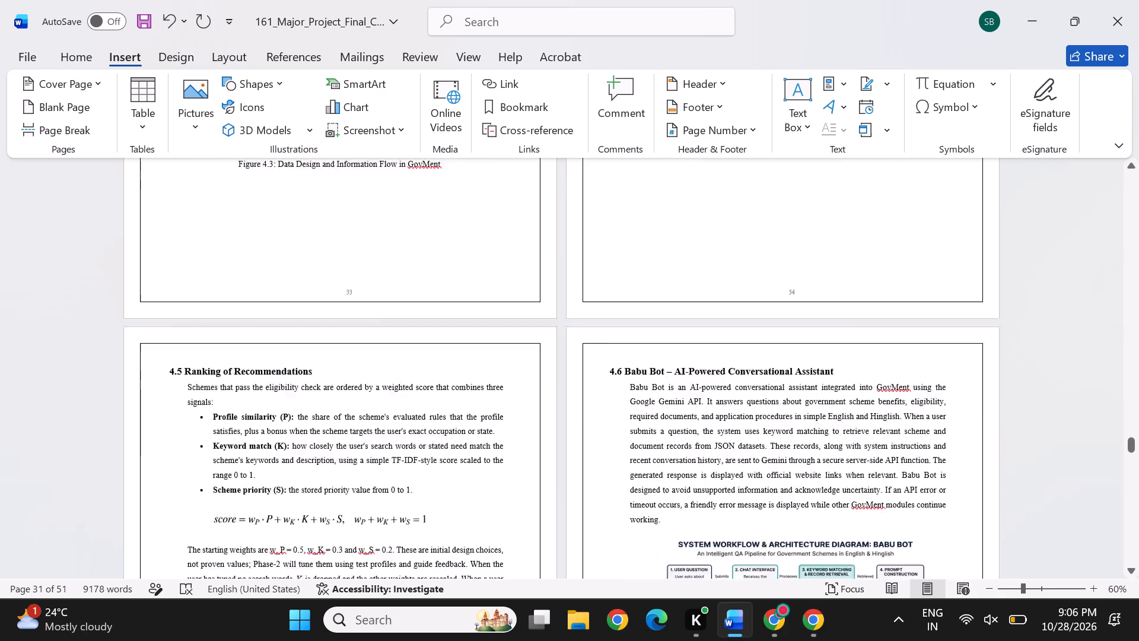
pyautogui.scroll(-1, 656, 453)
pyautogui.scroll(-1, 595, 478)
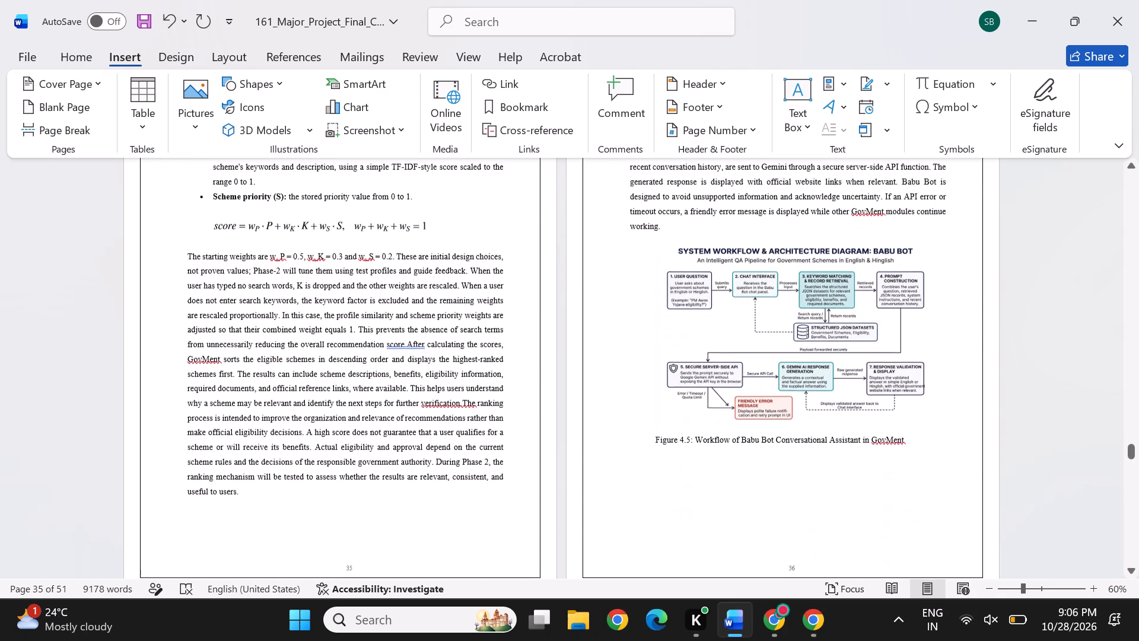
pyautogui.scroll(-1, 583, 466)
pyautogui.scroll(-1, 702, 460)
pyautogui.scroll(-1, 689, 356)
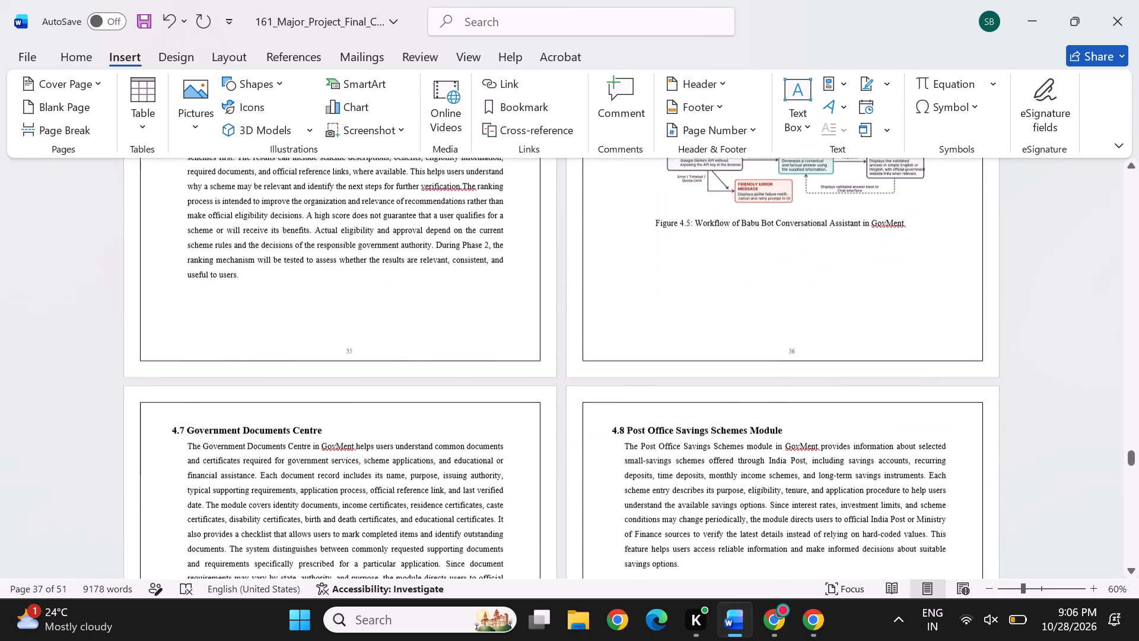
pyautogui.scroll(-1, 689, 356)
pyautogui.scroll(-2, 564, 418)
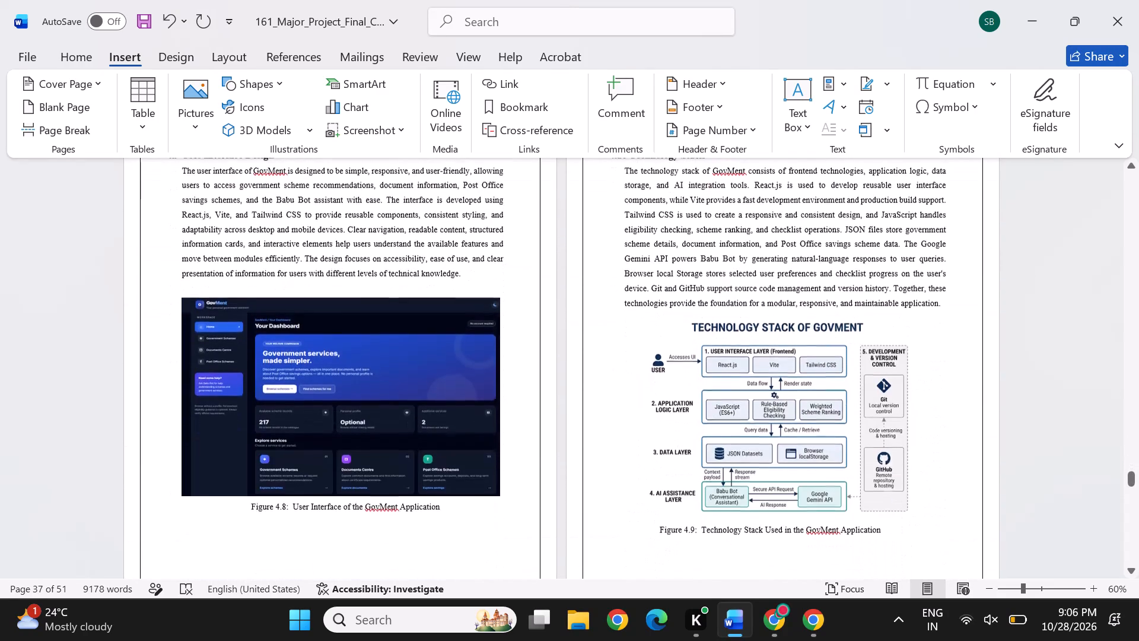
pyautogui.scroll(-1, 647, 432)
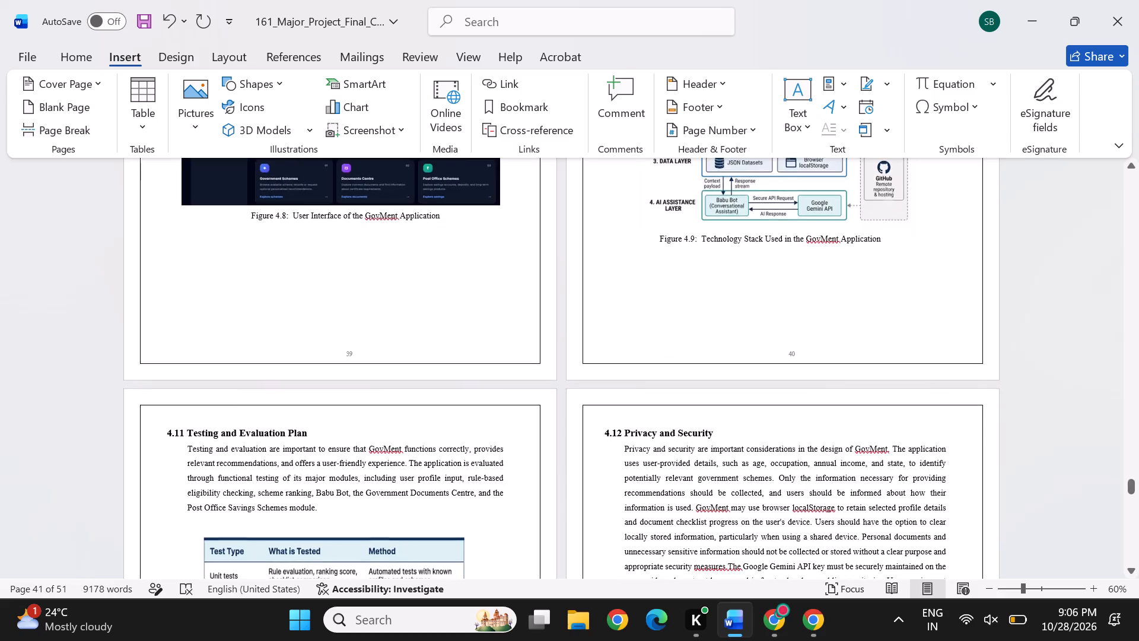
pyautogui.scroll(-3, 610, 475)
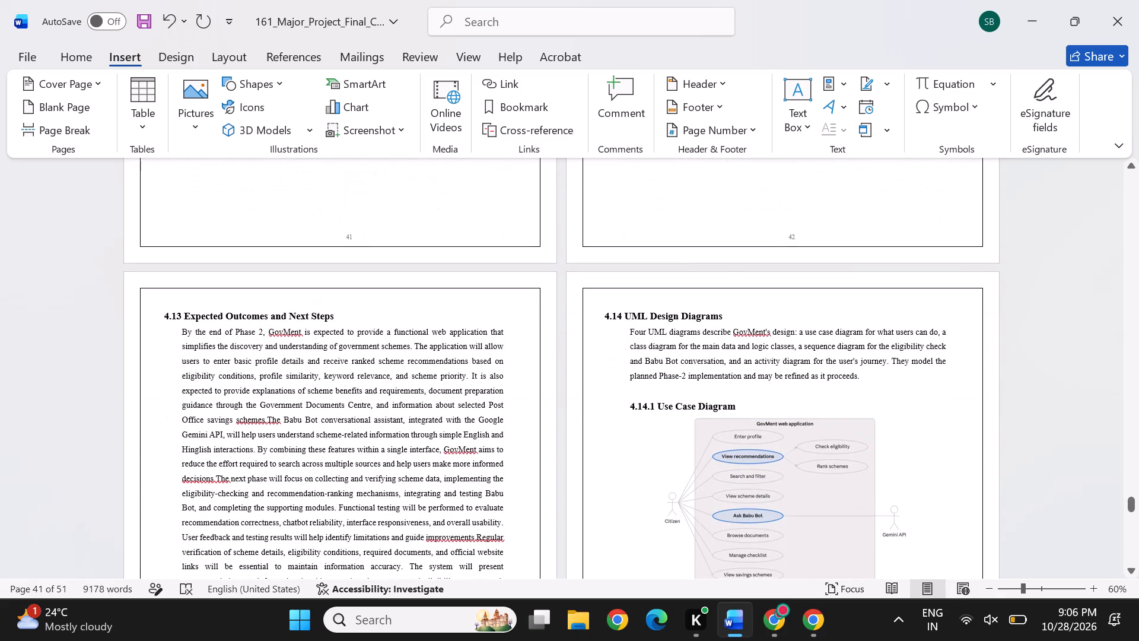
pyautogui.scroll(-1, 516, 407)
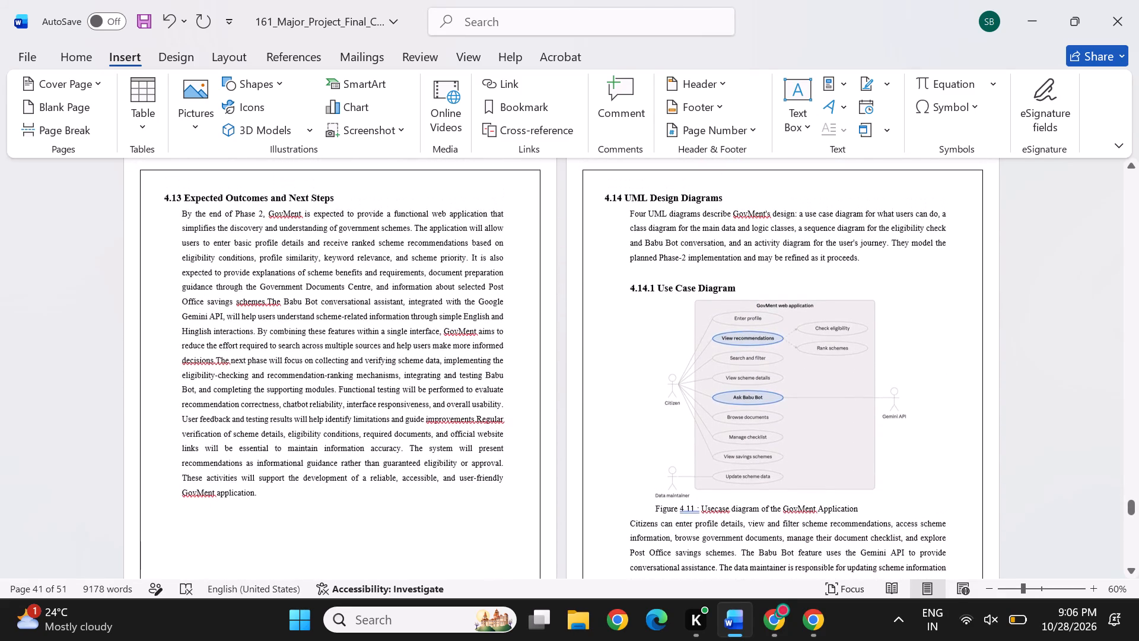
pyautogui.scroll(-2, 672, 408)
pyautogui.scroll(-1, 667, 475)
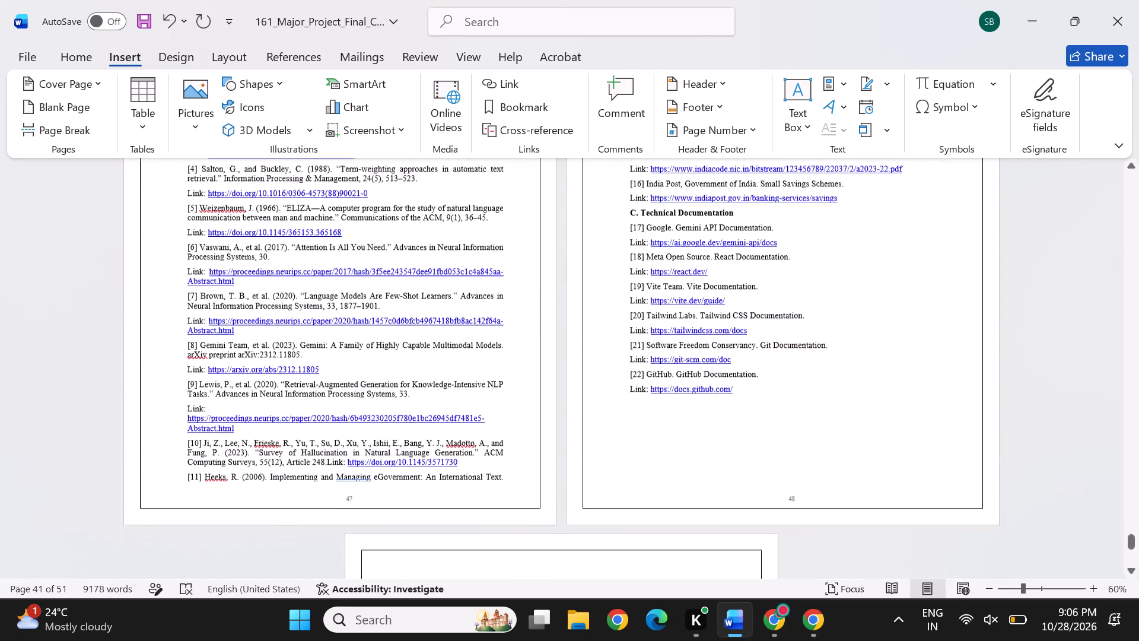
# Shift the "CHAPTER -5" line toward the page centre by adding two spaces before it, aligning it over REFERENCES.
pyautogui.scroll(2, 663, 417)
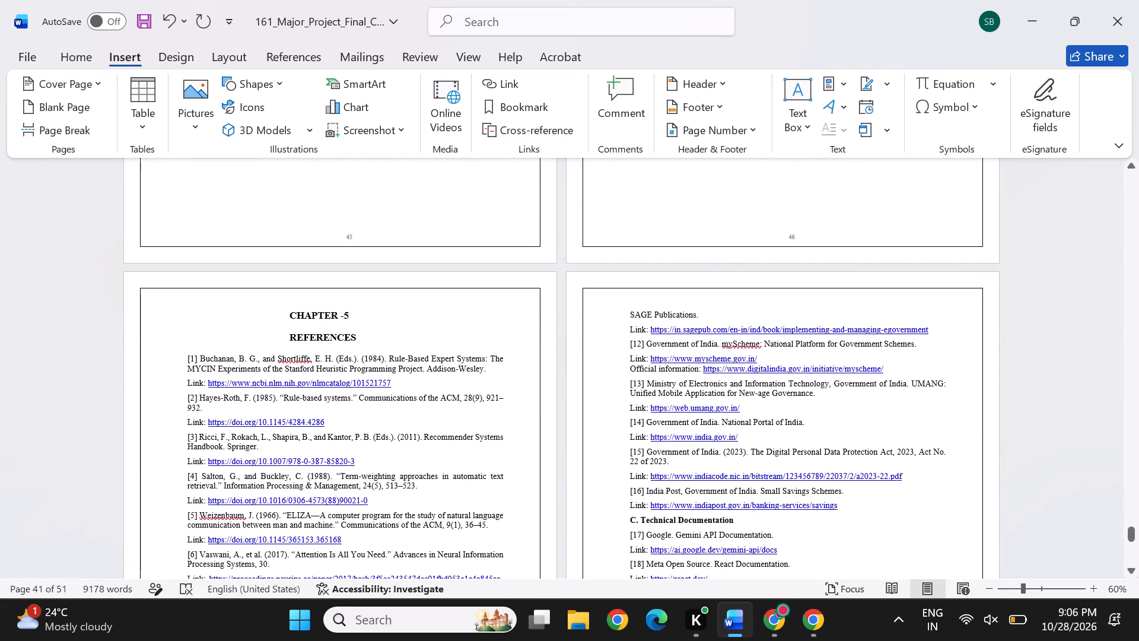
pyautogui.click(275, 322)
pyautogui.press('space')
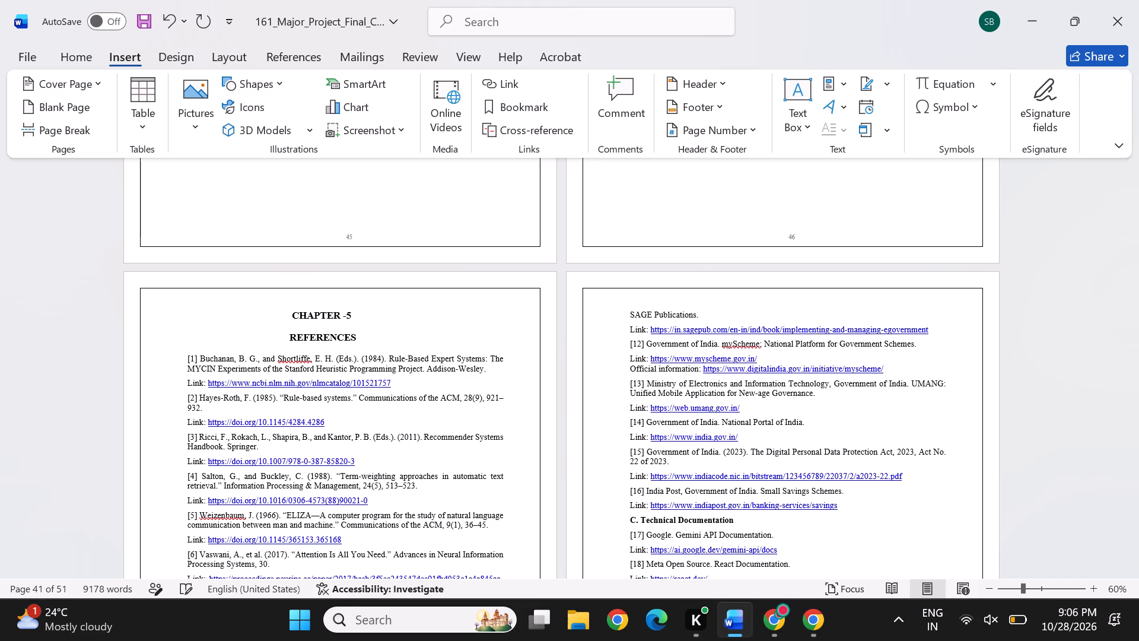
pyautogui.press('space')
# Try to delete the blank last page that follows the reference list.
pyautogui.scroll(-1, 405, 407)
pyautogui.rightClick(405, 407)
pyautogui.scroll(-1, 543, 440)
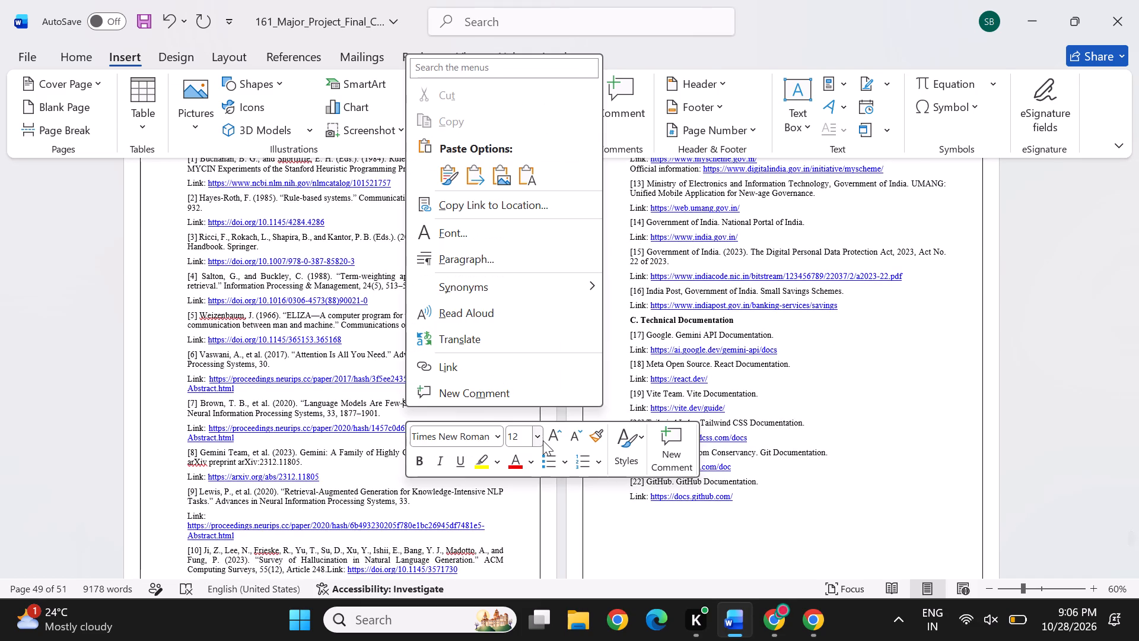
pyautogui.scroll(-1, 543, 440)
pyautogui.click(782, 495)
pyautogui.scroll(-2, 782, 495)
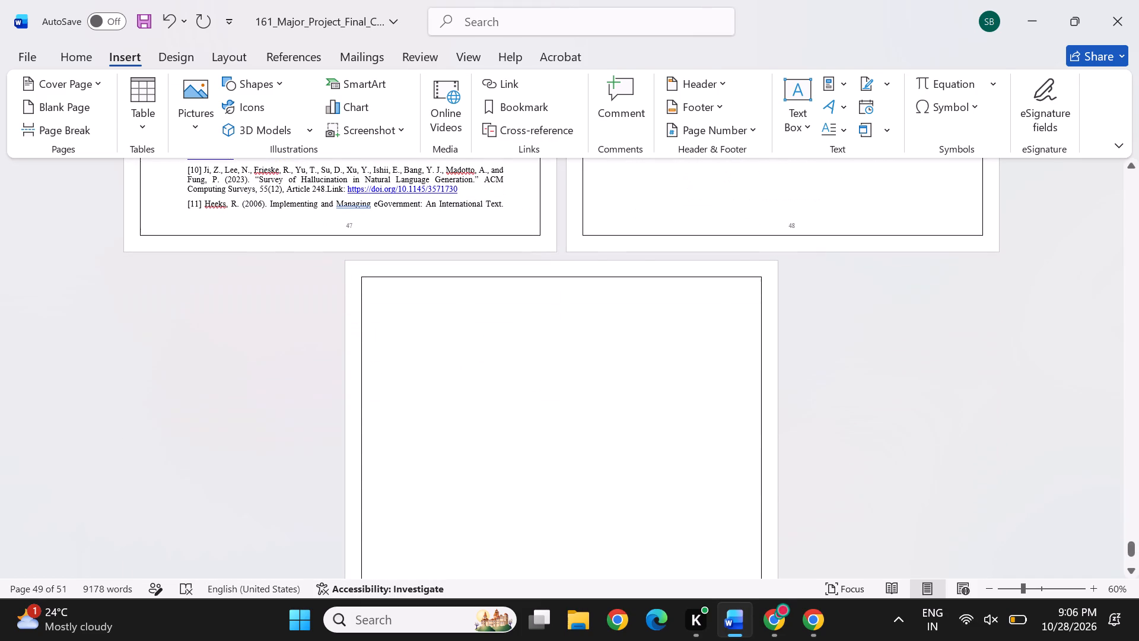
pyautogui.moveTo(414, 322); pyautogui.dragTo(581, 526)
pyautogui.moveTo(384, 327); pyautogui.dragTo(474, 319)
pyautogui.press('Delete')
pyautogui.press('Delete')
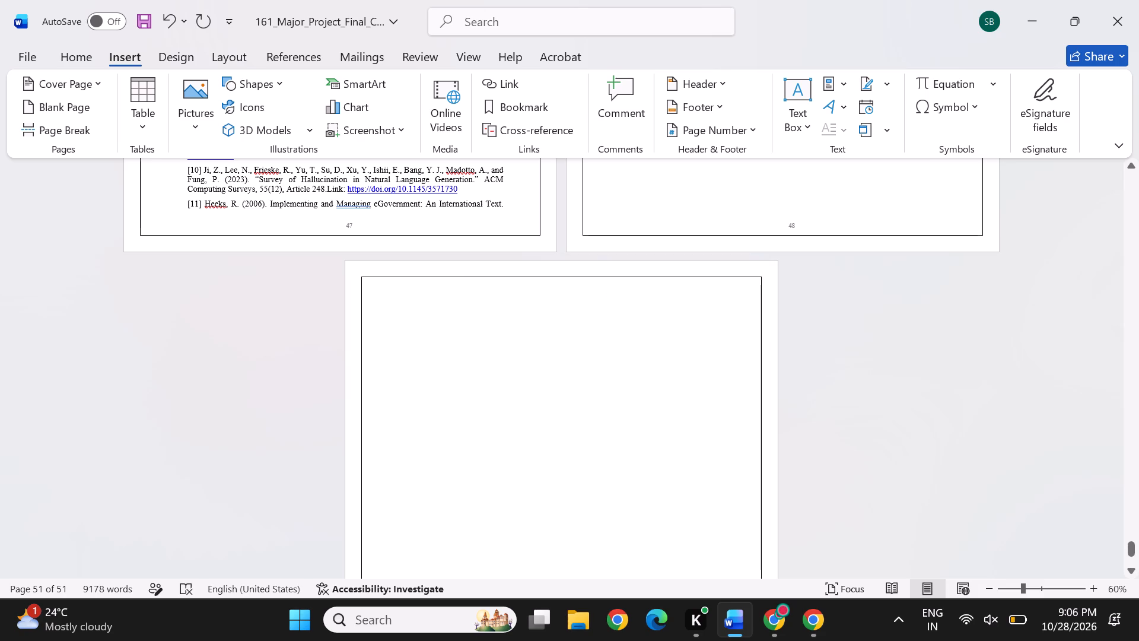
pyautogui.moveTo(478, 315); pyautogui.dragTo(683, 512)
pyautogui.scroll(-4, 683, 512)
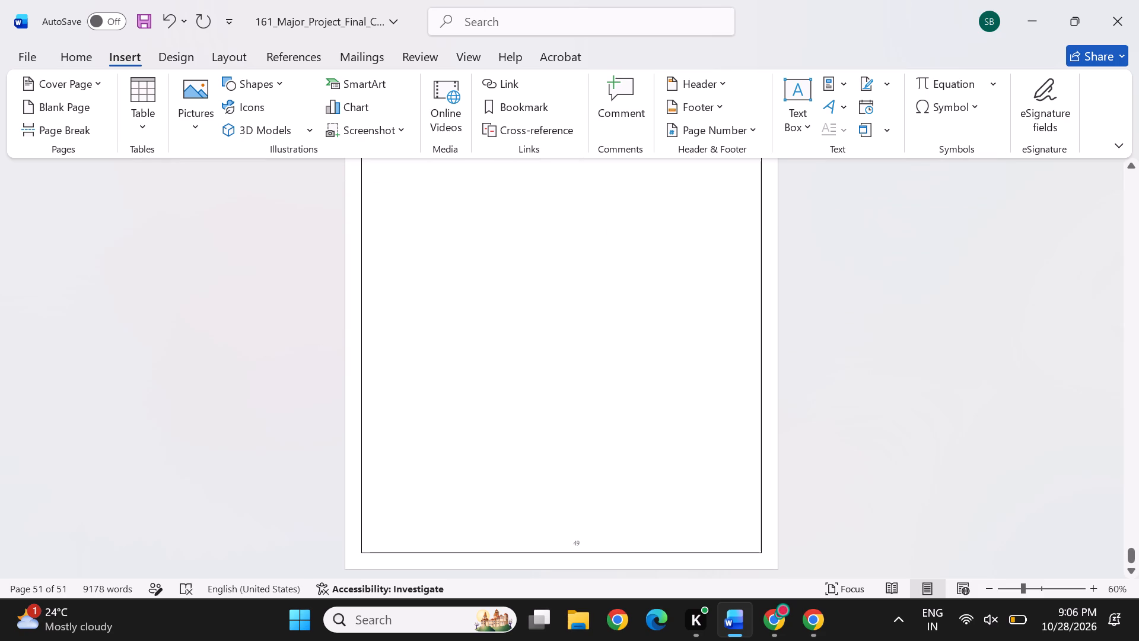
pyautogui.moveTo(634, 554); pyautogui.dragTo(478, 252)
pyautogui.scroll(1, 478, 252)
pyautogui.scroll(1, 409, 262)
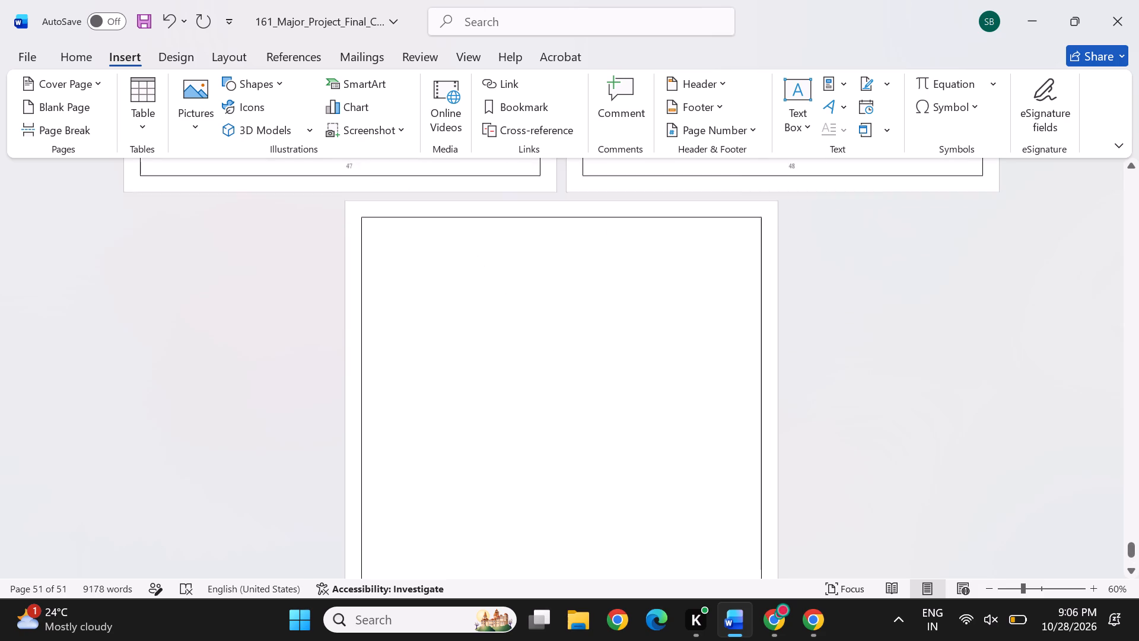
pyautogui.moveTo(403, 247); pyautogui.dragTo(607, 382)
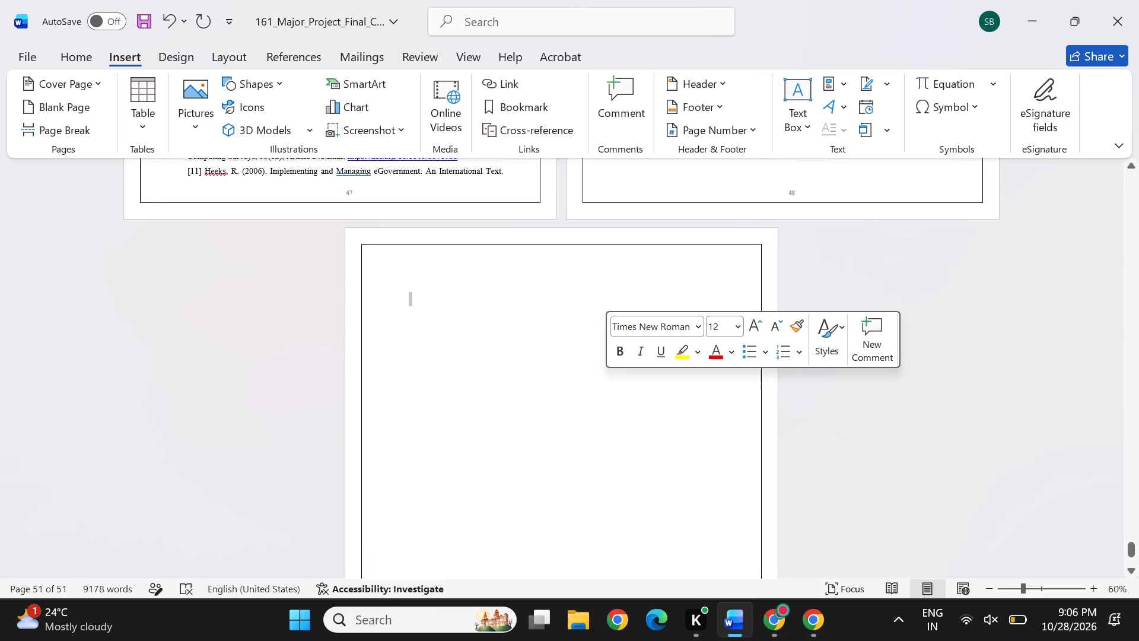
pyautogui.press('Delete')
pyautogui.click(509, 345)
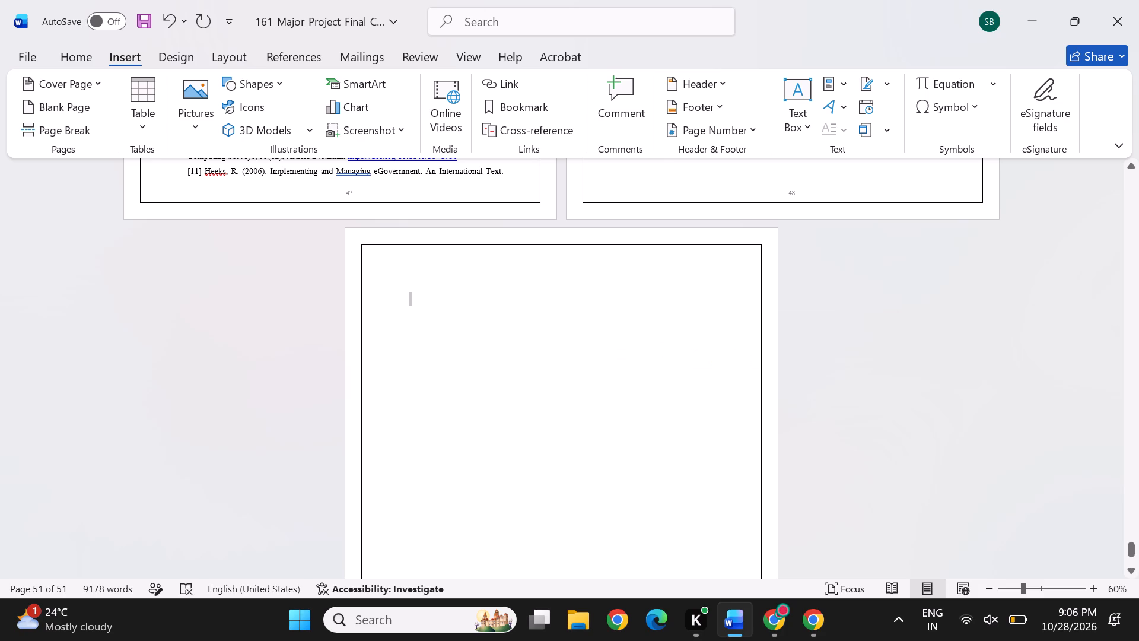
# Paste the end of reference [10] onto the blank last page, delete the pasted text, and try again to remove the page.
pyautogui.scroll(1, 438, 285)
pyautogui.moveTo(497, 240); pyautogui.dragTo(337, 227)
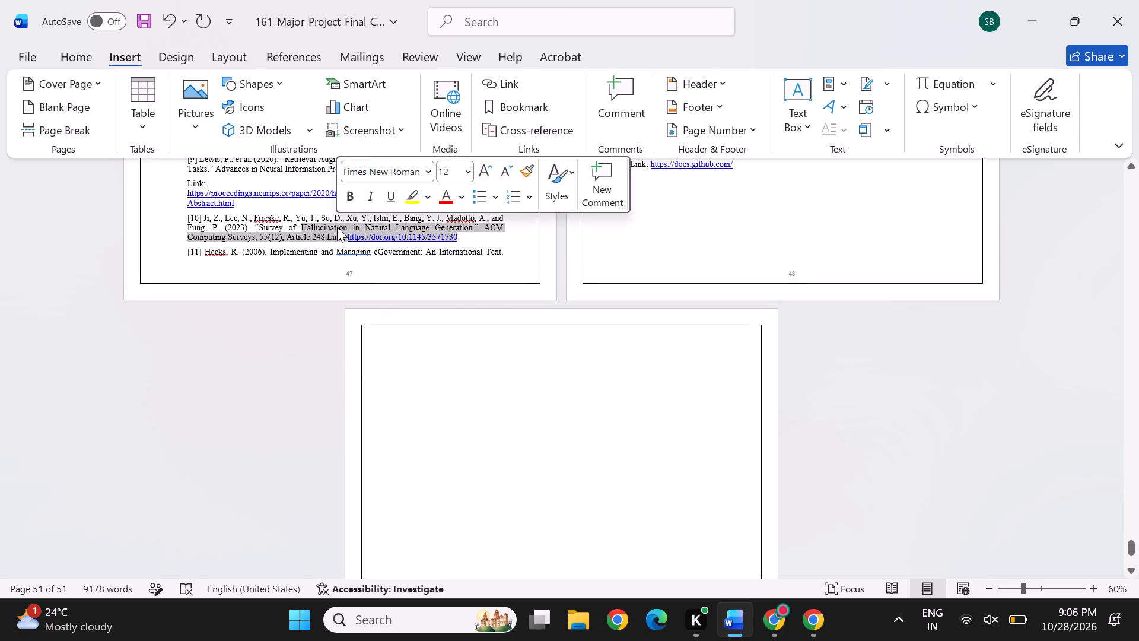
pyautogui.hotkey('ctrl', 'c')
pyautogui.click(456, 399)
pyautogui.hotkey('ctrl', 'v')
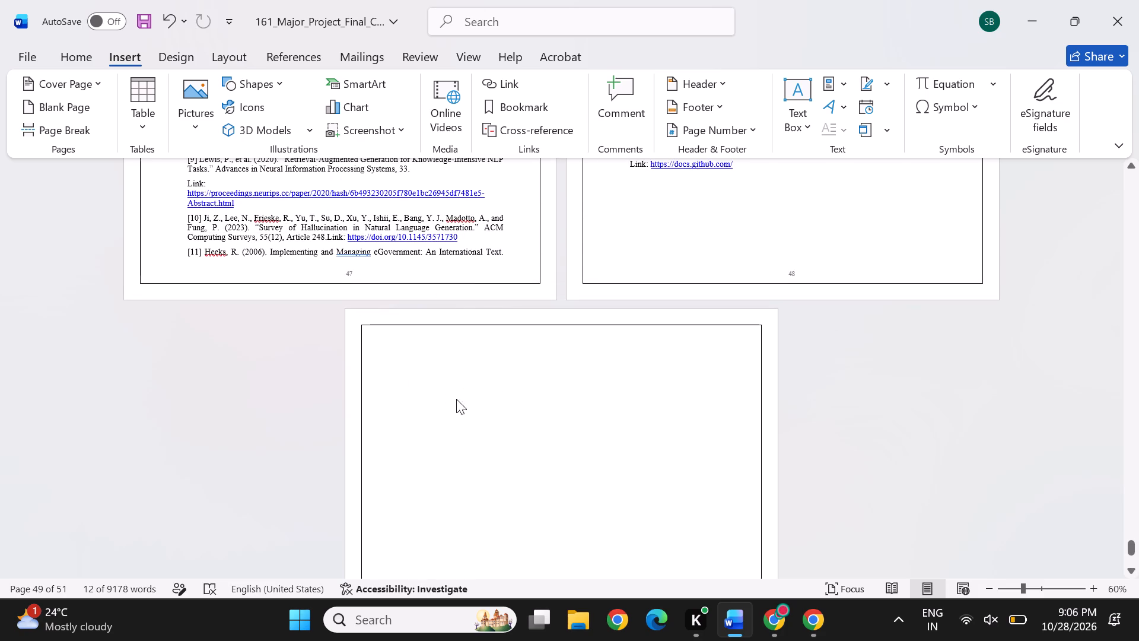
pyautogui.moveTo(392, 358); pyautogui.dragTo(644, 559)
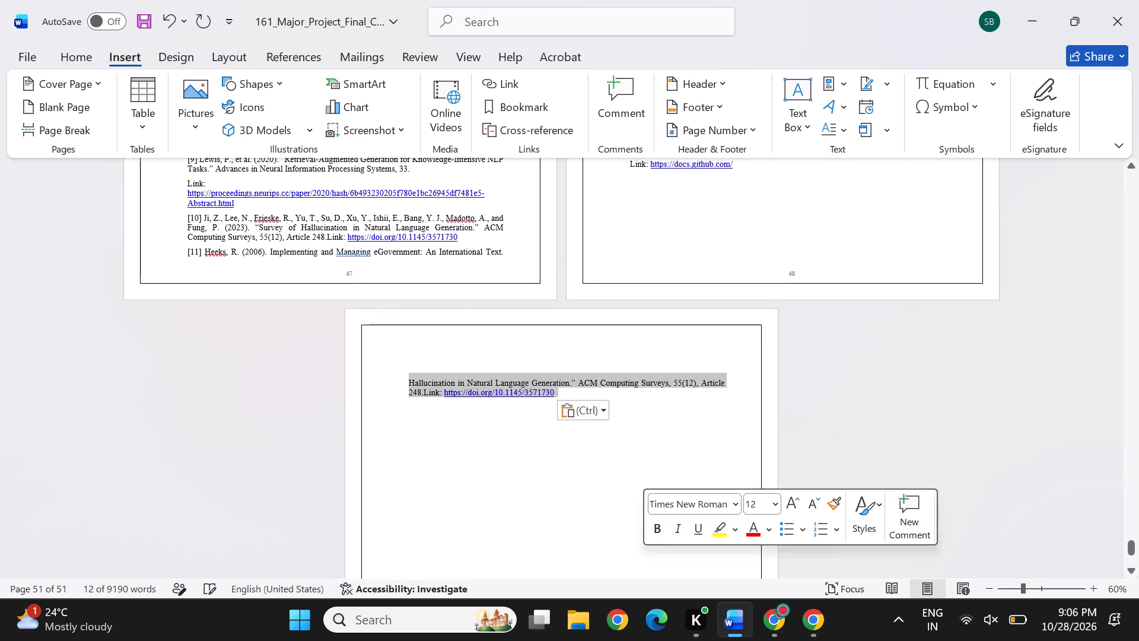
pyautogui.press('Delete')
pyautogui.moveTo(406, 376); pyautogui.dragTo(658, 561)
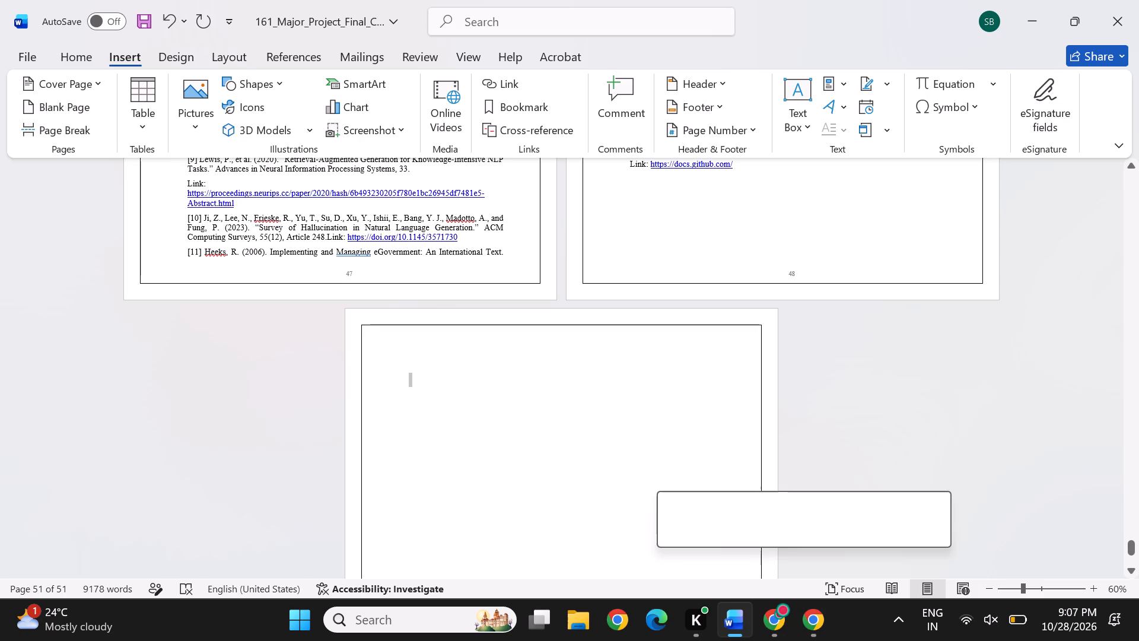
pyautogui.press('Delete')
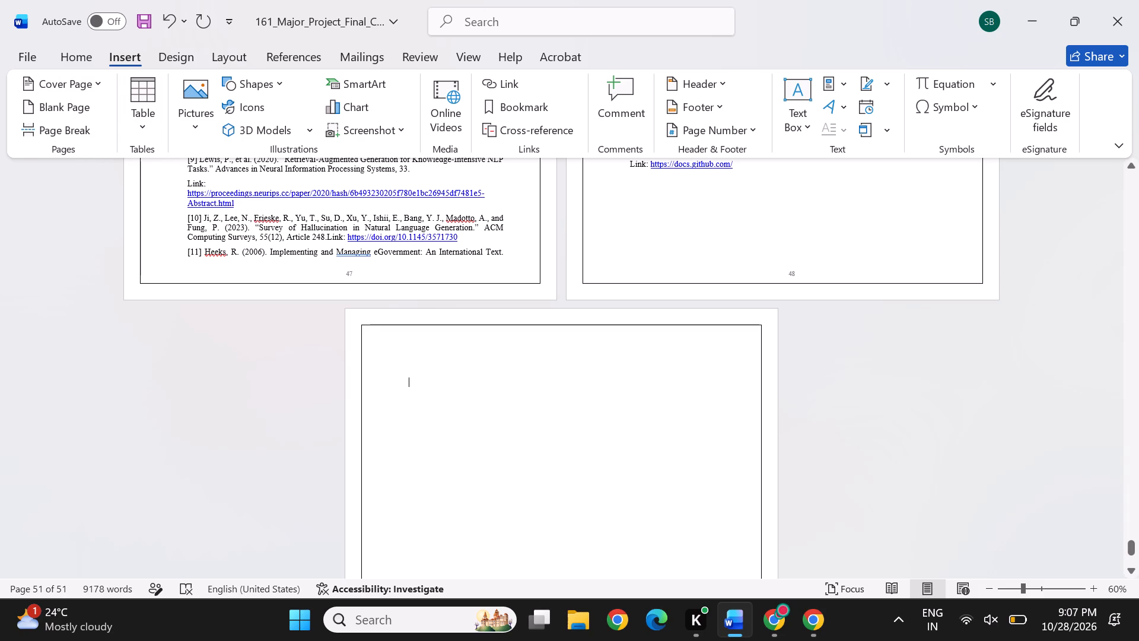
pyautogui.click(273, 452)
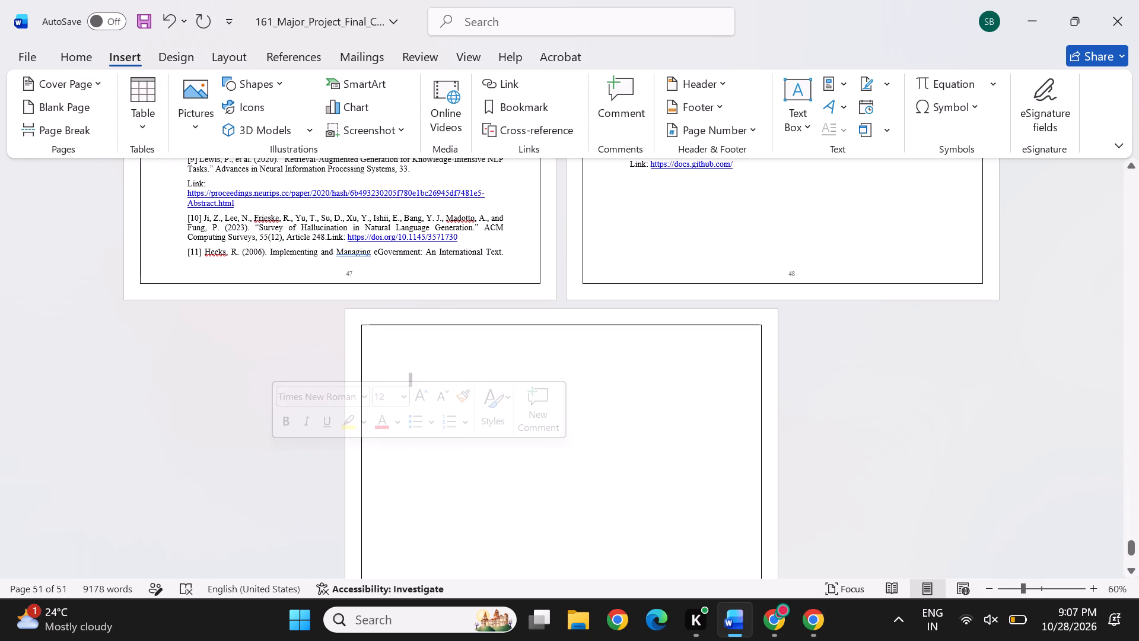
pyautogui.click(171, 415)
# Review the pages backwards from the references through the UML diagrams to the start of section 4.14.
pyautogui.keyDown('ctrl'); pyautogui.scroll(4, 171, 415); pyautogui.keyUp('ctrl')
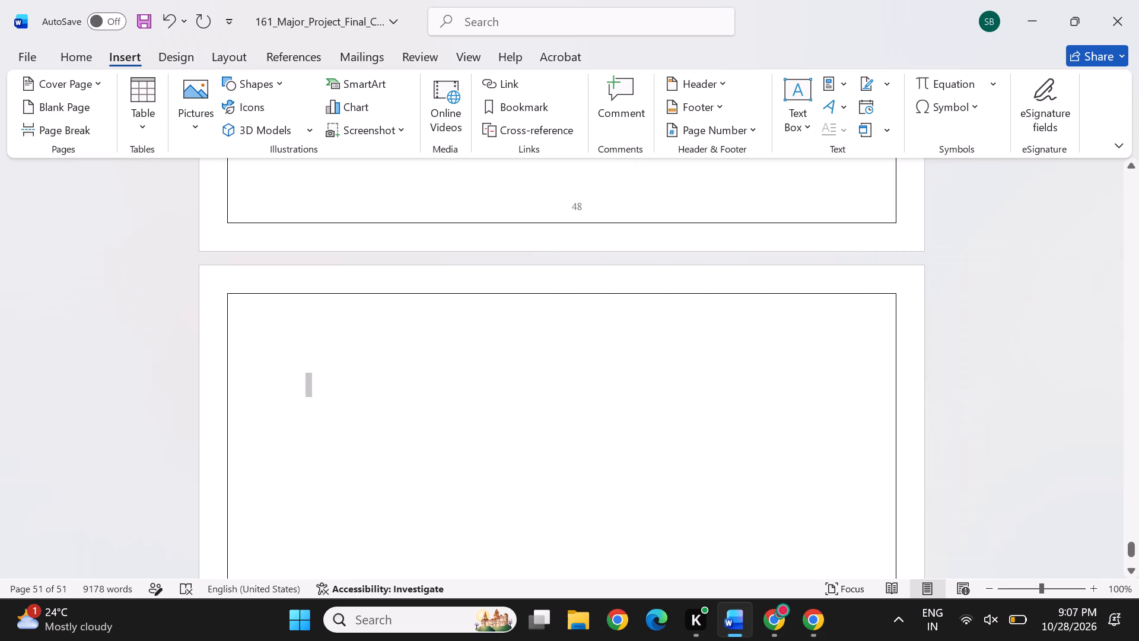
pyautogui.scroll(-2, 171, 415)
pyautogui.scroll(4, 413, 430)
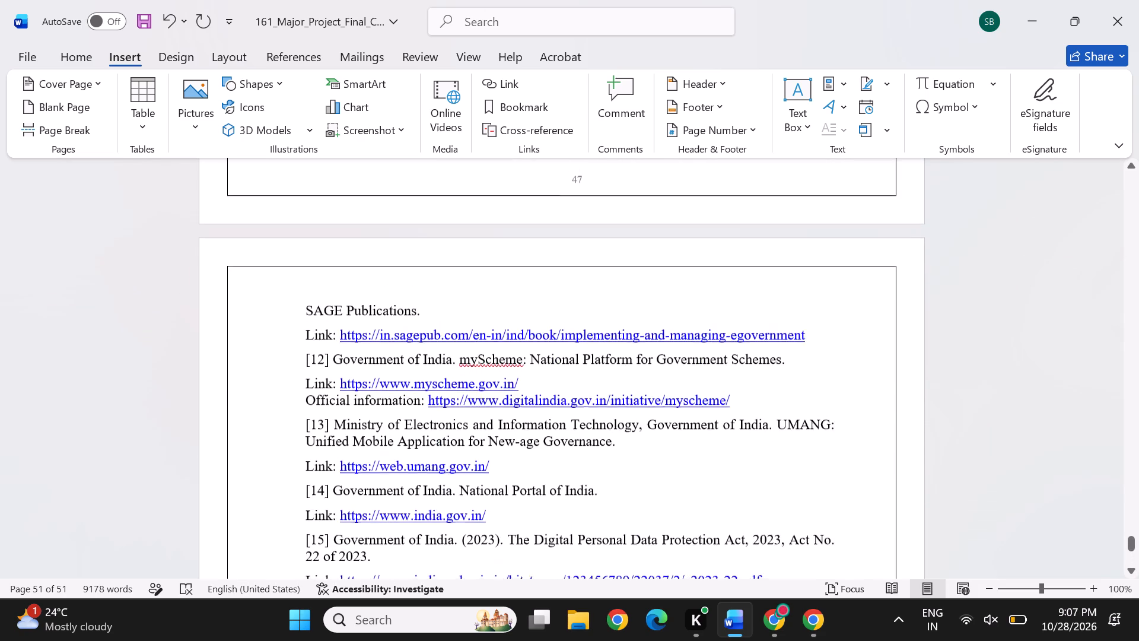
pyautogui.keyDown('ctrl'); pyautogui.scroll(-1, 413, 430); pyautogui.keyUp('ctrl')
pyautogui.scroll(3, 511, 415)
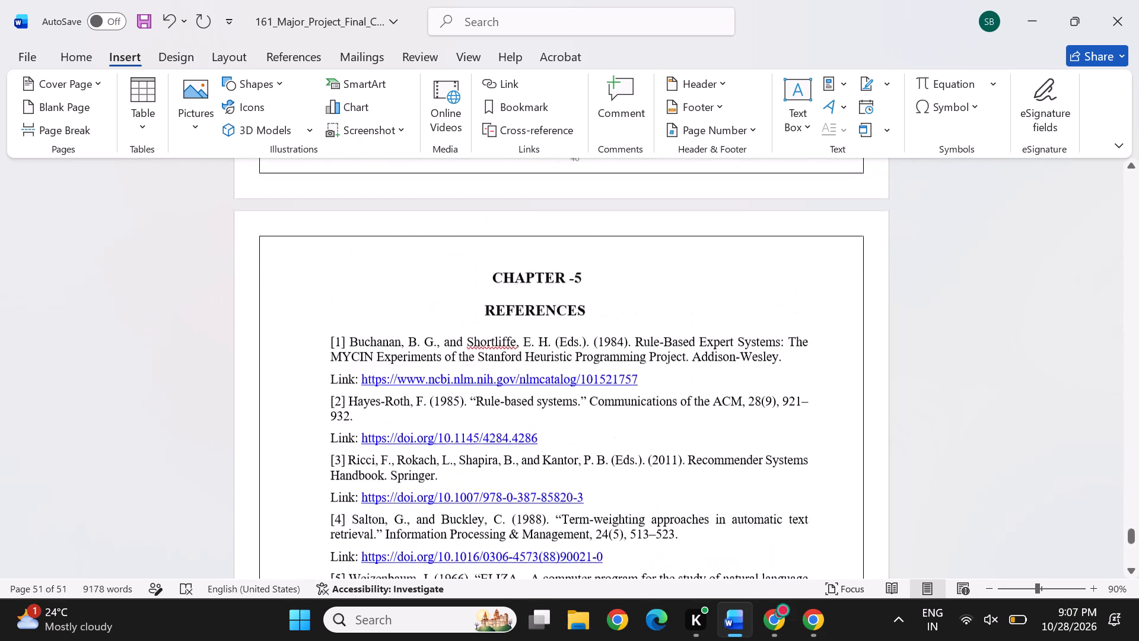
pyautogui.scroll(1, 511, 415)
pyautogui.scroll(4, 532, 336)
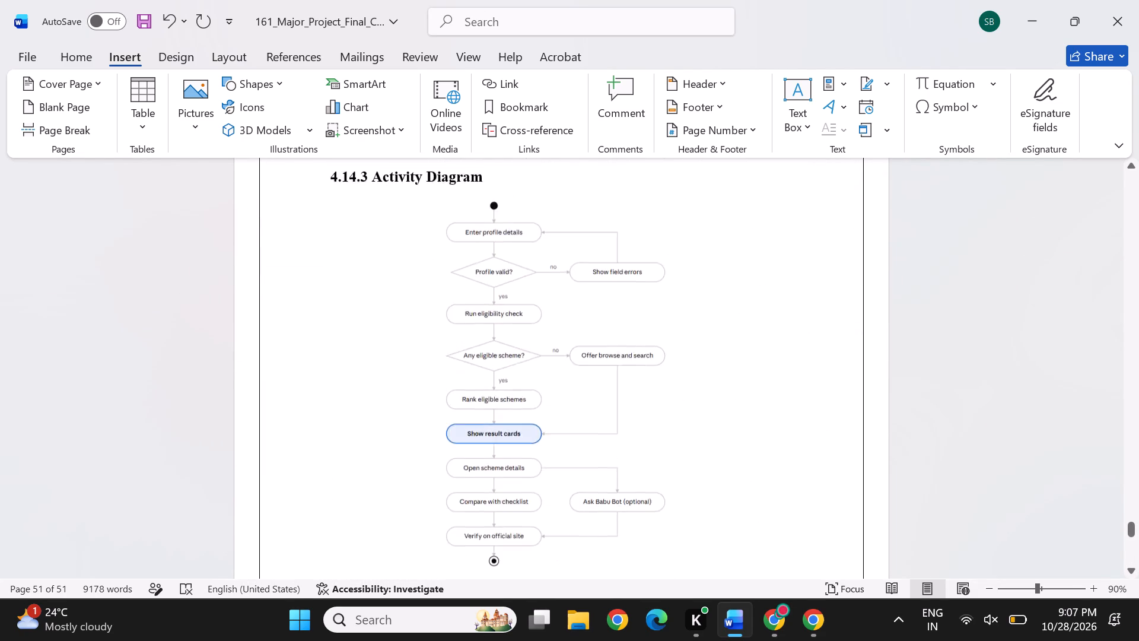
pyautogui.scroll(4, 532, 336)
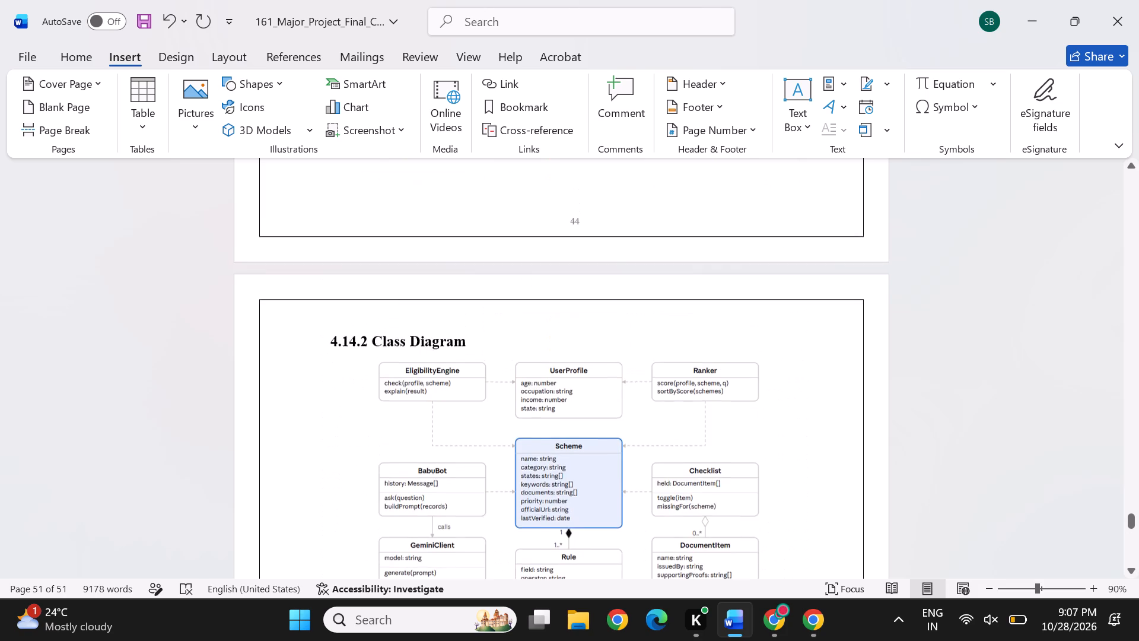
pyautogui.scroll(3, 532, 336)
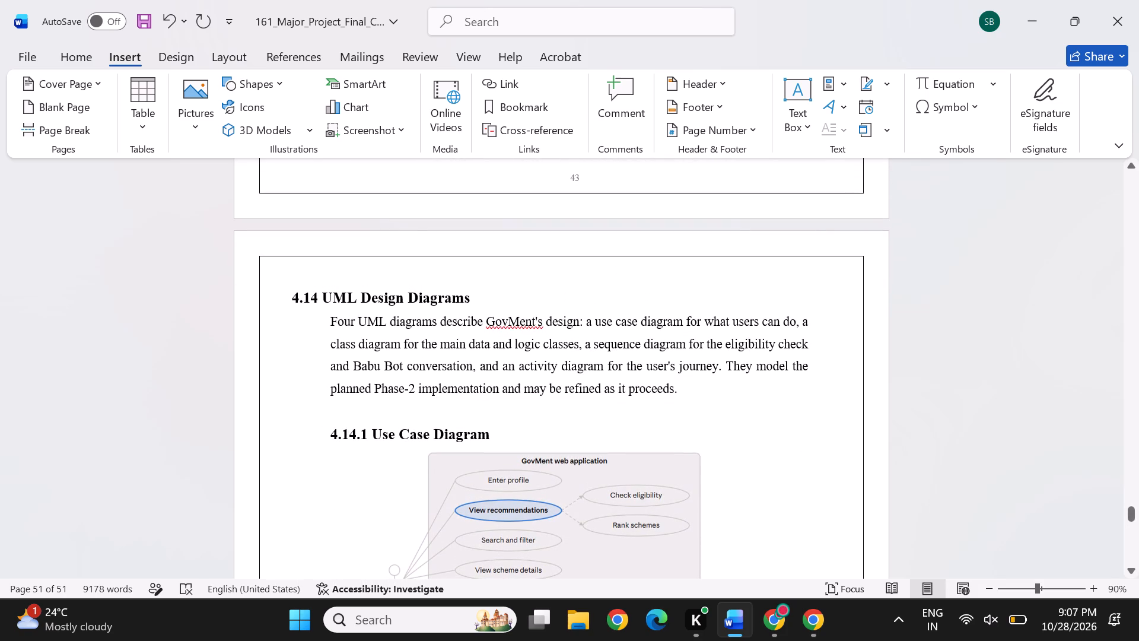
# Remove the blank line above the 4.14.1 Use Case Diagram heading and add one before 4.14.2 Class Diagram to start it on the next page.
pyautogui.click(388, 411)
pyautogui.press('Delete')
pyautogui.scroll(-1, 478, 424)
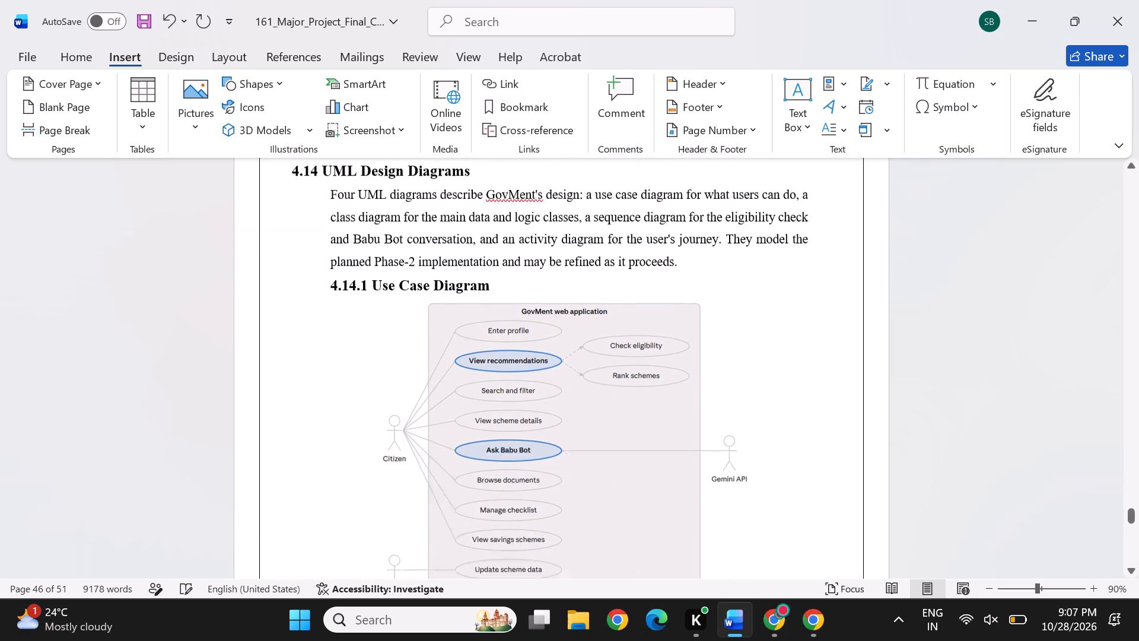
pyautogui.scroll(-1, 478, 424)
pyautogui.click(400, 378)
pyautogui.press('Return')
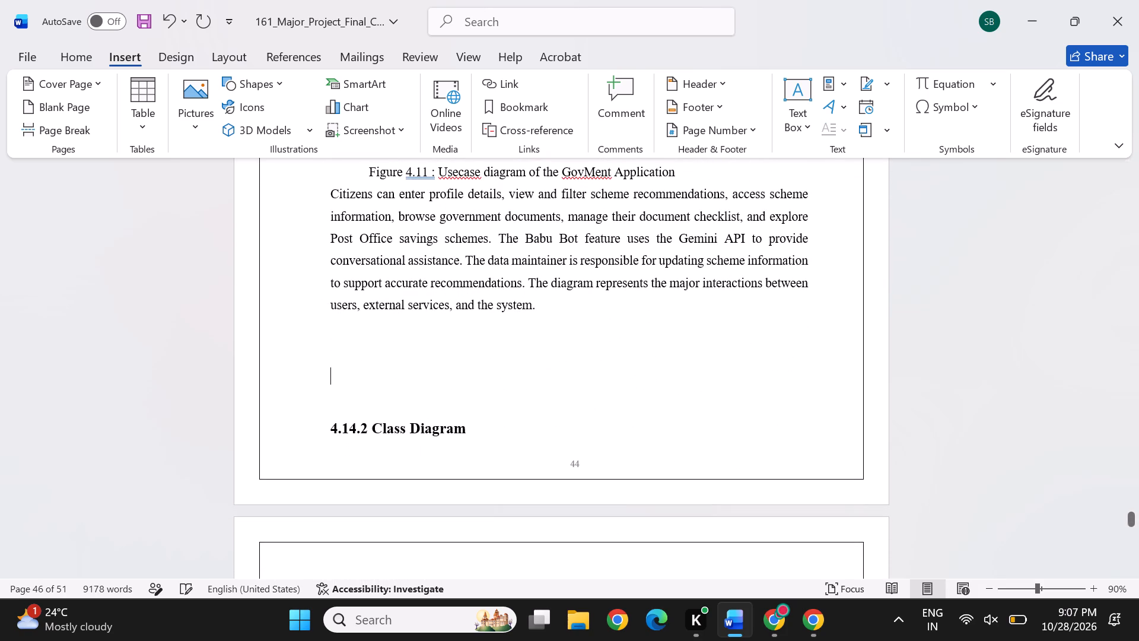
# Check the page starts of 4.14.2 Class Diagram and 4.14.3 Activity Diagram, and save the report.
pyautogui.scroll(-1, 400, 378)
pyautogui.scroll(-1, 419, 436)
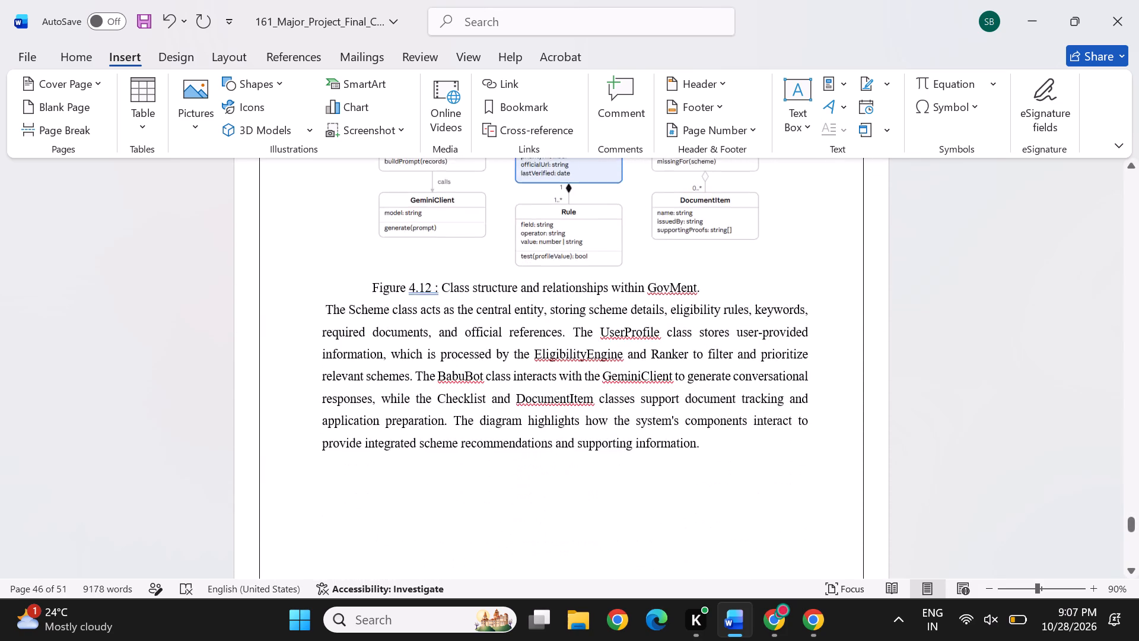
pyautogui.scroll(-1, 428, 410)
pyautogui.scroll(1, 442, 402)
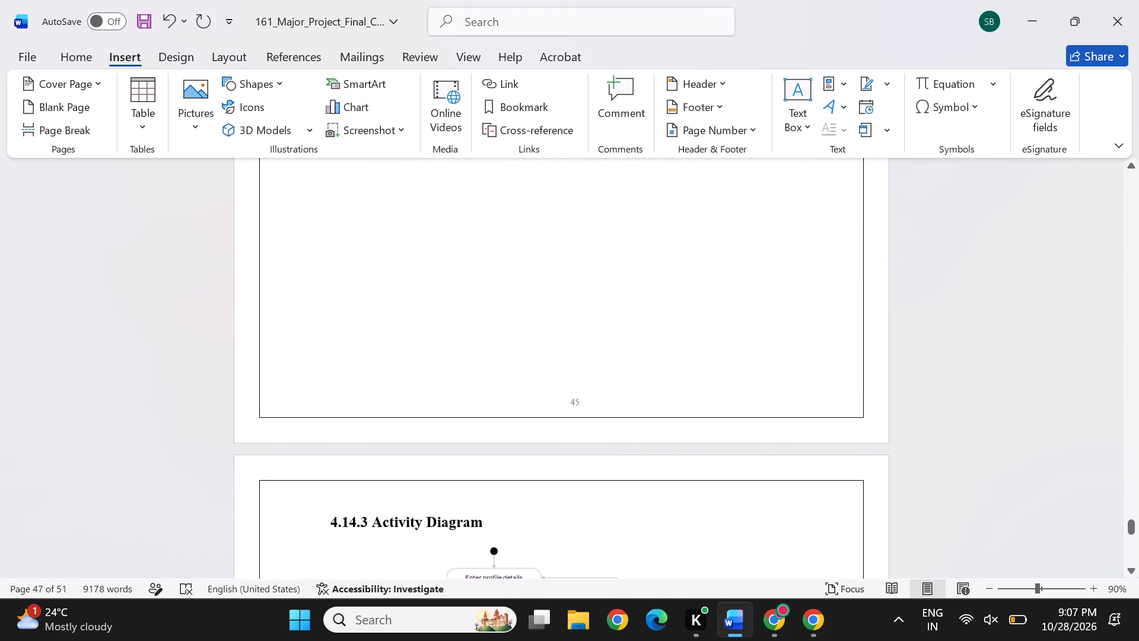
pyautogui.hotkey('ctrl', 's')
# Review the Activity Diagram page and the Chapter 5 reference pages for layout and page breaks.
pyautogui.scroll(-6, 332, 395)
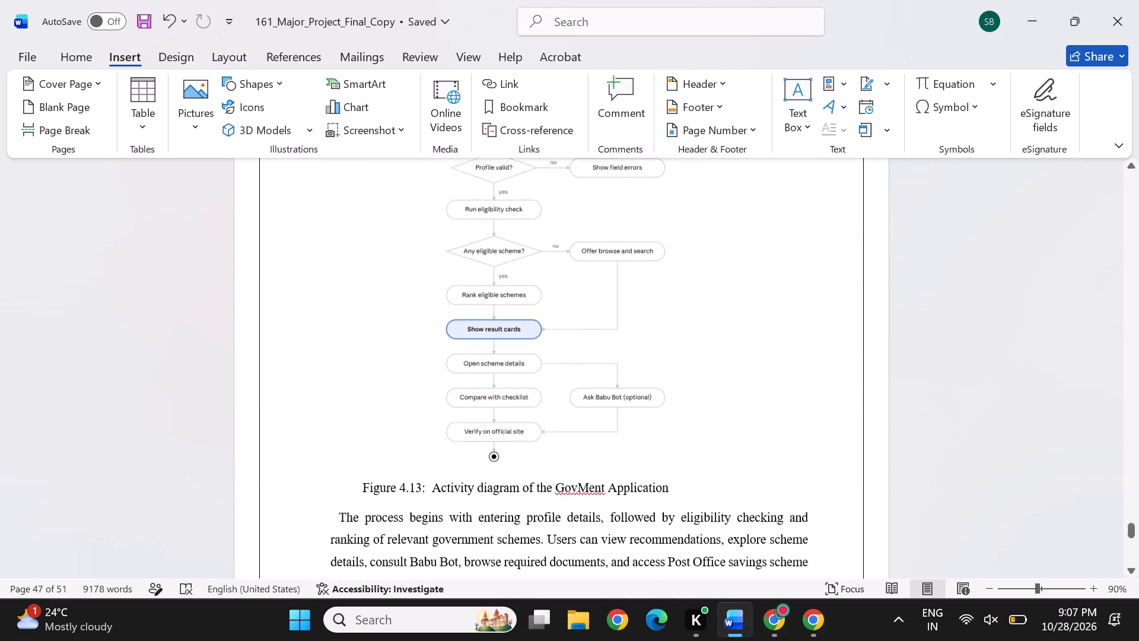
pyautogui.scroll(-1, 454, 437)
pyautogui.scroll(3, 450, 395)
pyautogui.scroll(1, 526, 420)
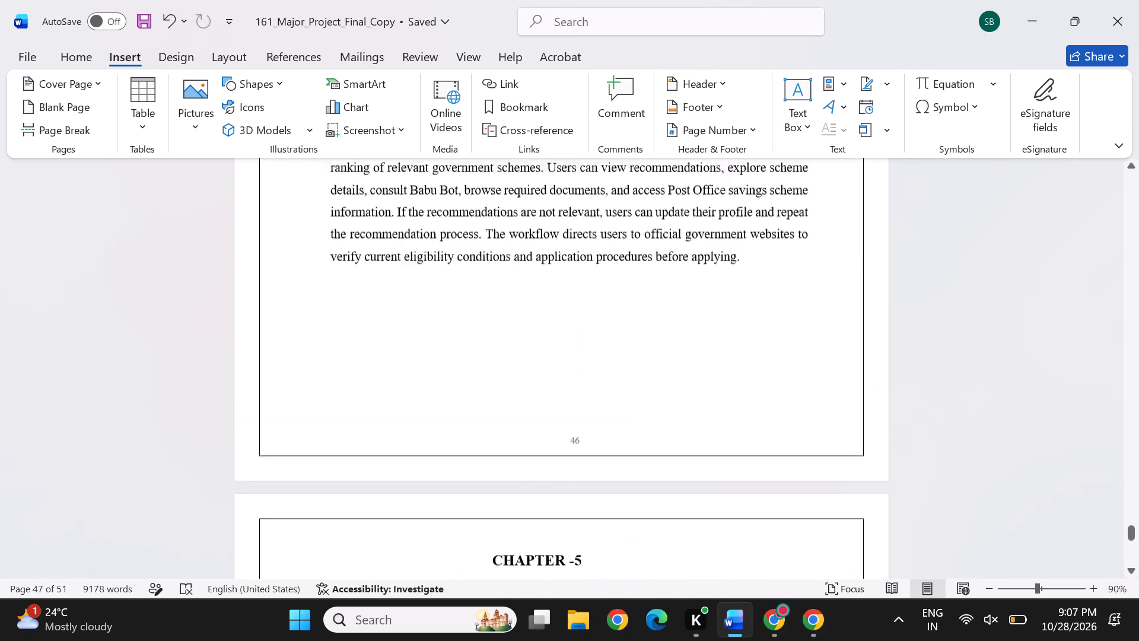
pyautogui.scroll(3, 526, 420)
pyautogui.scroll(-5, 526, 420)
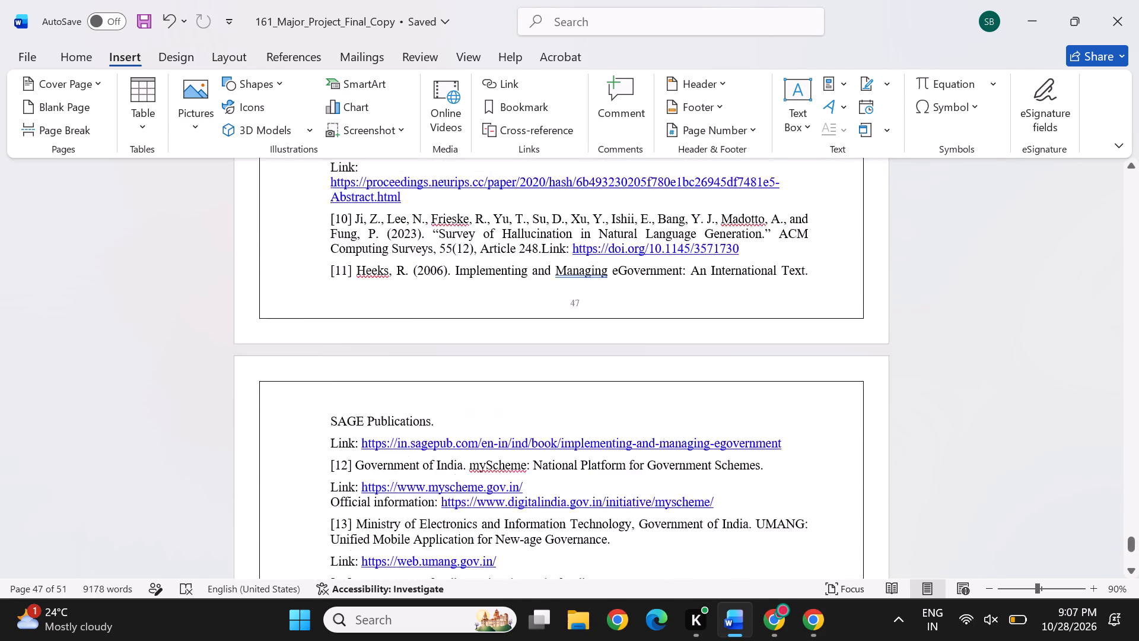
pyautogui.scroll(-3, 526, 420)
pyautogui.scroll(3, 526, 420)
pyautogui.scroll(14, 651, 369)
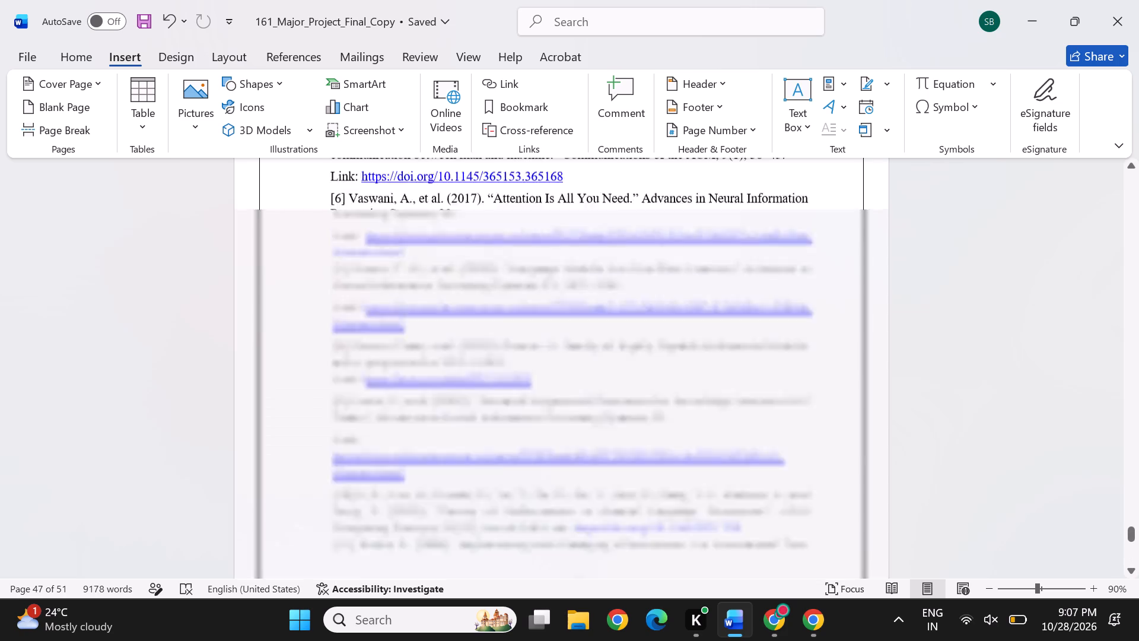
# Examine the table of contents entries and page numbers from Chapter 1 through References.
pyautogui.scroll(20, 651, 369)
pyautogui.scroll(20, 651, 369)
pyautogui.scroll(20, 651, 369)
pyautogui.scroll(-7, 590, 371)
pyautogui.scroll(1, 590, 371)
pyautogui.scroll(-1, 590, 371)
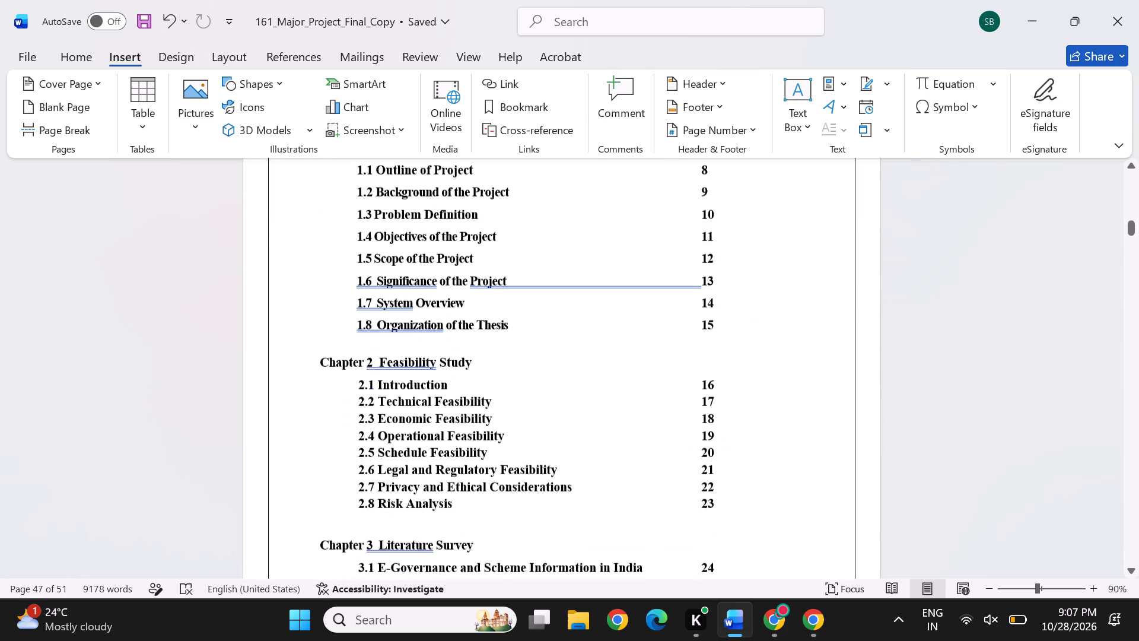
pyautogui.scroll(-1, 590, 371)
pyautogui.scroll(-2, 707, 445)
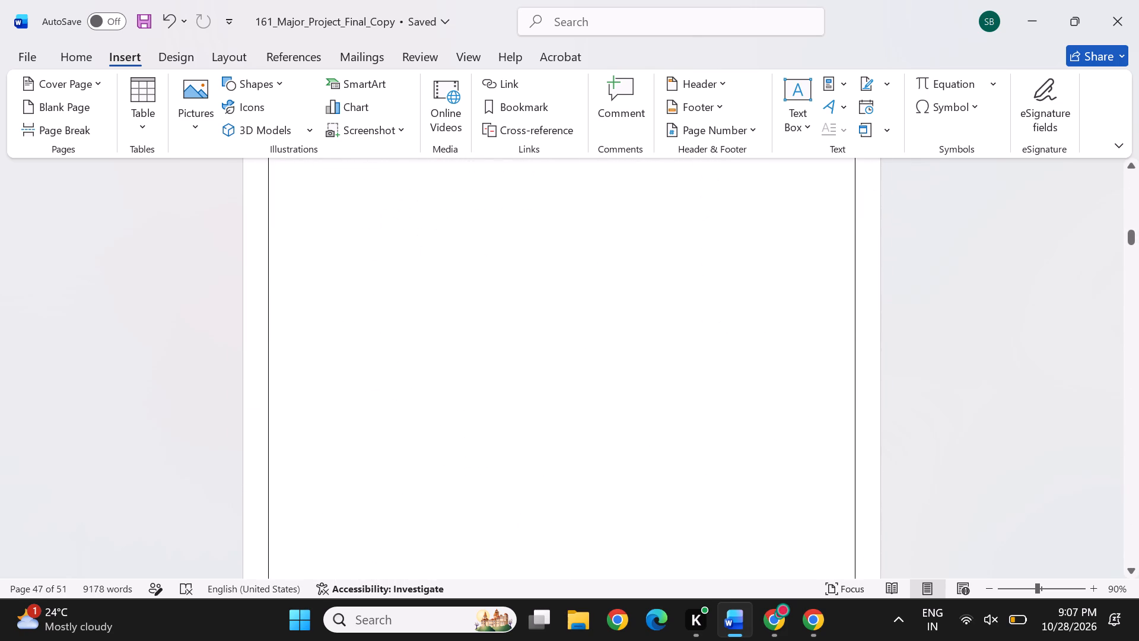
pyautogui.scroll(1, 761, 302)
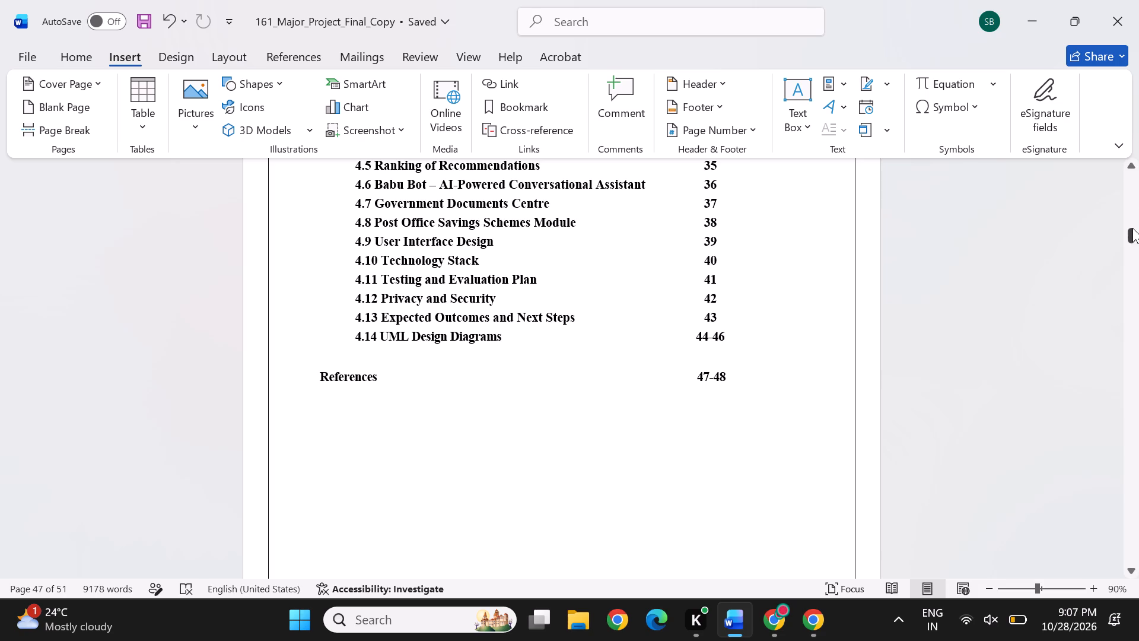
# Recheck the pages from the document's end back to 4.14.1 Use Case Diagram, and save the report.
pyautogui.moveTo(1132, 229); pyautogui.dragTo(1137, 640)
pyautogui.scroll(1, 784, 388)
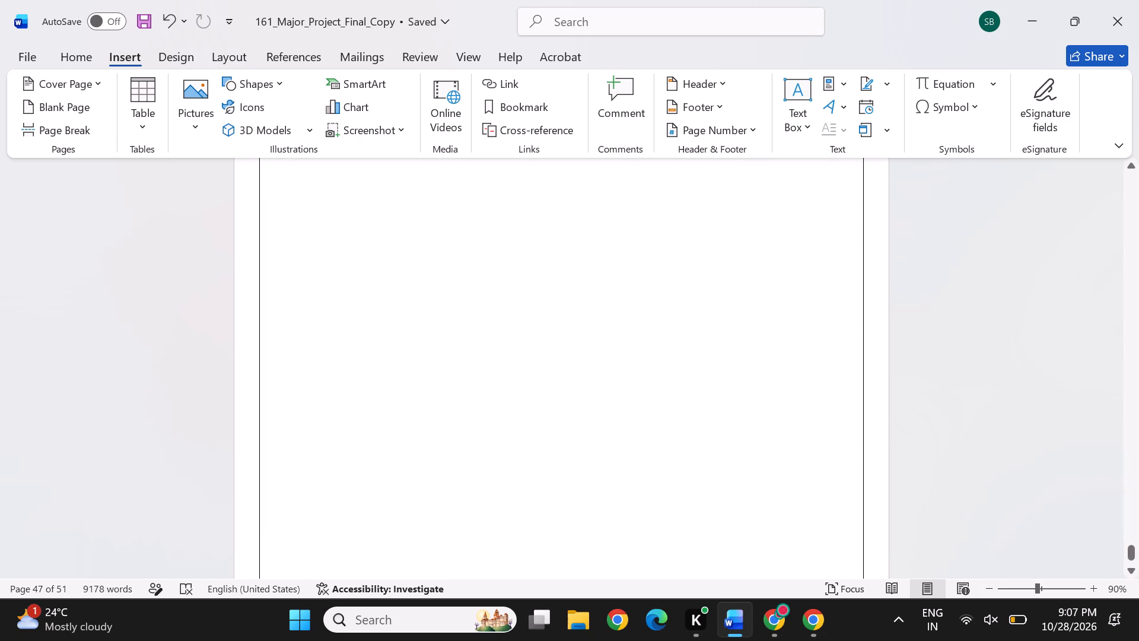
pyautogui.scroll(3, 784, 388)
pyautogui.scroll(1, 639, 408)
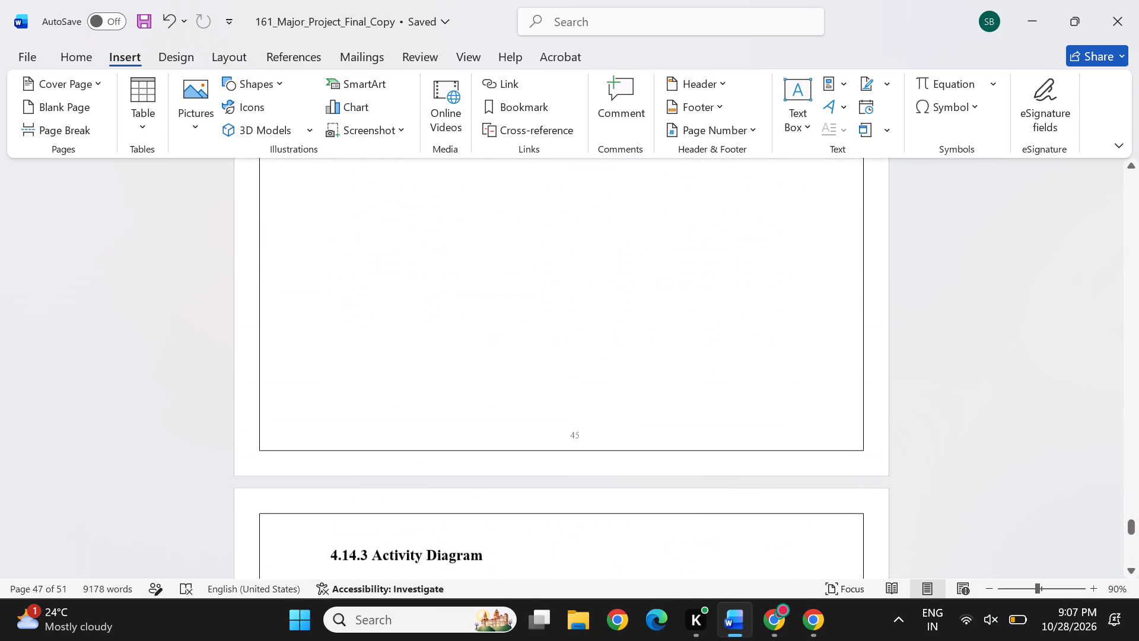
pyautogui.scroll(3, 639, 408)
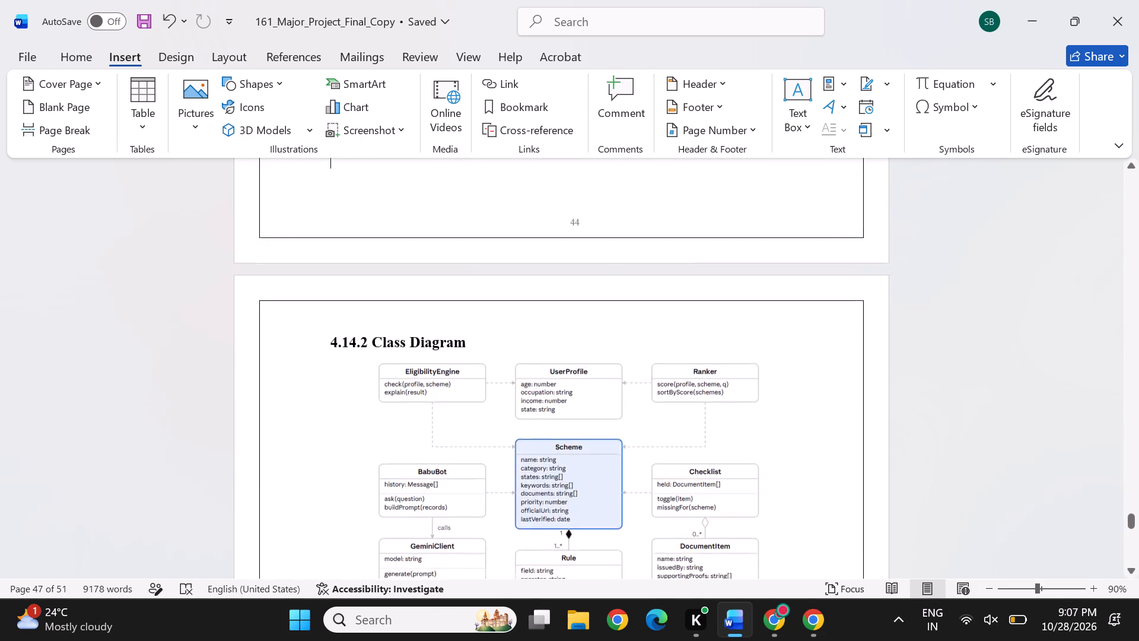
pyautogui.scroll(3, 639, 408)
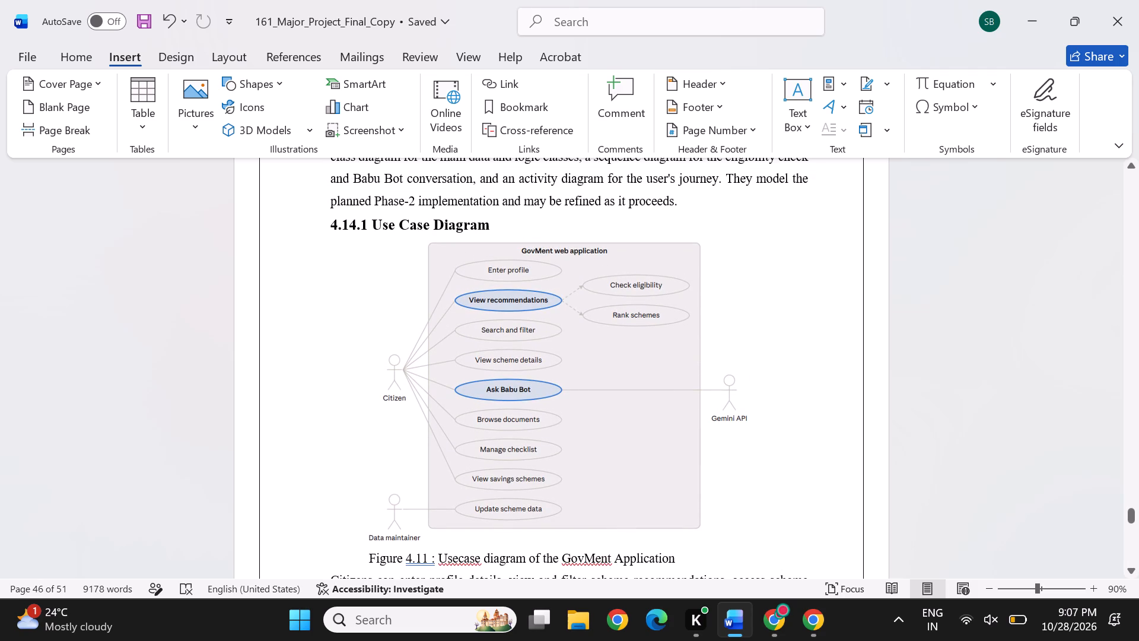
pyautogui.hotkey('ctrl', 's')
pyautogui.hotkey('ctrl', 's')
# Switch to File Explorer and open the Documents folder.
pyautogui.click(591, 629)
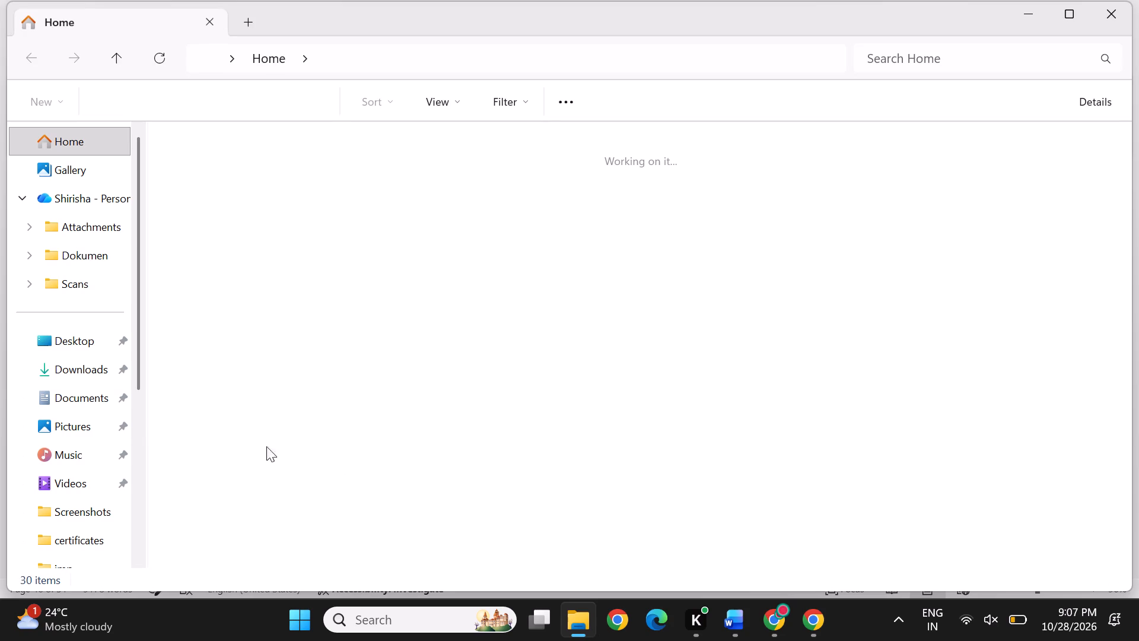
pyautogui.doubleClick(102, 397)
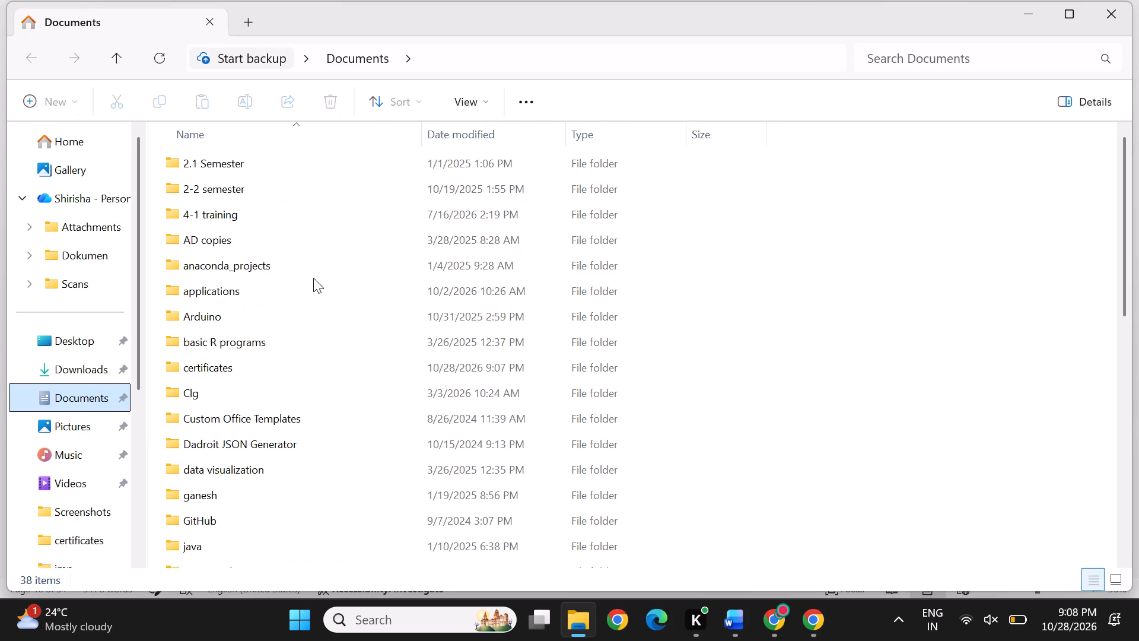
pyautogui.click(806, 624)
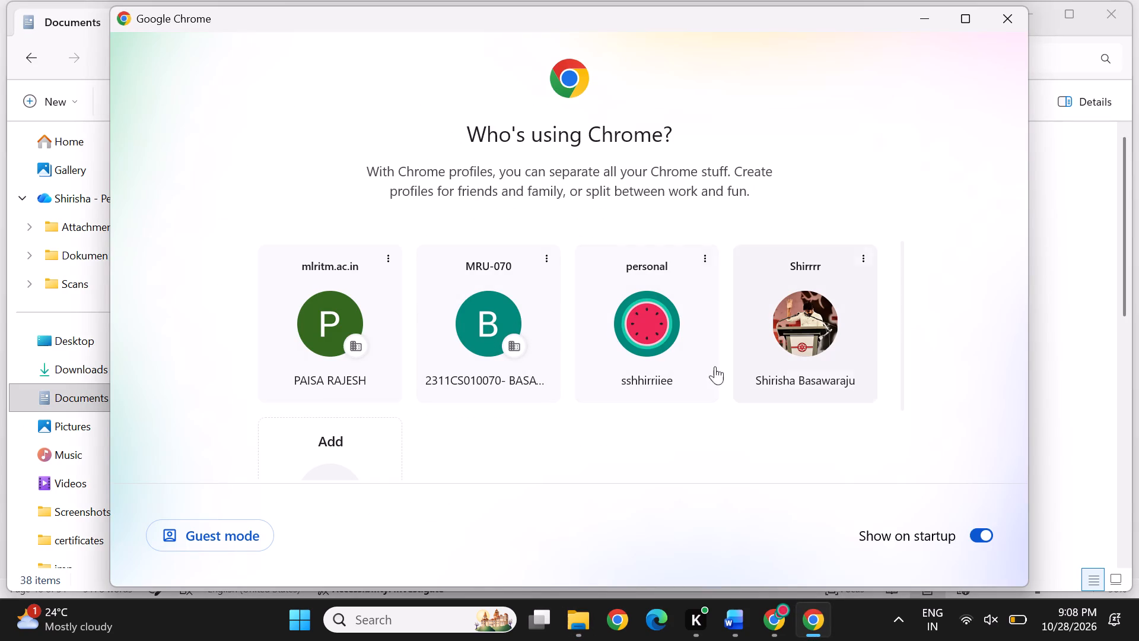
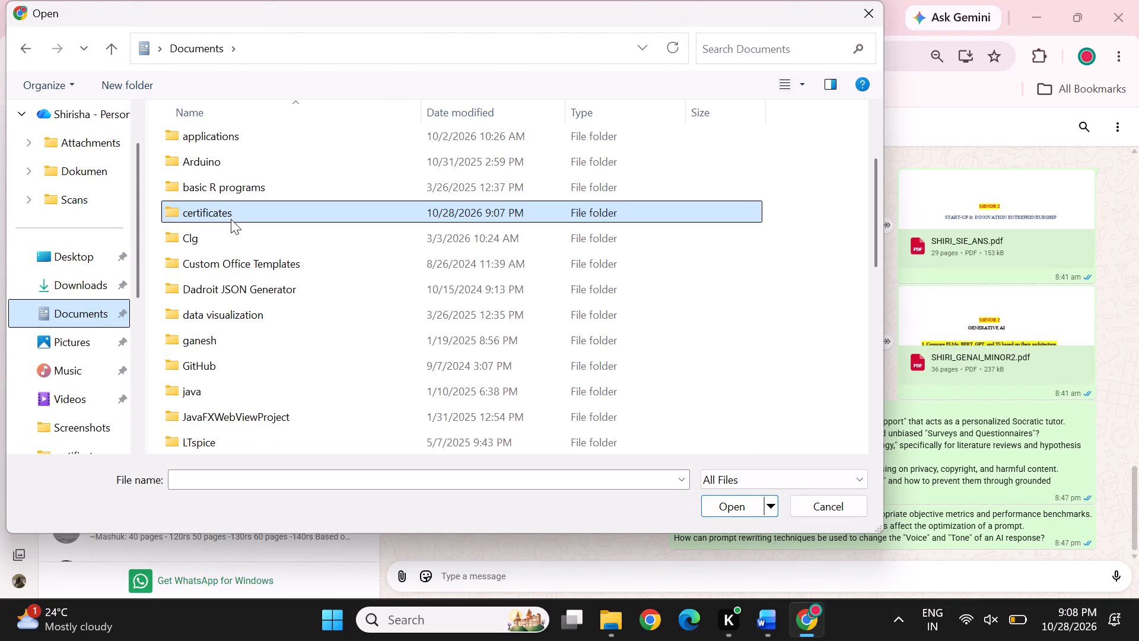
# Open the certificates folder in Documents and select the Word file 161_Major_Project_Final_Copy for the WhatsApp chat.
pyautogui.doubleClick(231, 219)
pyautogui.click(240, 217)
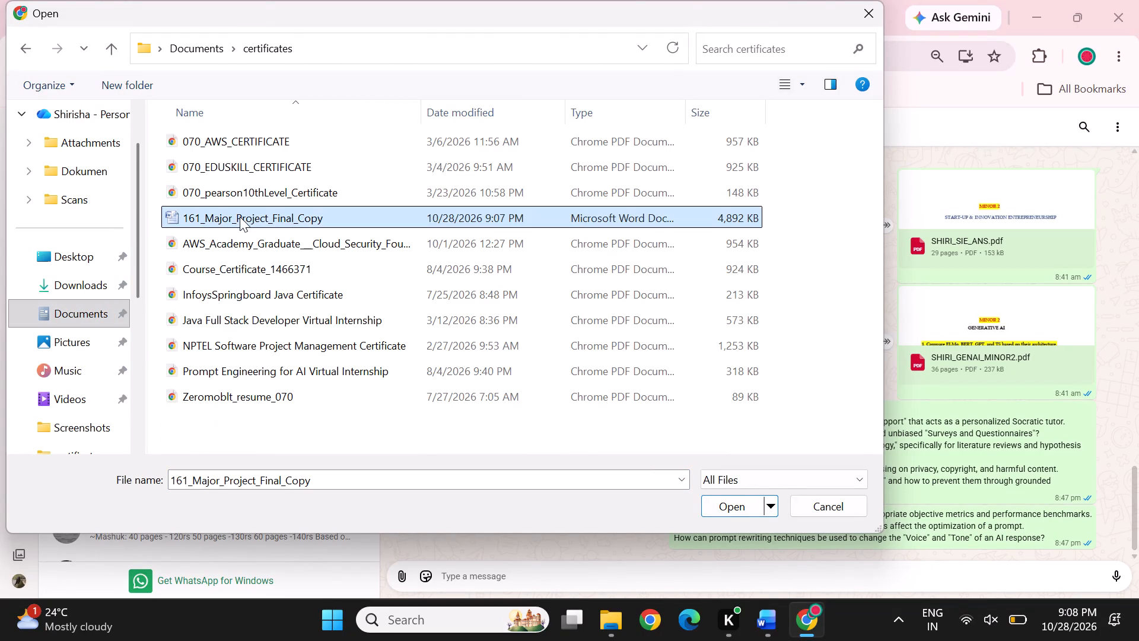
# Switch to Word, back to the open 161_Major_Project_Final_Copy report.
pyautogui.click(769, 627)
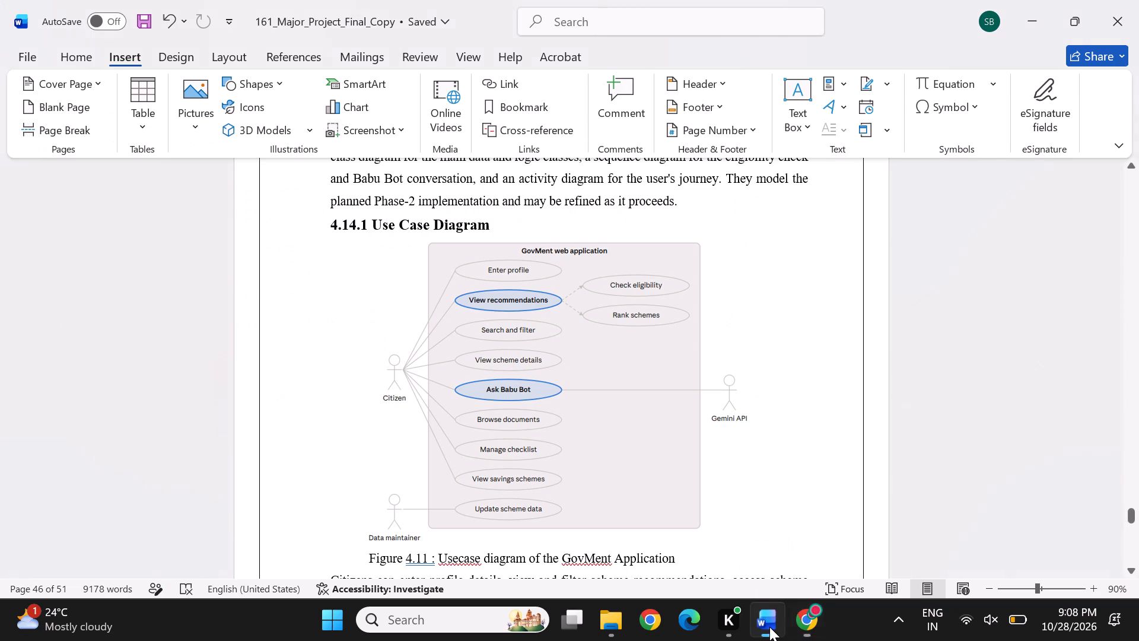
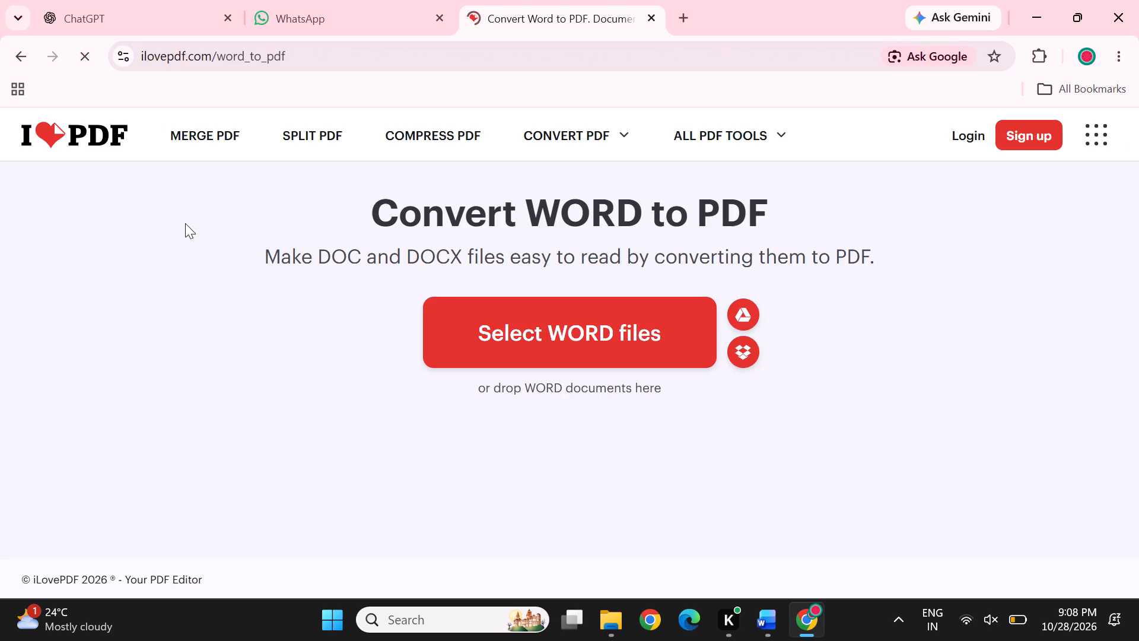
# Open the file chooser on the iLovePDF Word to PDF page to select a Word document for conversion.
pyautogui.click(450, 345)
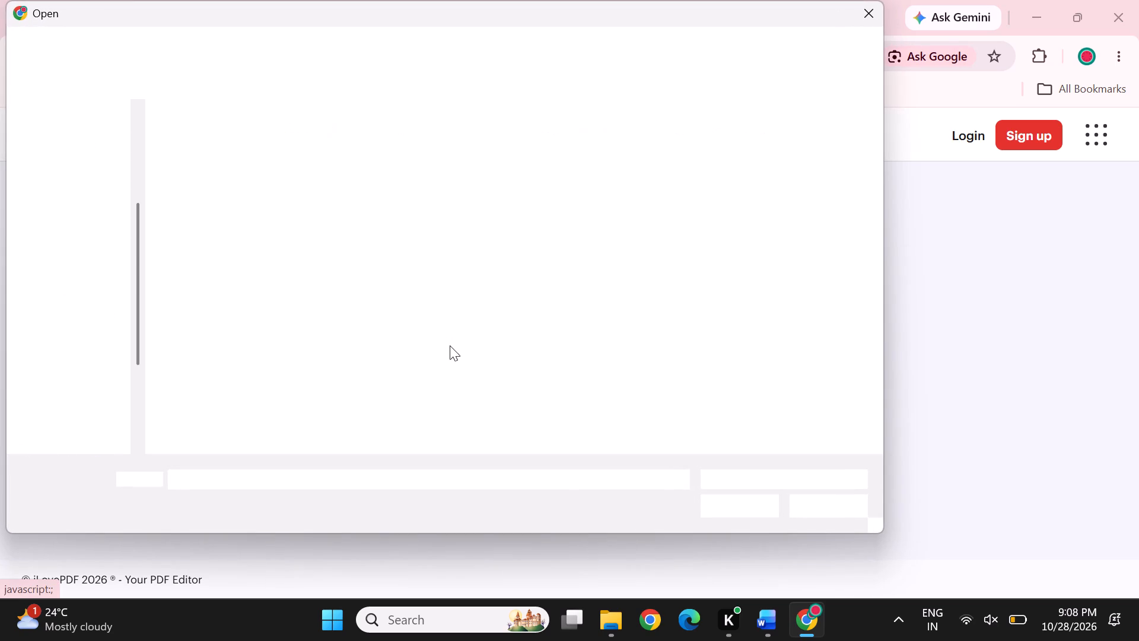
# Upload the 161_Major_Project_Final_Copy Word document from the certificates folder in Documents and convert it to PDF.
pyautogui.doubleClick(68, 316)
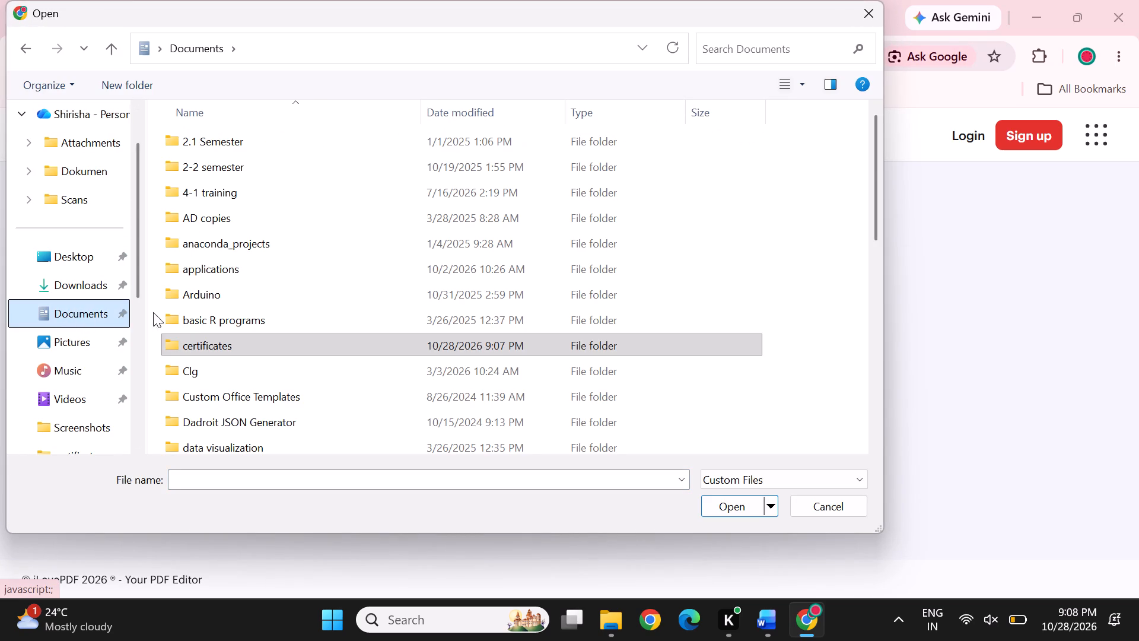
pyautogui.doubleClick(230, 340)
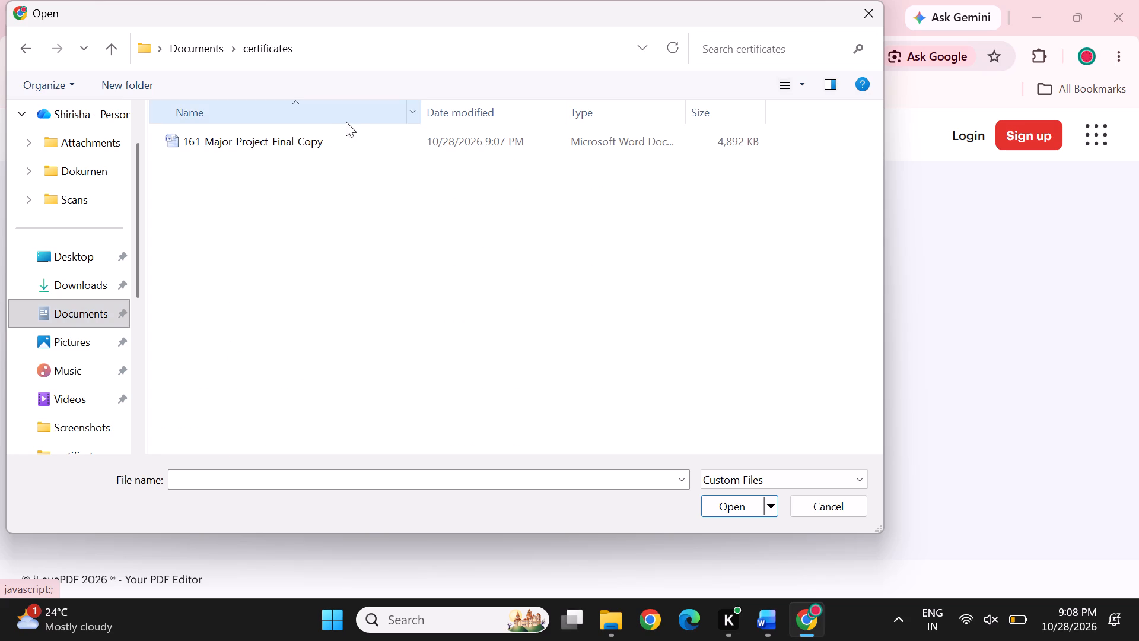
pyautogui.click(322, 147)
pyautogui.click(730, 497)
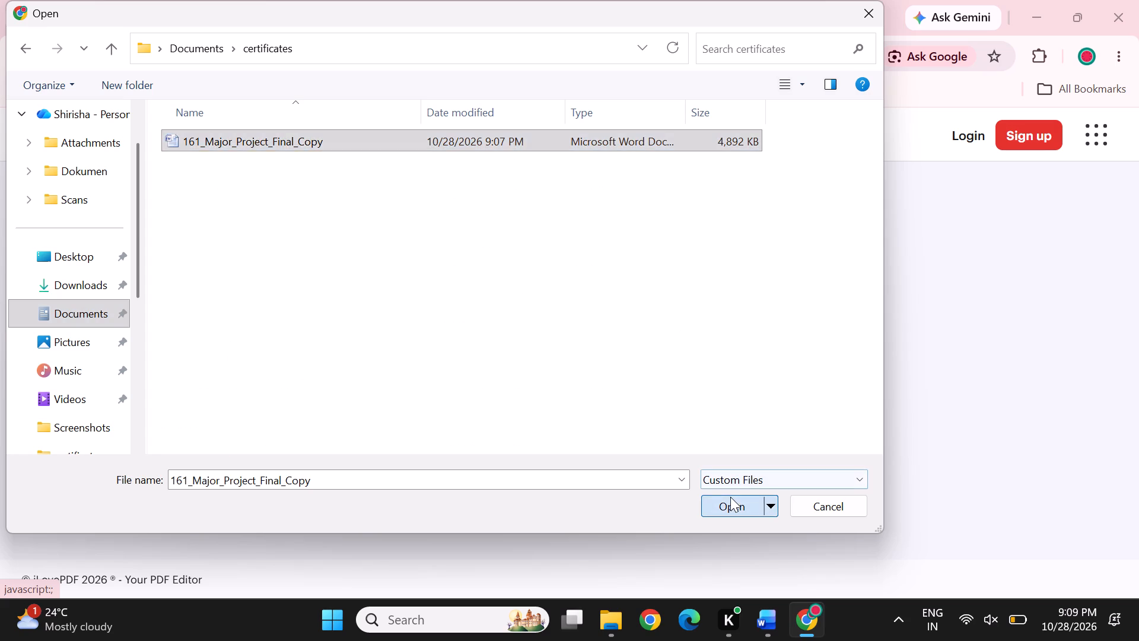
pyautogui.click(891, 540)
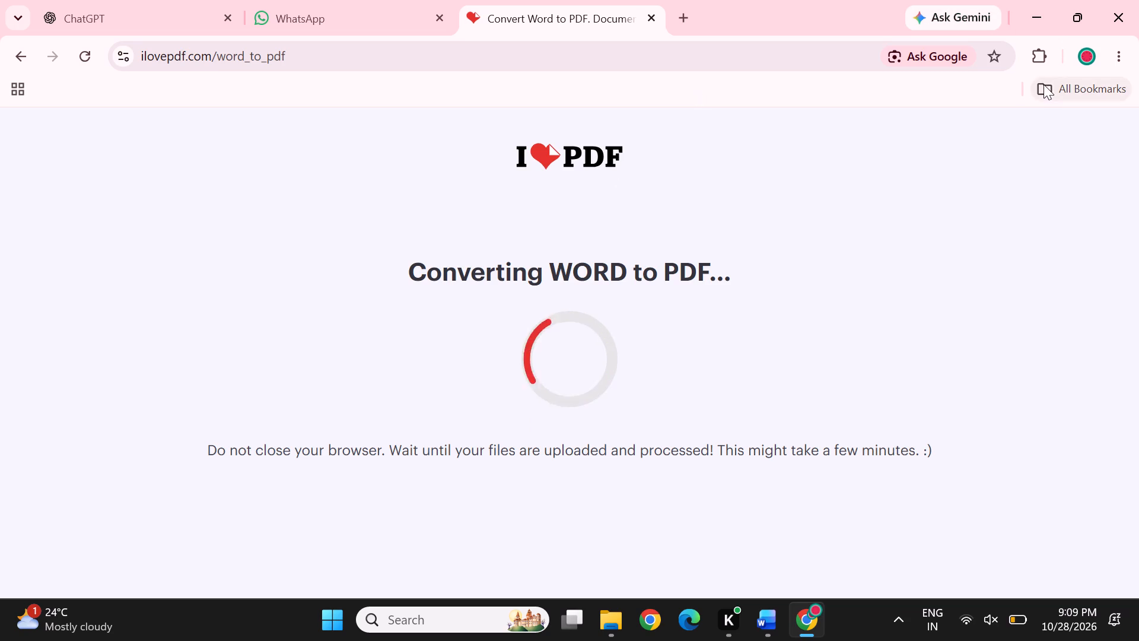
# Check the download history and download the converted report PDF from iLovePDF.
pyautogui.hotkey('ctrl', 'j')
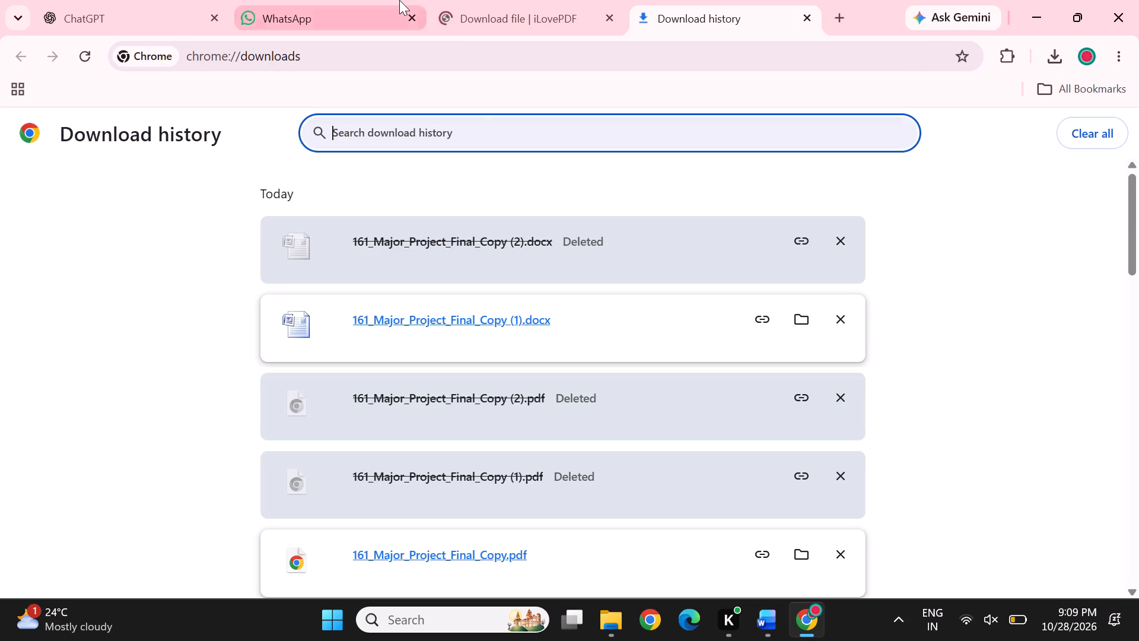
pyautogui.scroll(-4, 514, 456)
pyautogui.scroll(6, 514, 456)
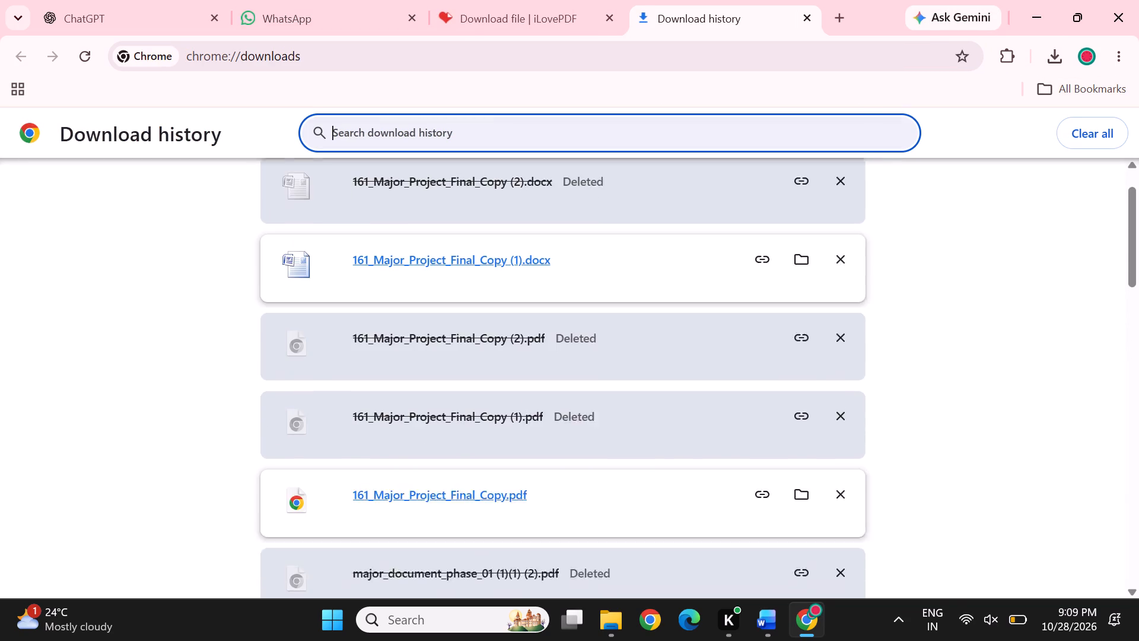
pyautogui.scroll(4, 513, 315)
pyautogui.click(495, 0)
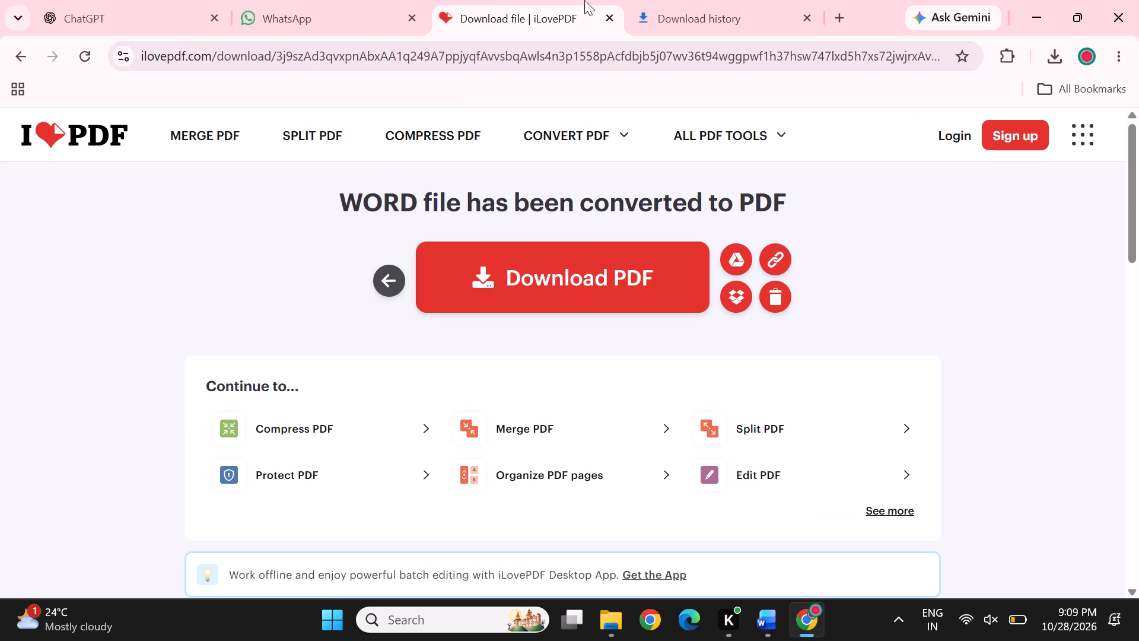
pyautogui.click(641, 323)
pyautogui.click(579, 284)
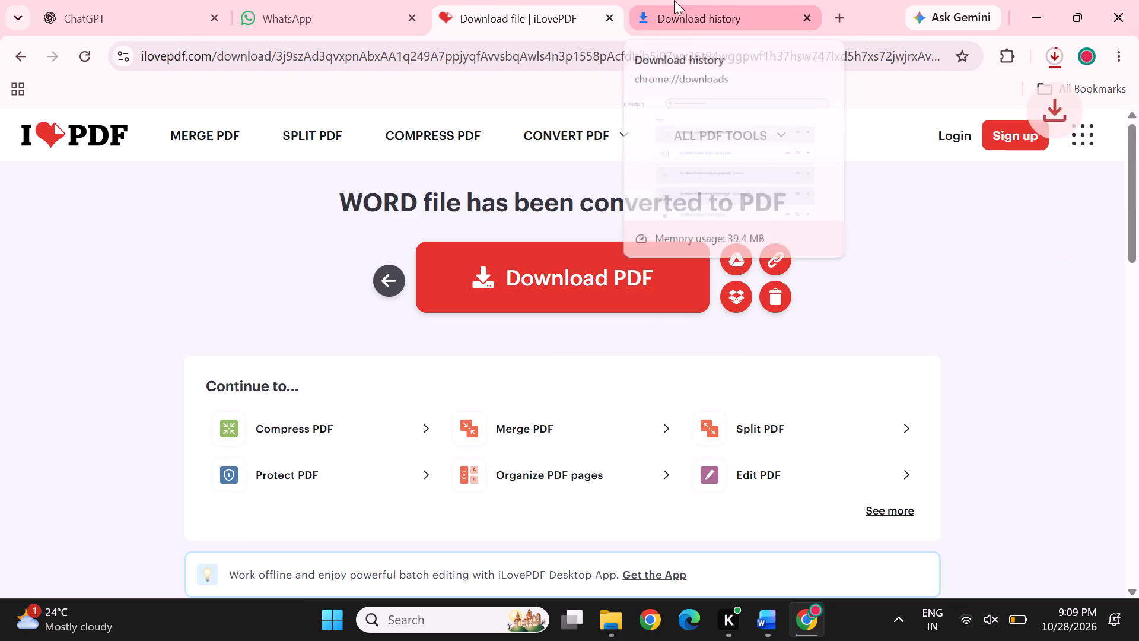
# Open the newly downloaded 161_Major_Project_Final_Copy (1).pdf in the browser.
pyautogui.click(1064, 51)
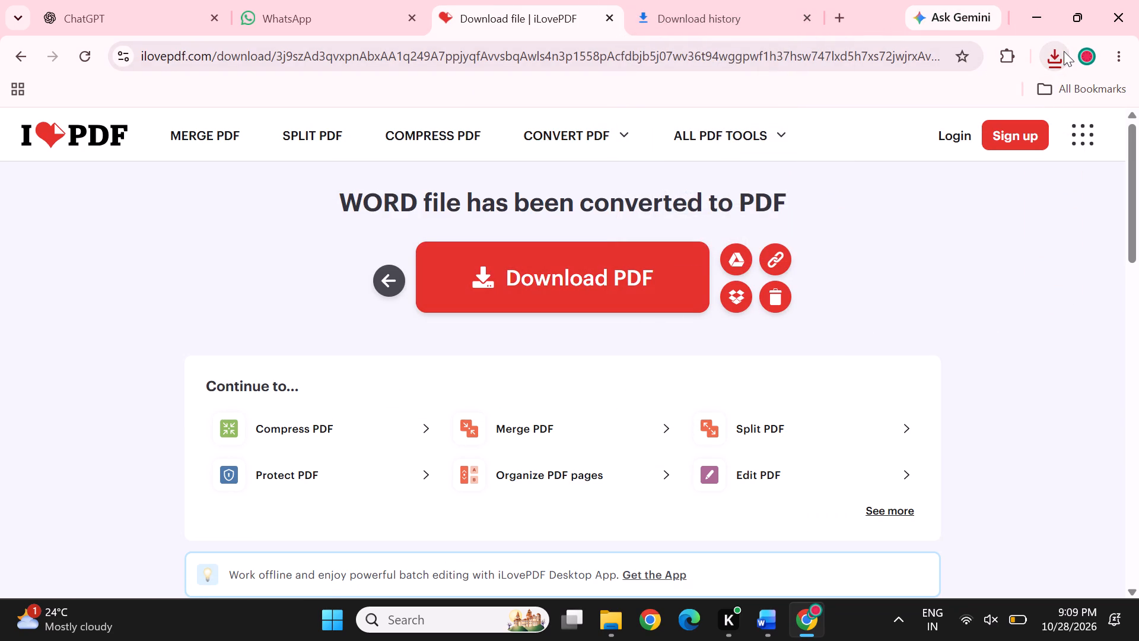
pyautogui.click(1053, 59)
pyautogui.doubleClick(905, 141)
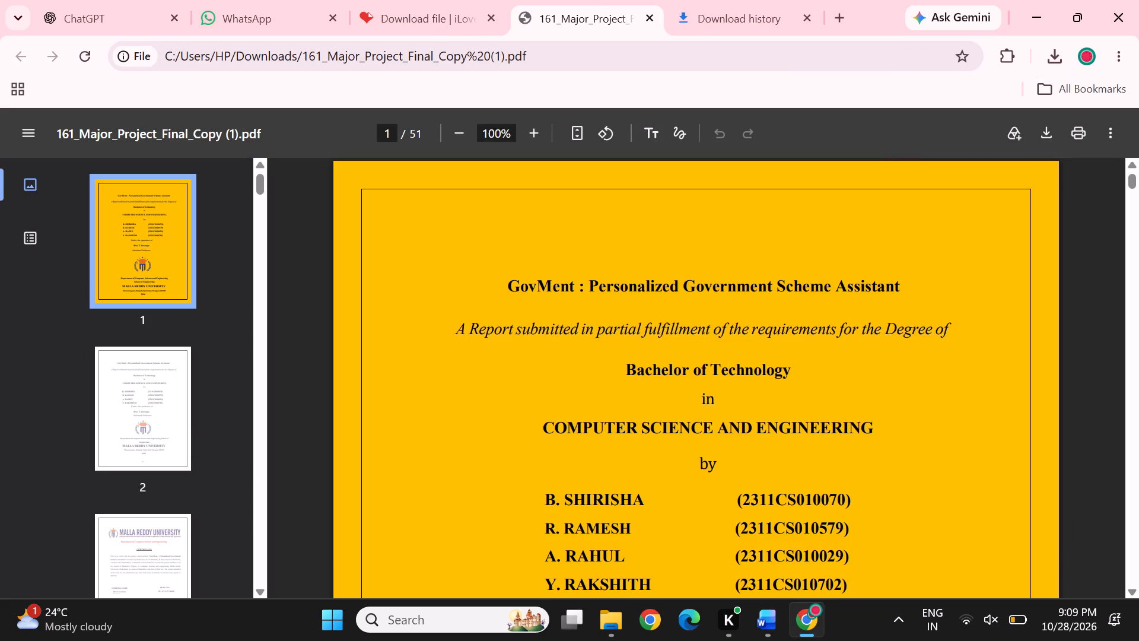
# Examine the PDF's Chapter 4 pages, from 4.1 System Architecture through 4.10 Technology Stack, for layout and page breaks.
pyautogui.scroll(-2, 639, 436)
pyautogui.scroll(-12, 164, 486)
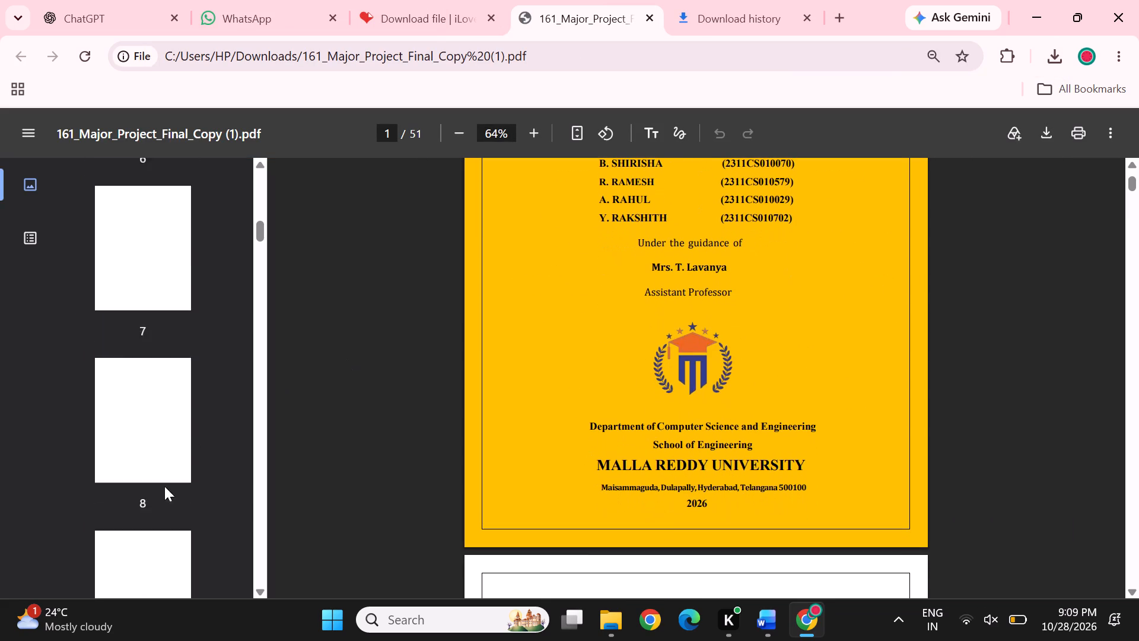
pyautogui.scroll(-13, 164, 486)
pyautogui.click(149, 363)
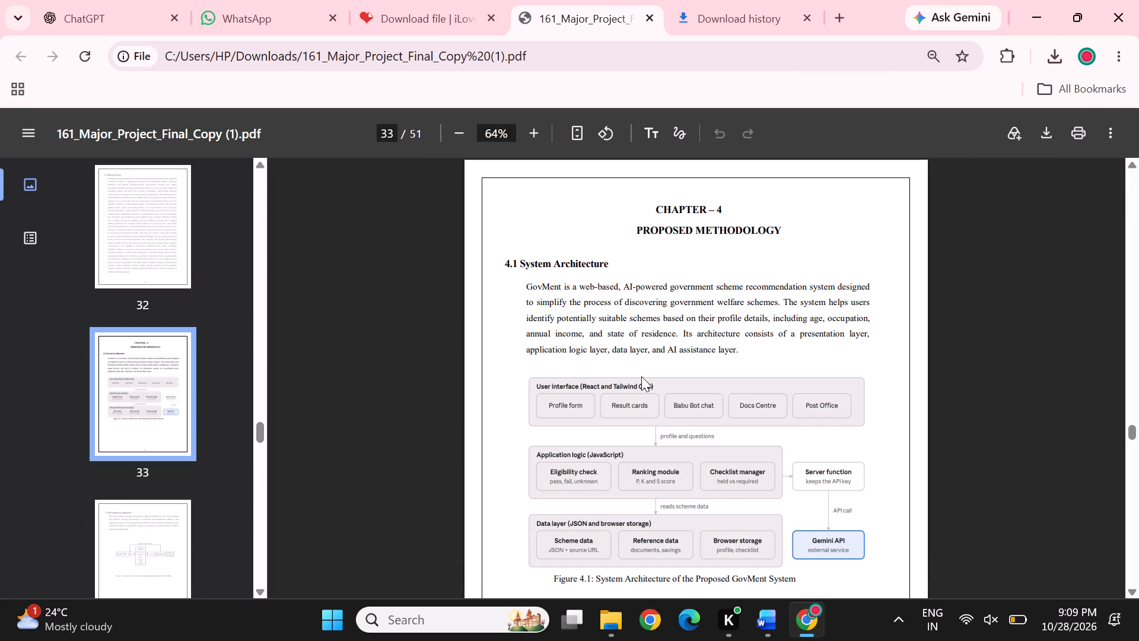
pyautogui.scroll(-4, 710, 326)
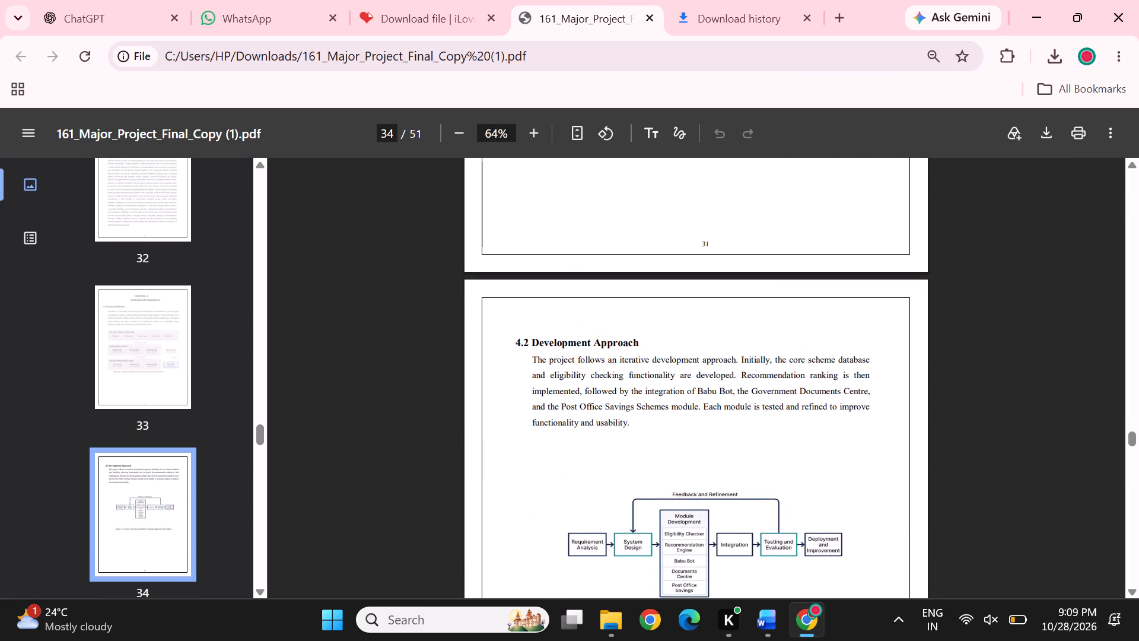
pyautogui.scroll(-2, 630, 415)
pyautogui.scroll(-1, 590, 495)
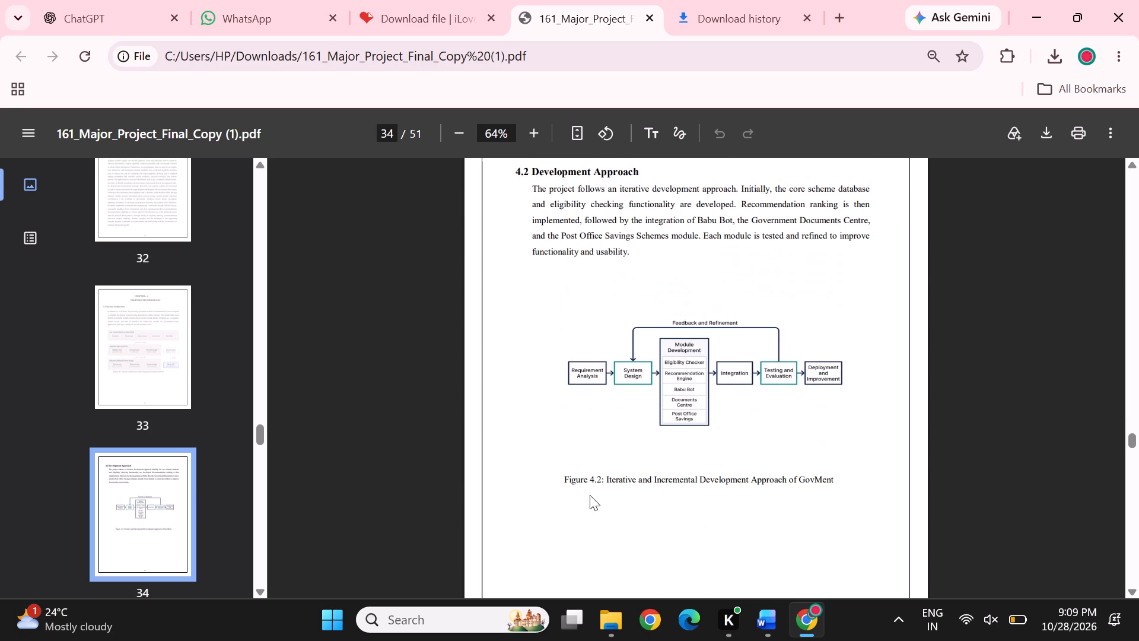
pyautogui.scroll(-2, 590, 495)
pyautogui.scroll(-2, 655, 436)
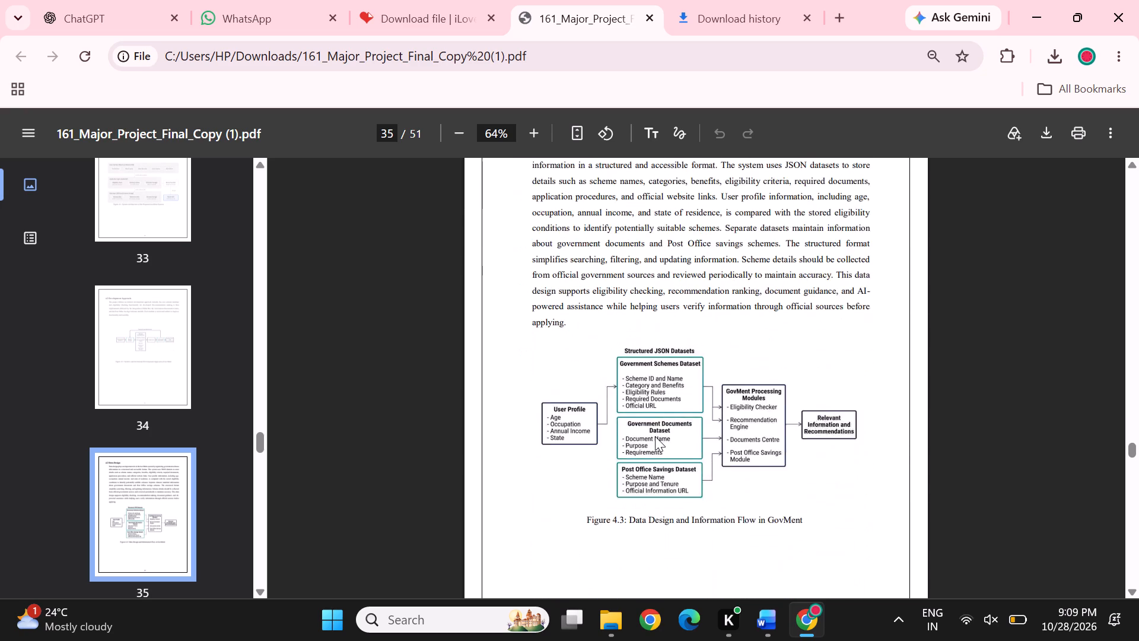
pyautogui.scroll(-4, 655, 436)
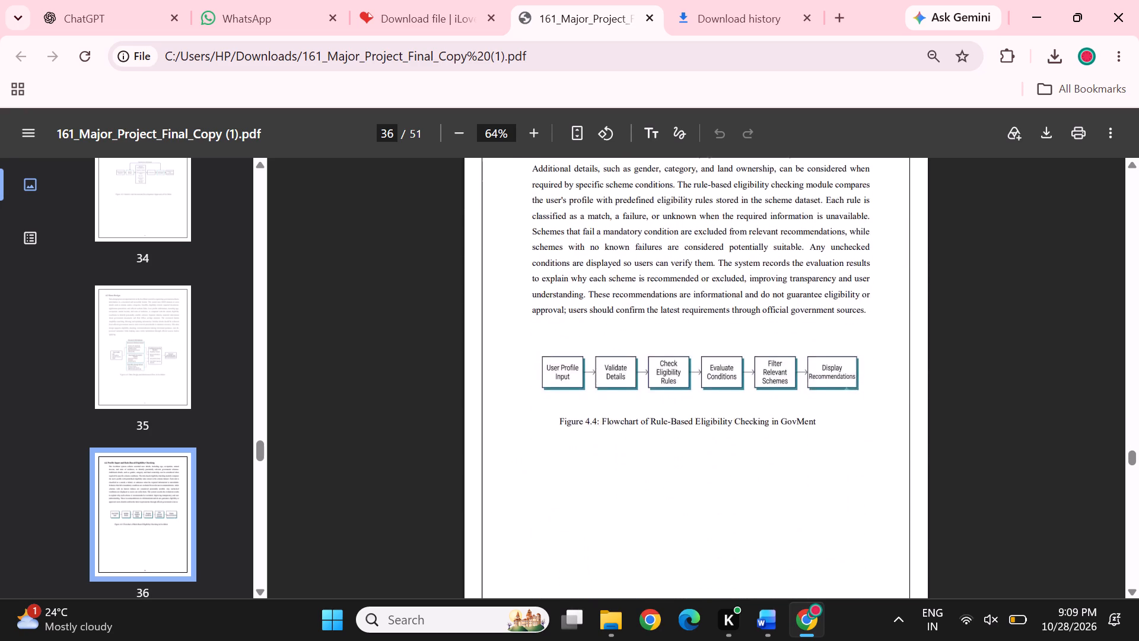
pyautogui.scroll(-4, 695, 429)
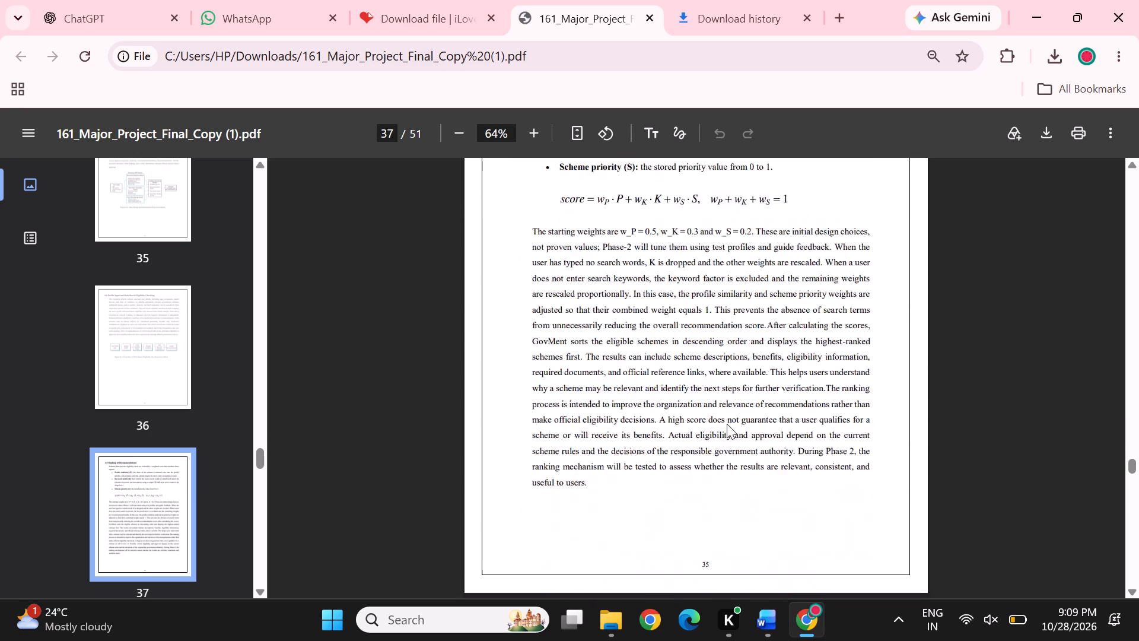
pyautogui.scroll(-4, 727, 424)
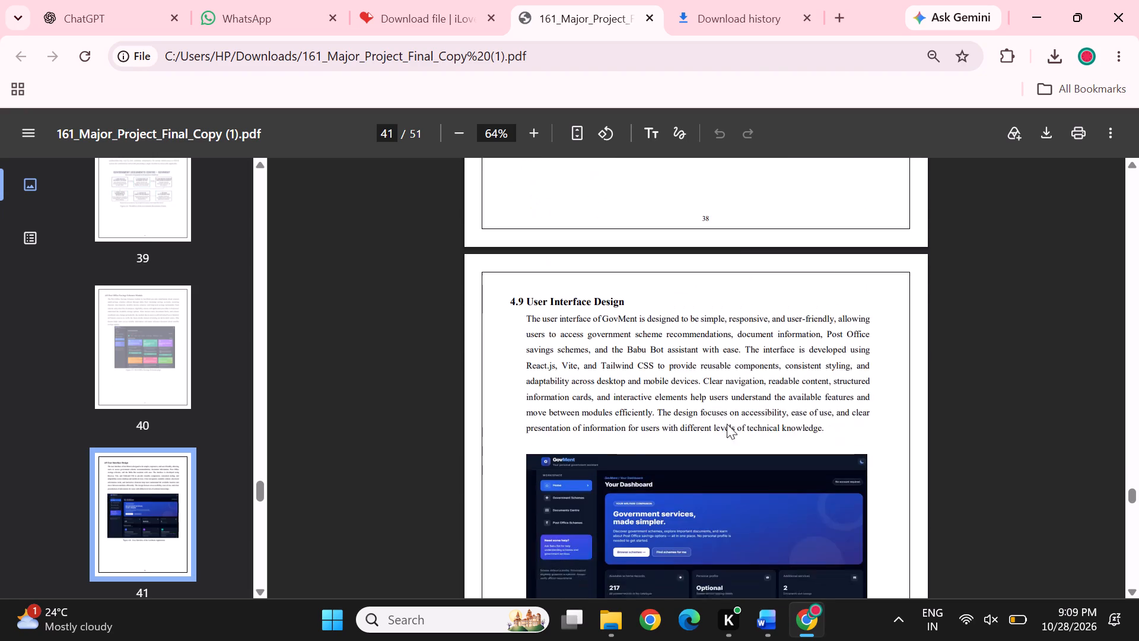
pyautogui.scroll(-4, 727, 424)
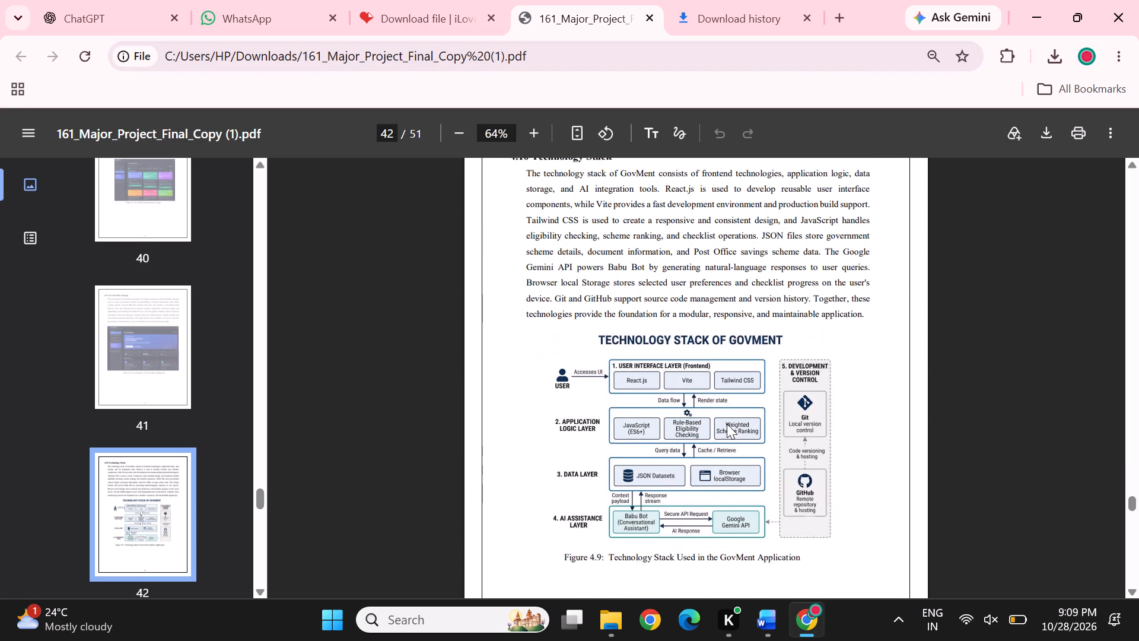
# In File Explorer's Downloads folder, delete the 161_Major_Project_Final_Copy (1) Word file and the 161_Major_Project_Final_Copy and Shiri's_161_Major_Project_Final PDFs.
pyautogui.click(616, 628)
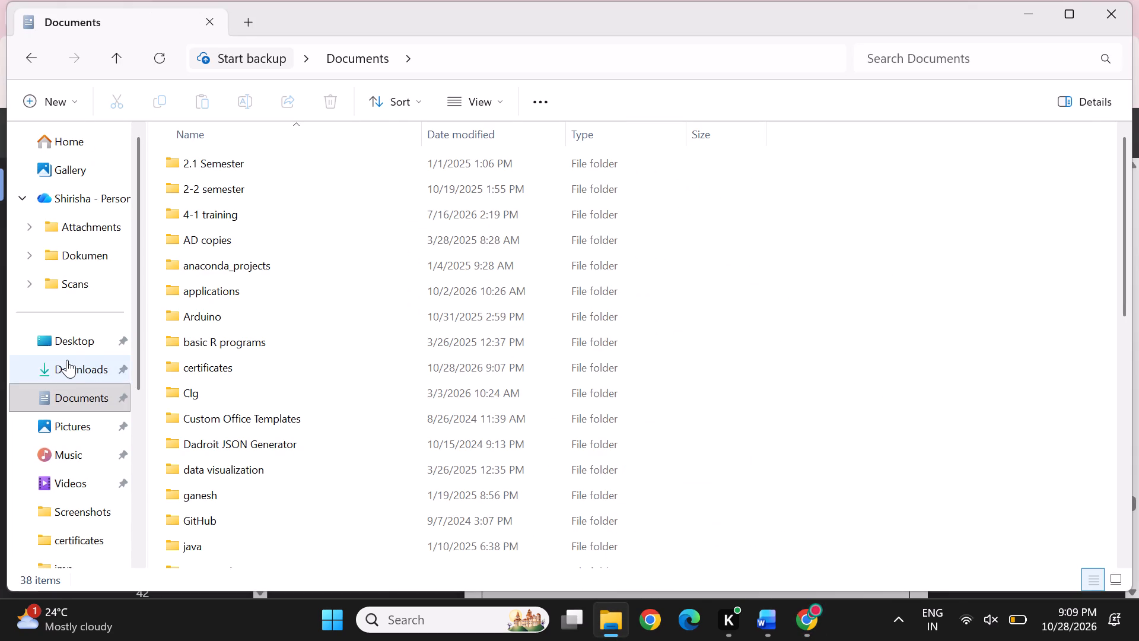
pyautogui.doubleClick(67, 360)
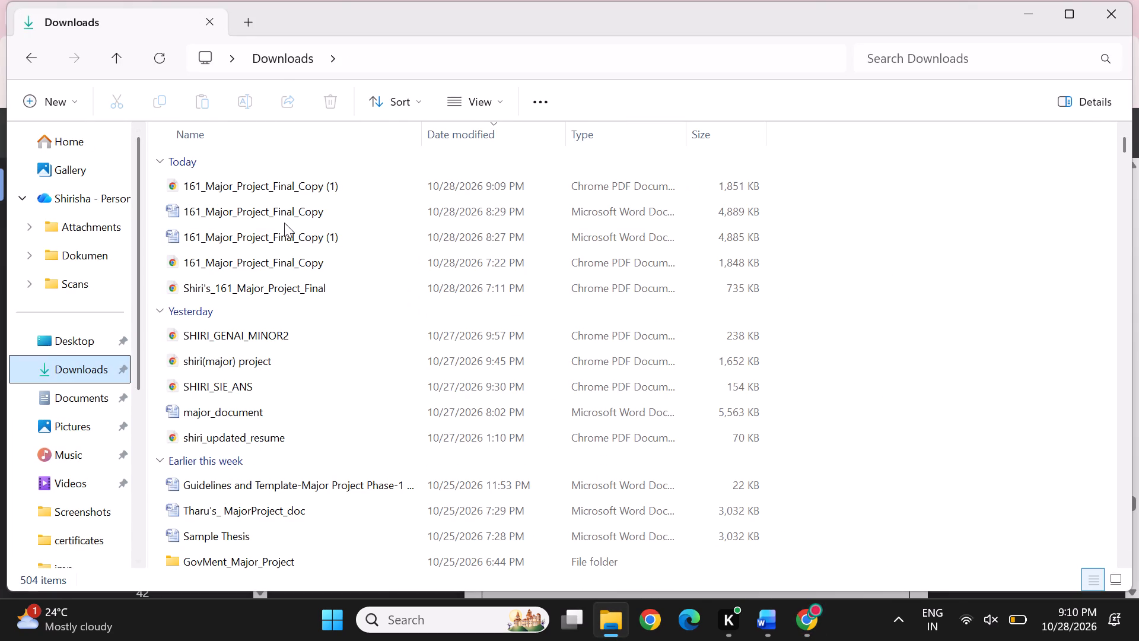
pyautogui.moveTo(345, 292); pyautogui.dragTo(186, 237)
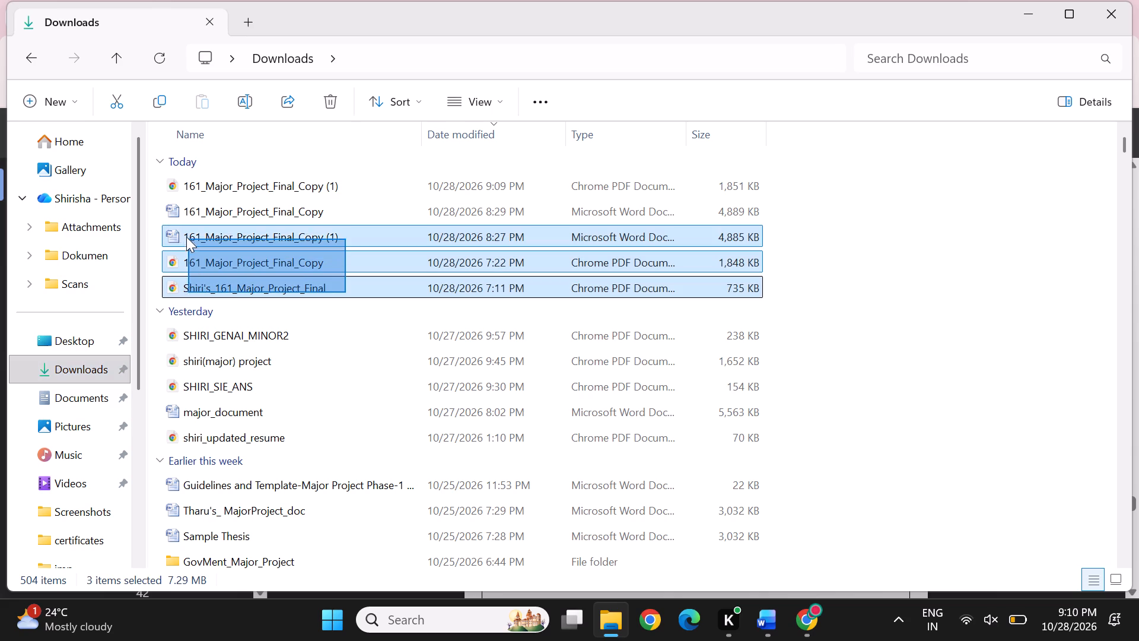
pyautogui.moveTo(186, 237); pyautogui.dragTo(174, 231)
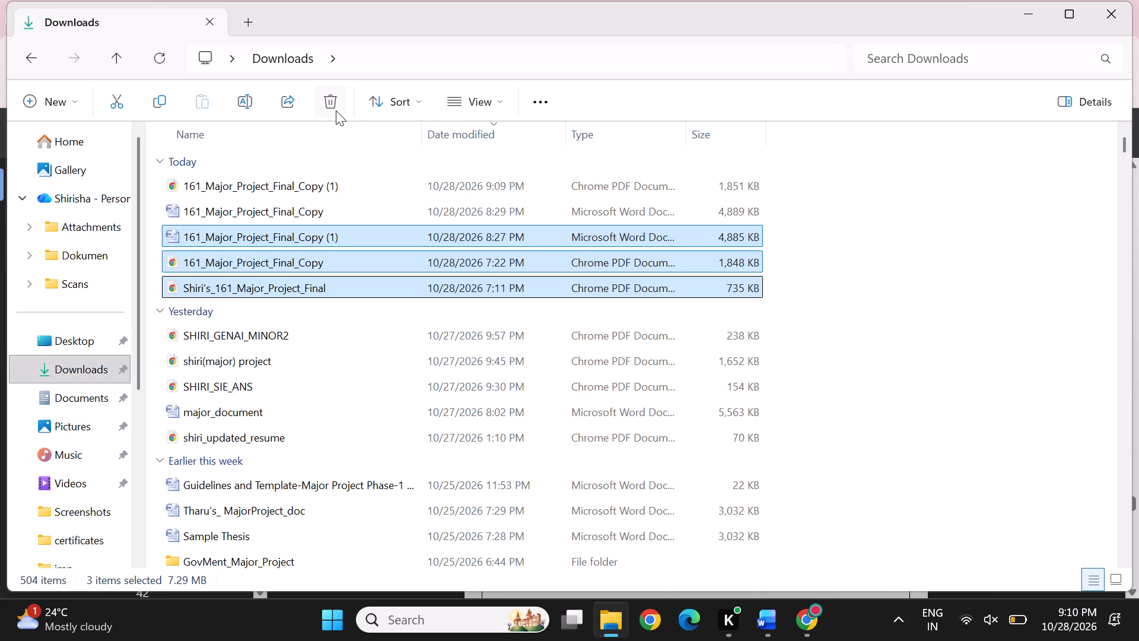
pyautogui.click(336, 110)
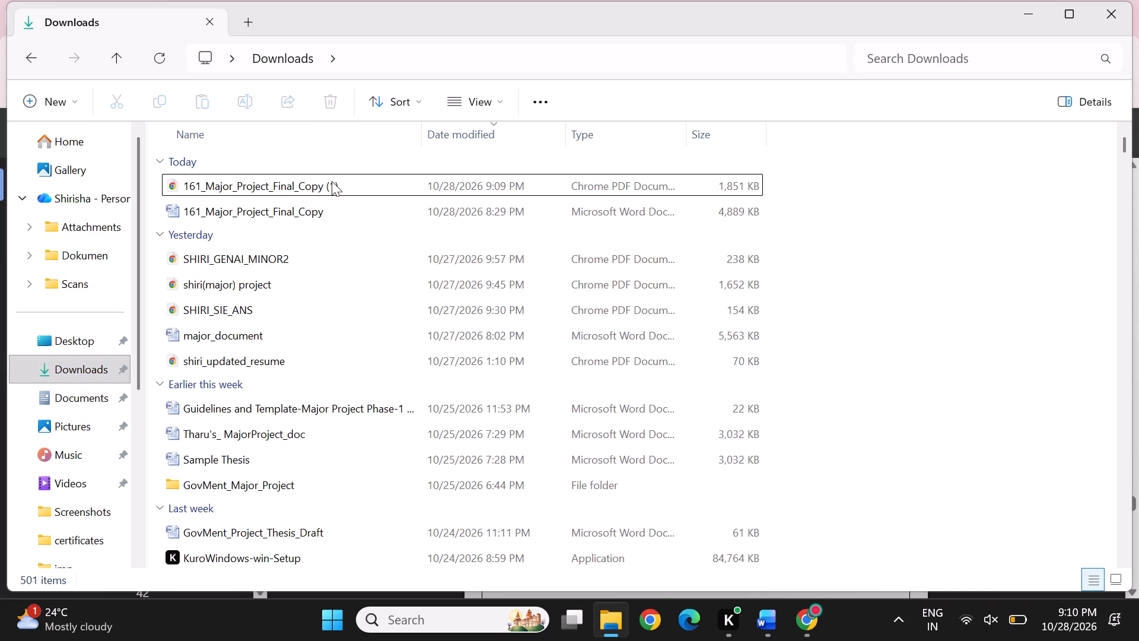
# Rename the 161_Major_Project_Final_Copy (1) PDF in Downloads, entering 161_GOVMENT_MAJORD as the name text.
pyautogui.click(332, 181)
pyautogui.click(247, 99)
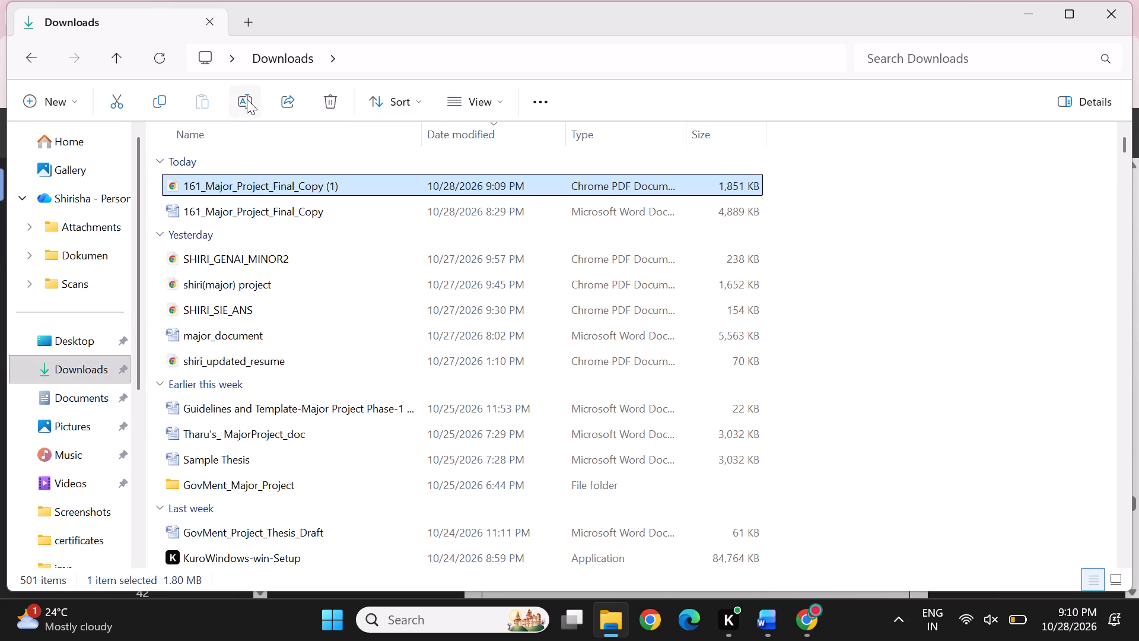
pyautogui.press('Delete')
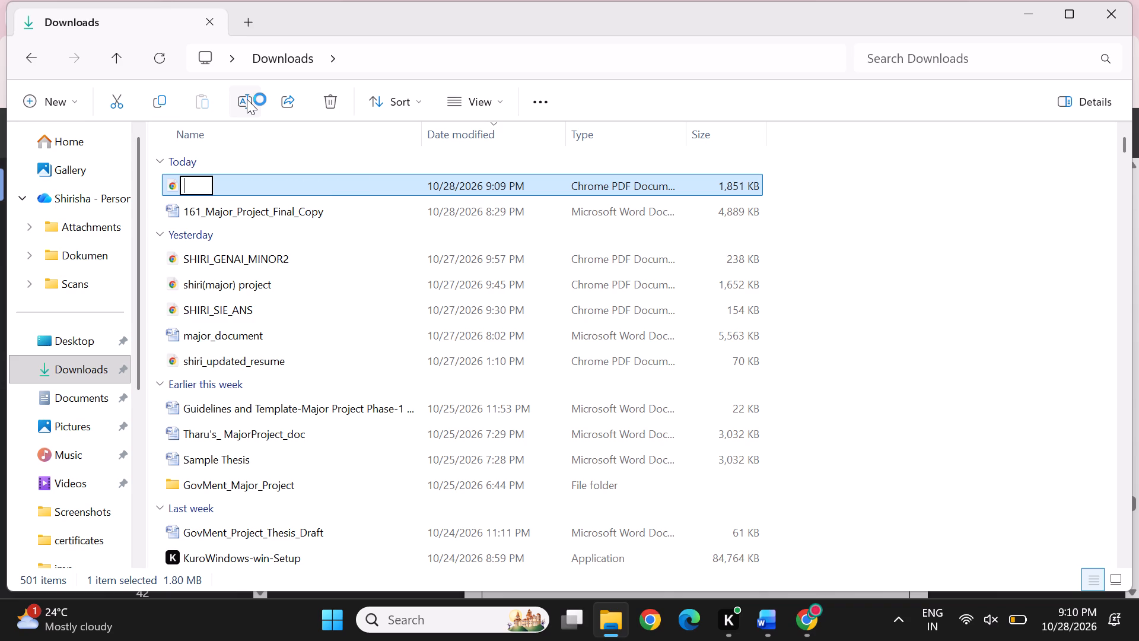
pyautogui.write('161_')
pyautogui.hotkey('shift', 'm')
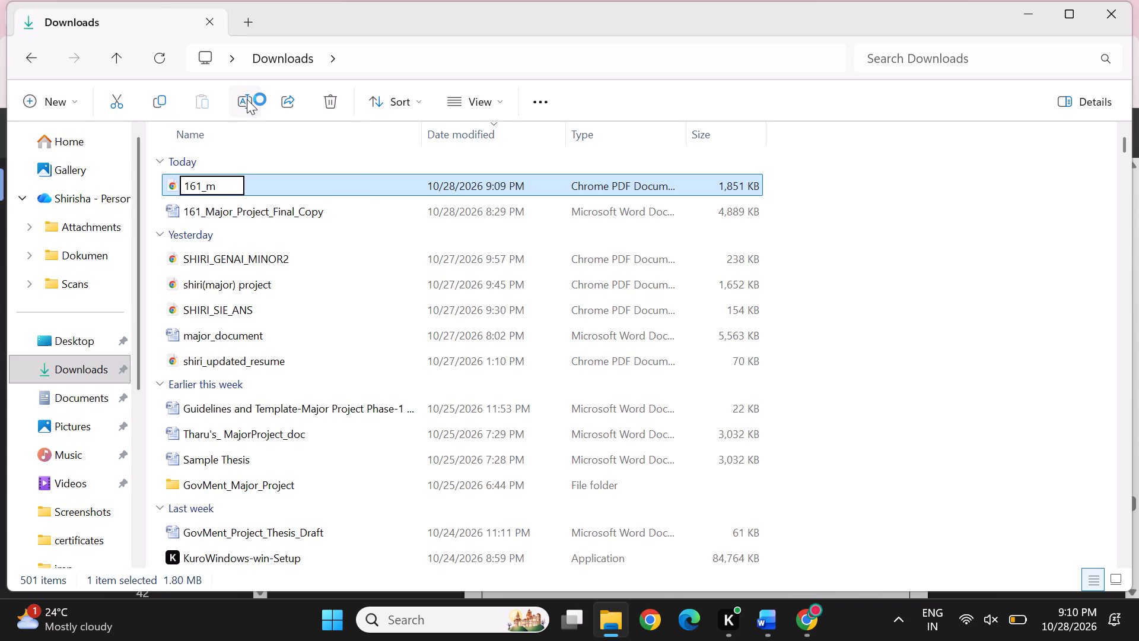
pyautogui.press('Left')
pyautogui.press('Delete')
pyautogui.write('MD')
pyautogui.press('Left')
pyautogui.press('Left')
pyautogui.press('Left')
pyautogui.press('Right')
pyautogui.write('GOVMENT')
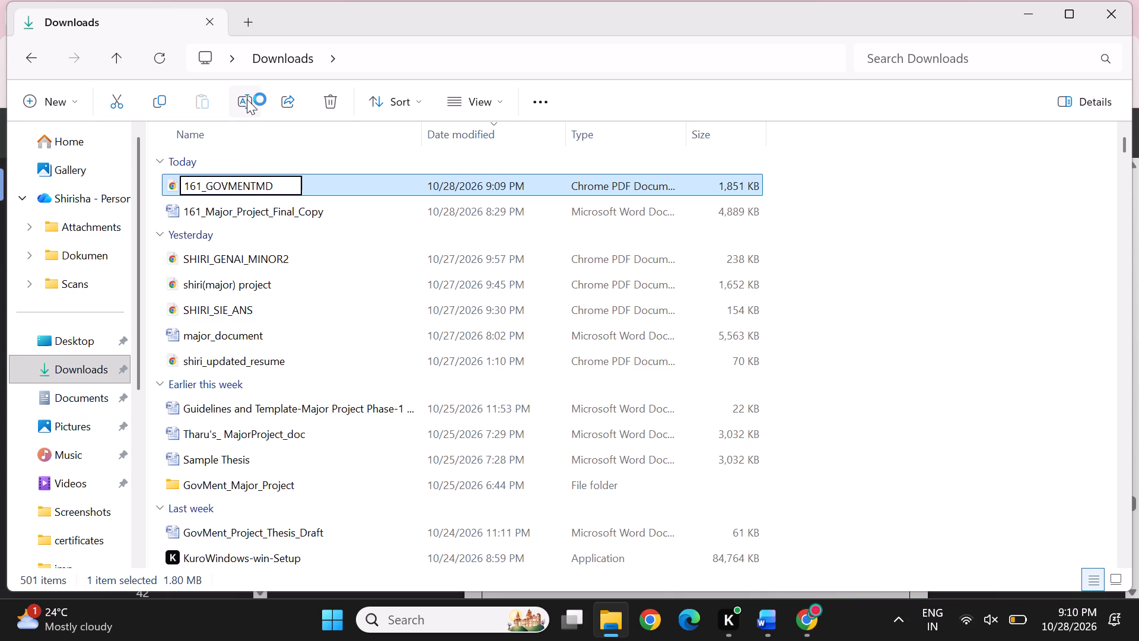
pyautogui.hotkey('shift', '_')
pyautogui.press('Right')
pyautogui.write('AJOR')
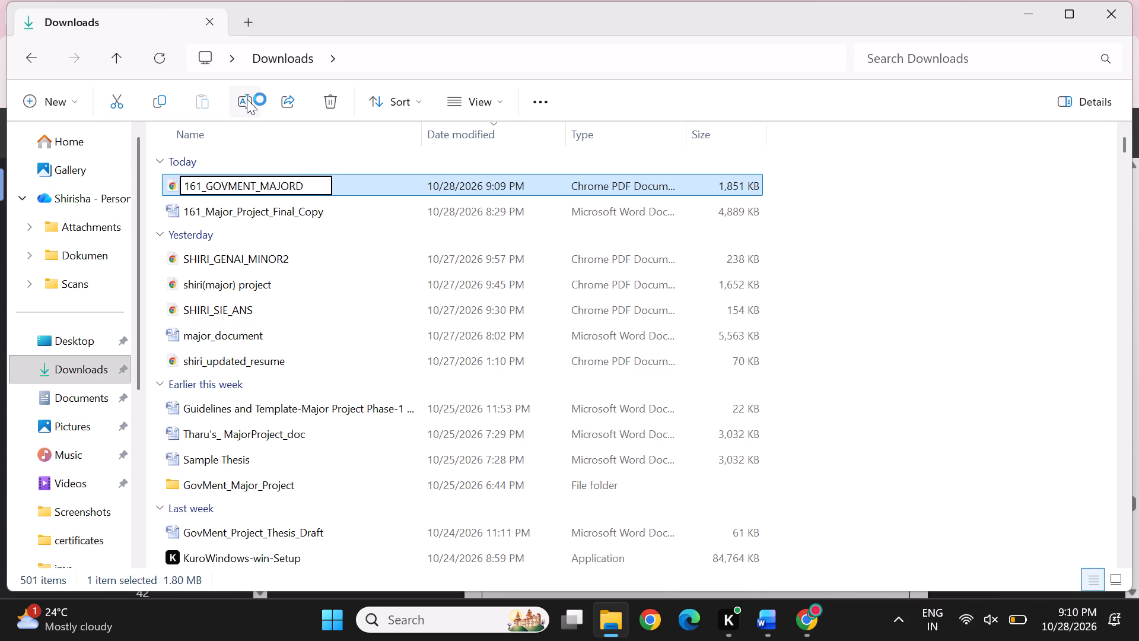
# Correct and complete the PDF's new file name as 161_GOVMENT_MAJOR_PROJECT_DOC.
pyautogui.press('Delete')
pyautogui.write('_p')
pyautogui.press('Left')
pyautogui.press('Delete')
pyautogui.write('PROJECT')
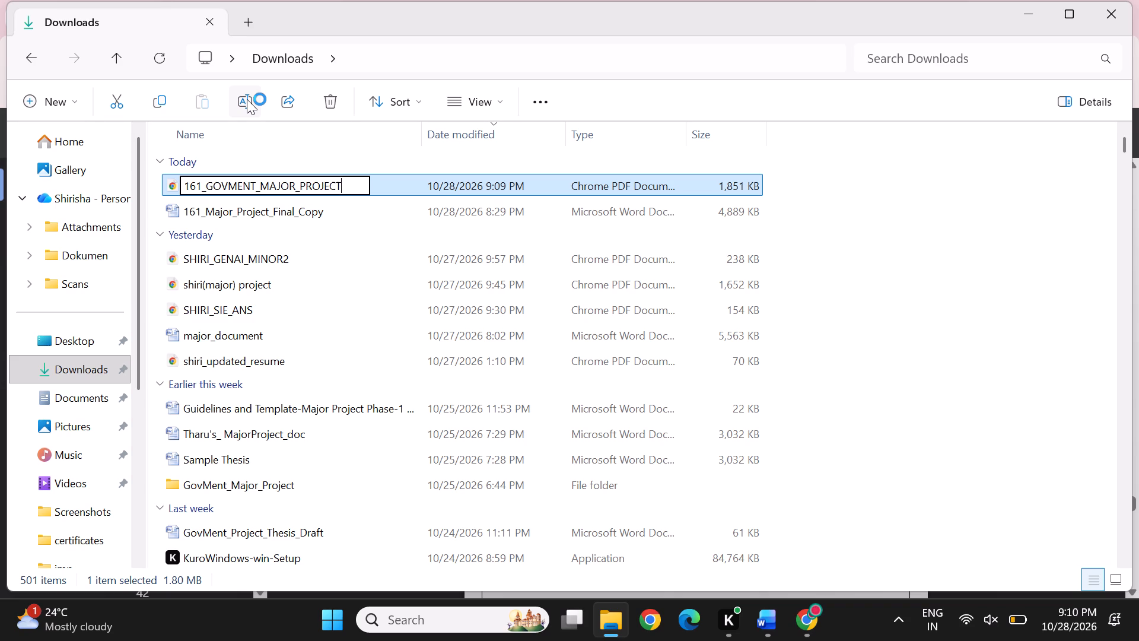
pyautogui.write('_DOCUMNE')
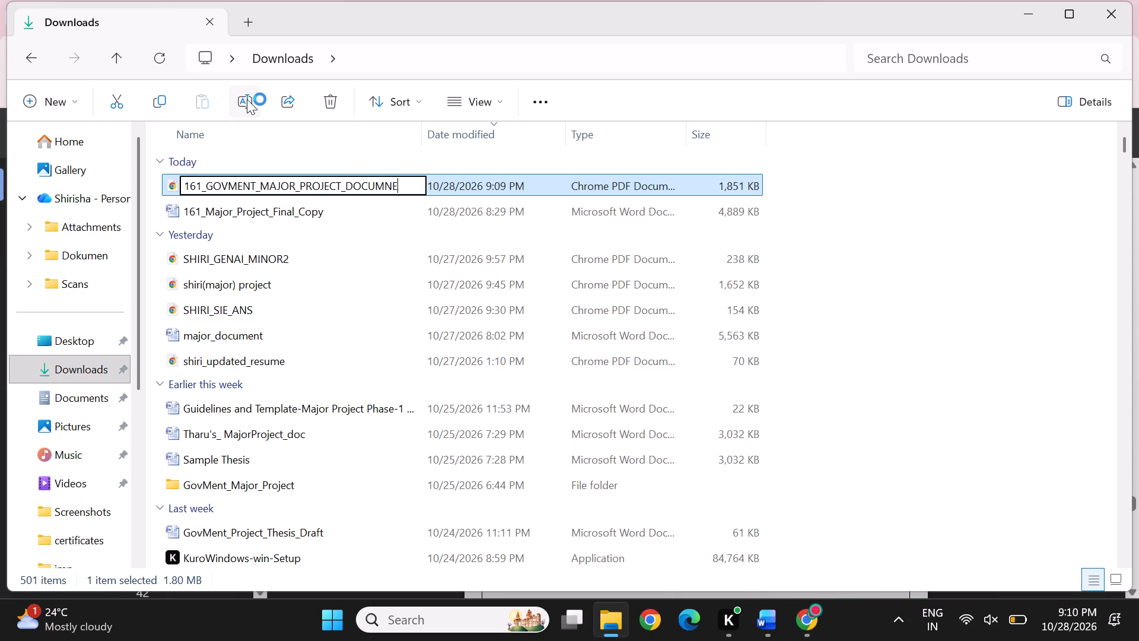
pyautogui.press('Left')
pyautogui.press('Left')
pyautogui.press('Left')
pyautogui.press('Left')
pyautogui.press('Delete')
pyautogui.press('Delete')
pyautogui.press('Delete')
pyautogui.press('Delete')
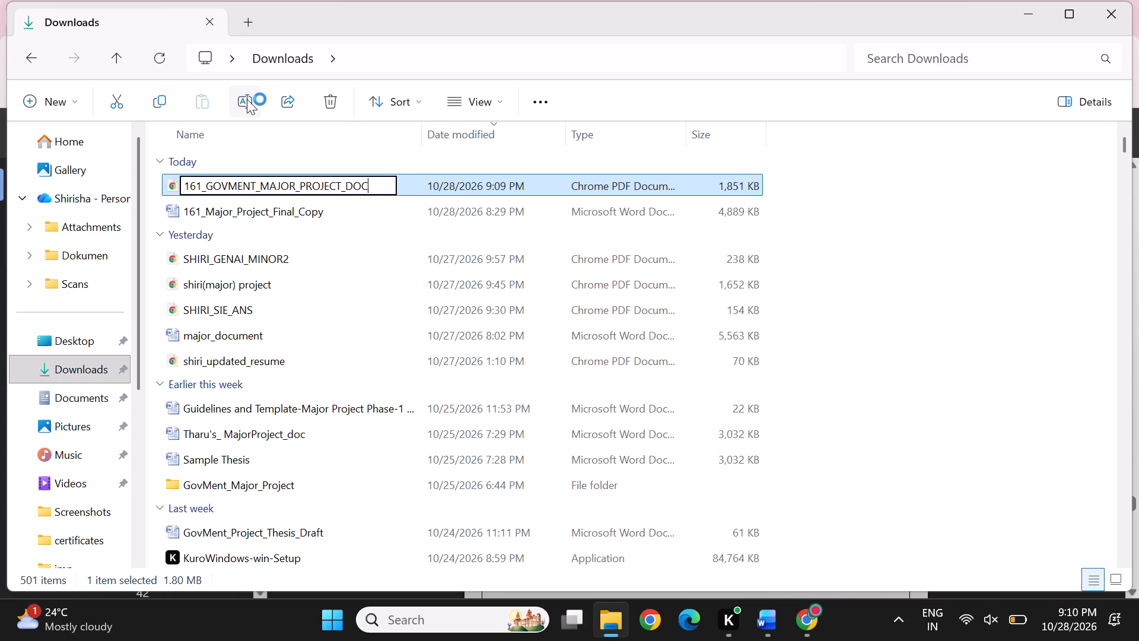
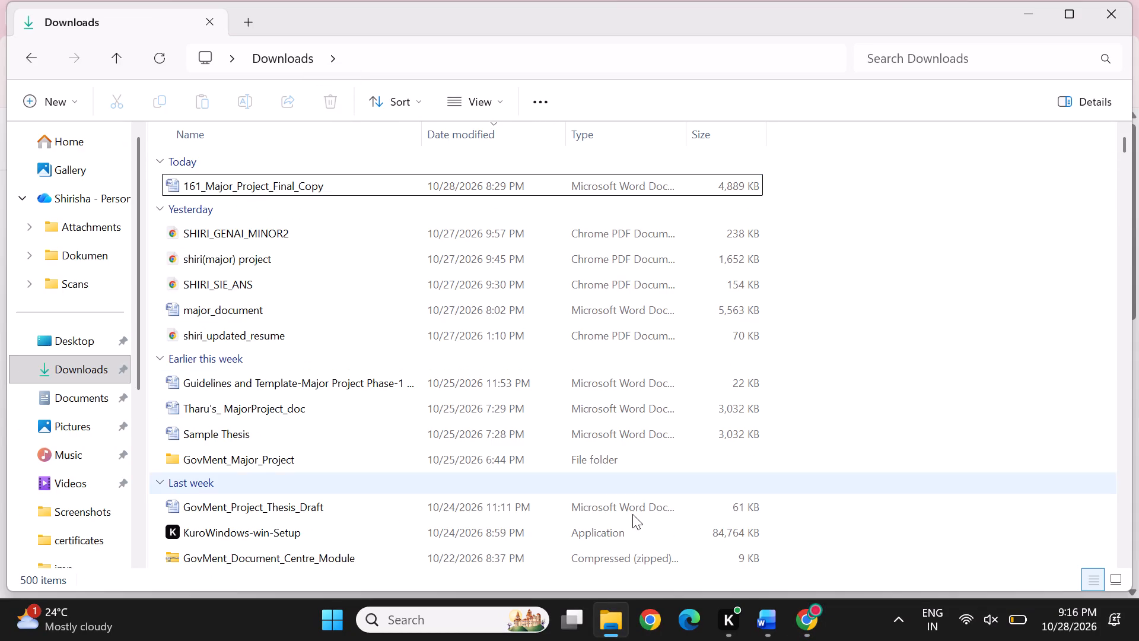
# Switch to Word and look over the 161_Major_Project_Final_Copy report, starting from its title pages.
pyautogui.click(774, 623)
pyautogui.scroll(-1, 658, 432)
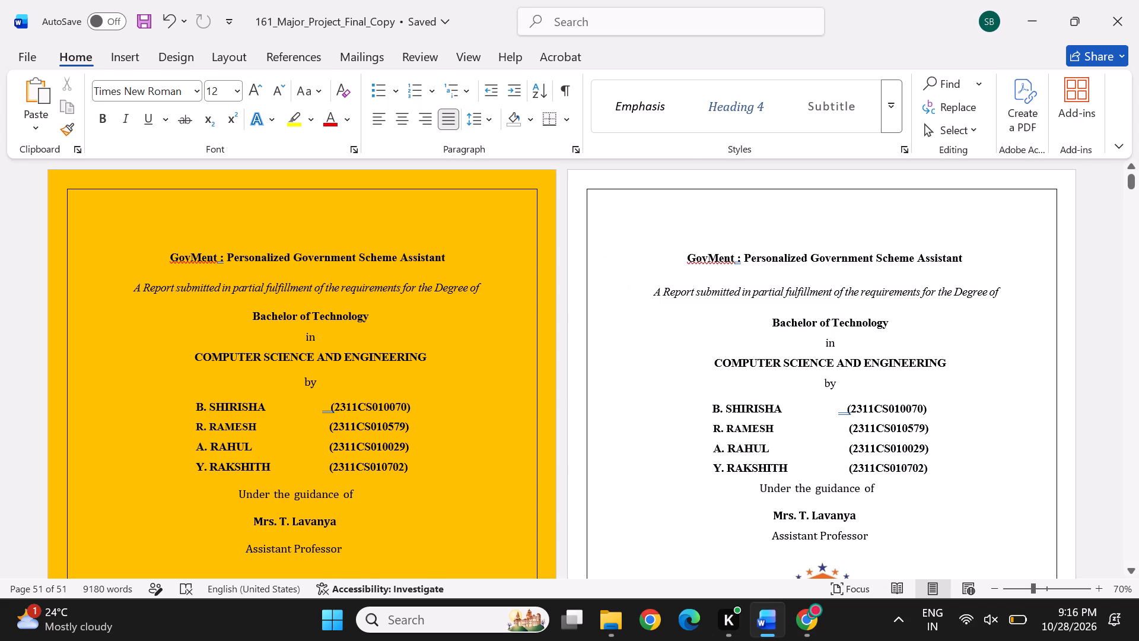
# Review the table of contents in the 161_Major_Project_Final_Copy Word report, then save and close the document.
pyautogui.scroll(-5, 658, 432)
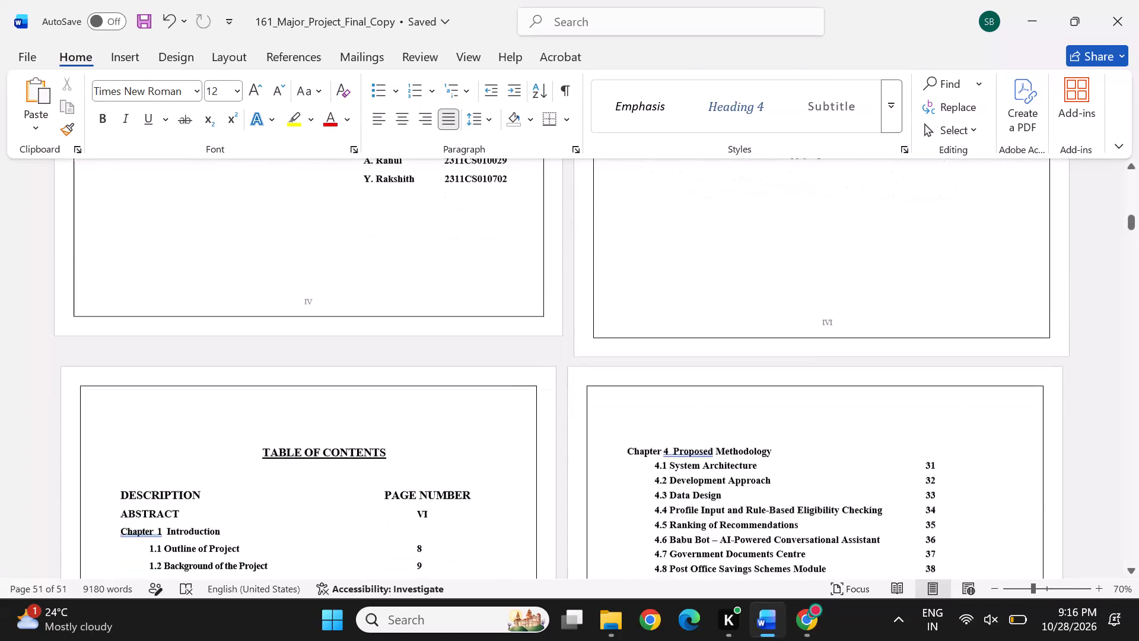
pyautogui.scroll(-1, 681, 400)
pyautogui.scroll(-1, 761, 438)
pyautogui.scroll(1, 763, 424)
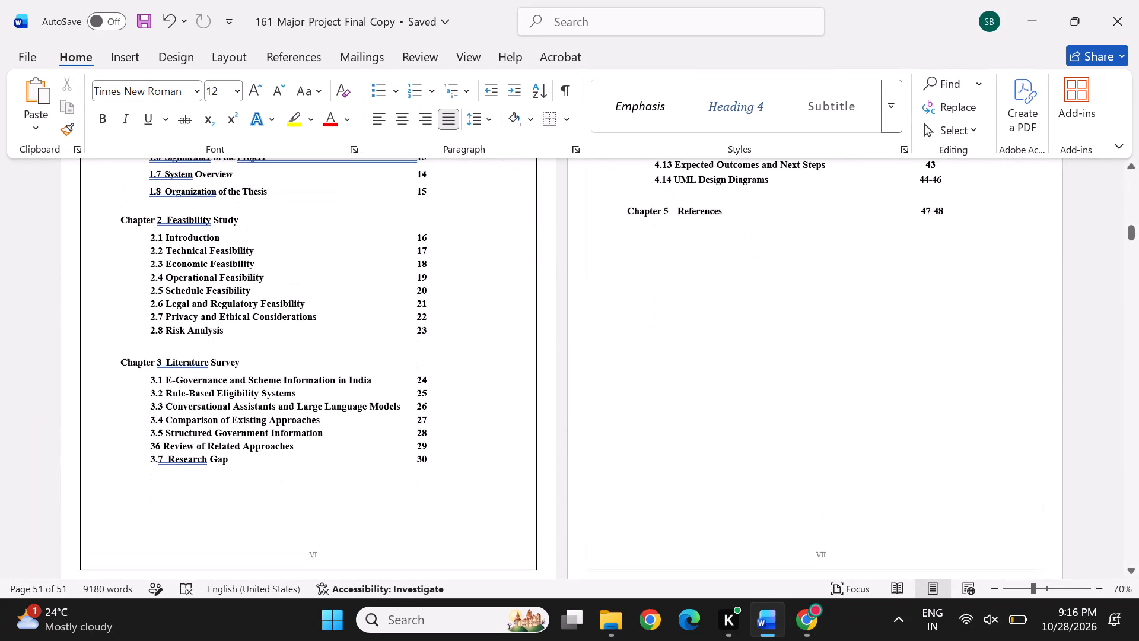
pyautogui.hotkey('ctrl', 's')
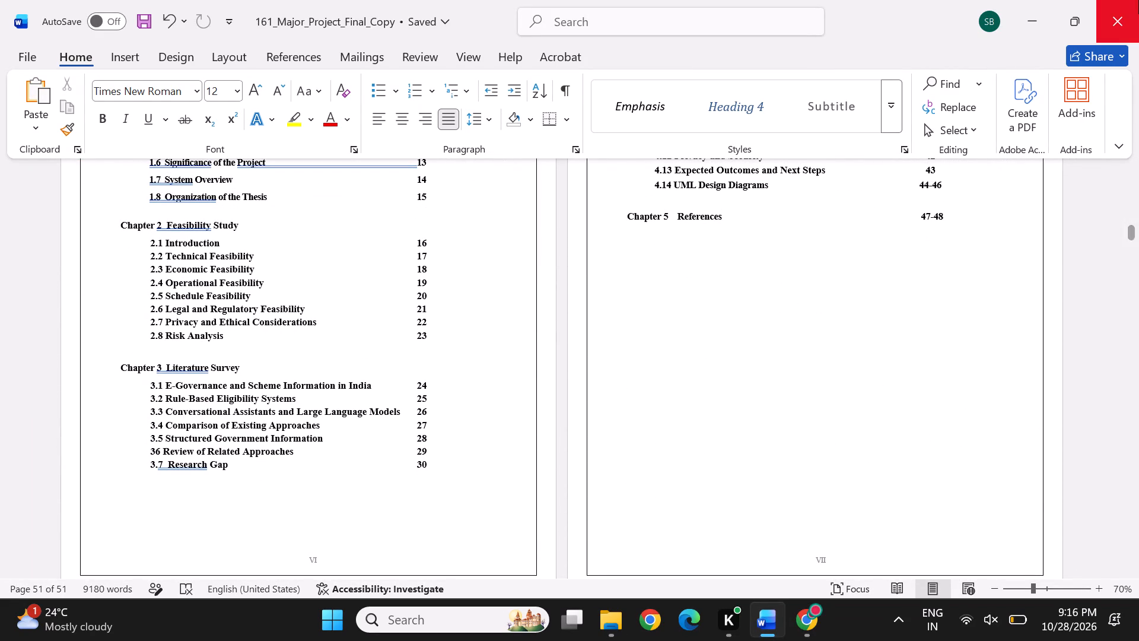
pyautogui.click(1138, 0)
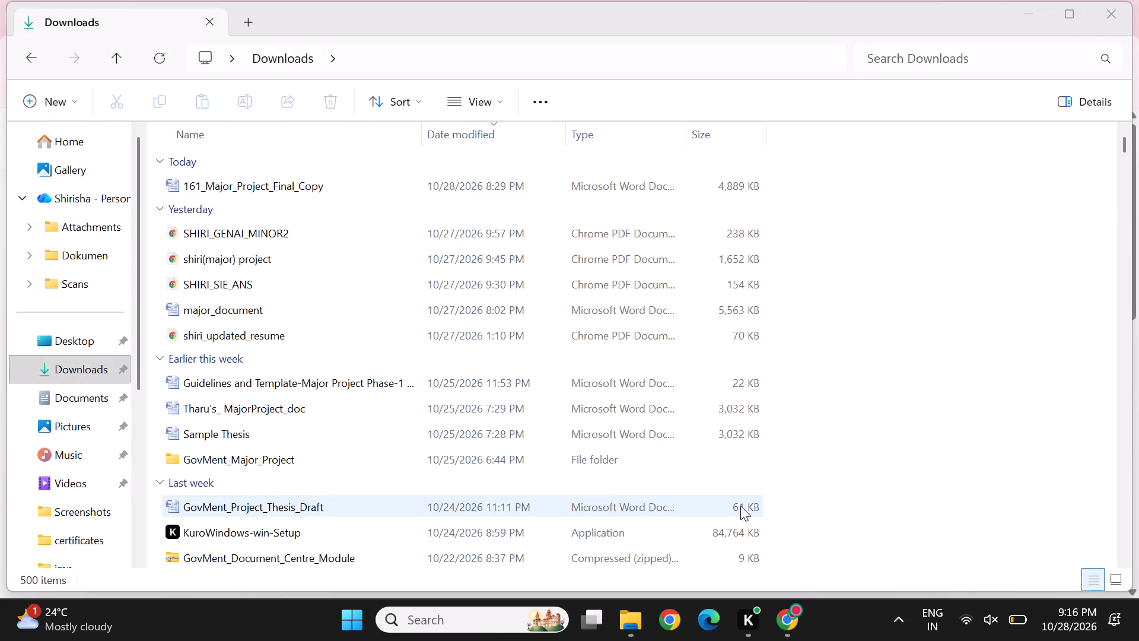
# Switch to Chrome and open iLovePDF's Convert Word to PDF page from the search results.
pyautogui.click(788, 615)
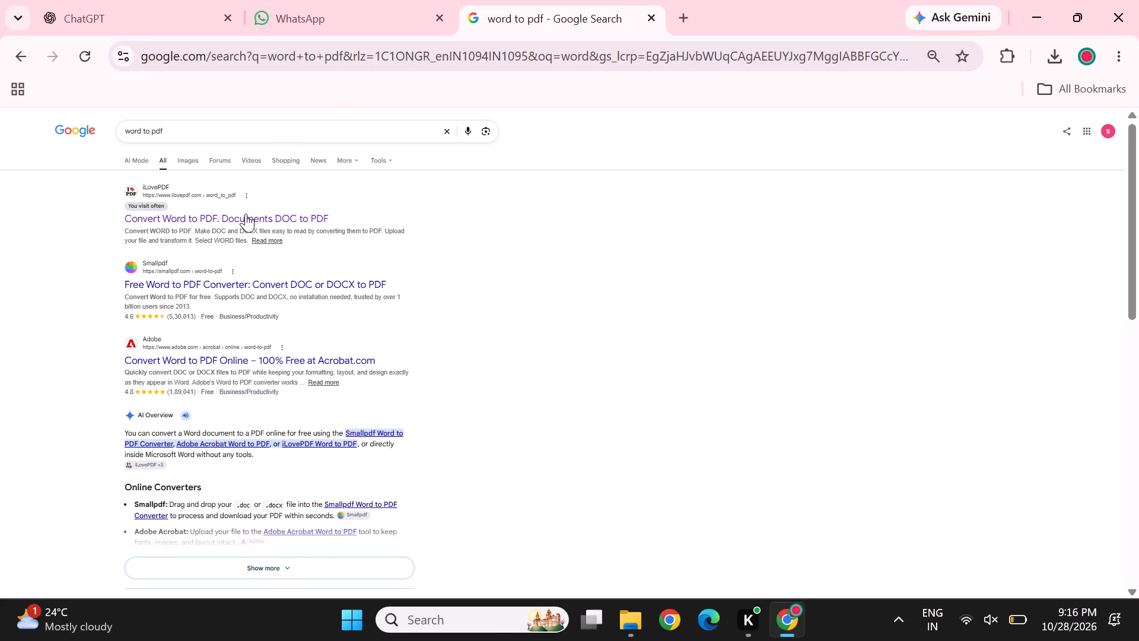
pyautogui.click(246, 214)
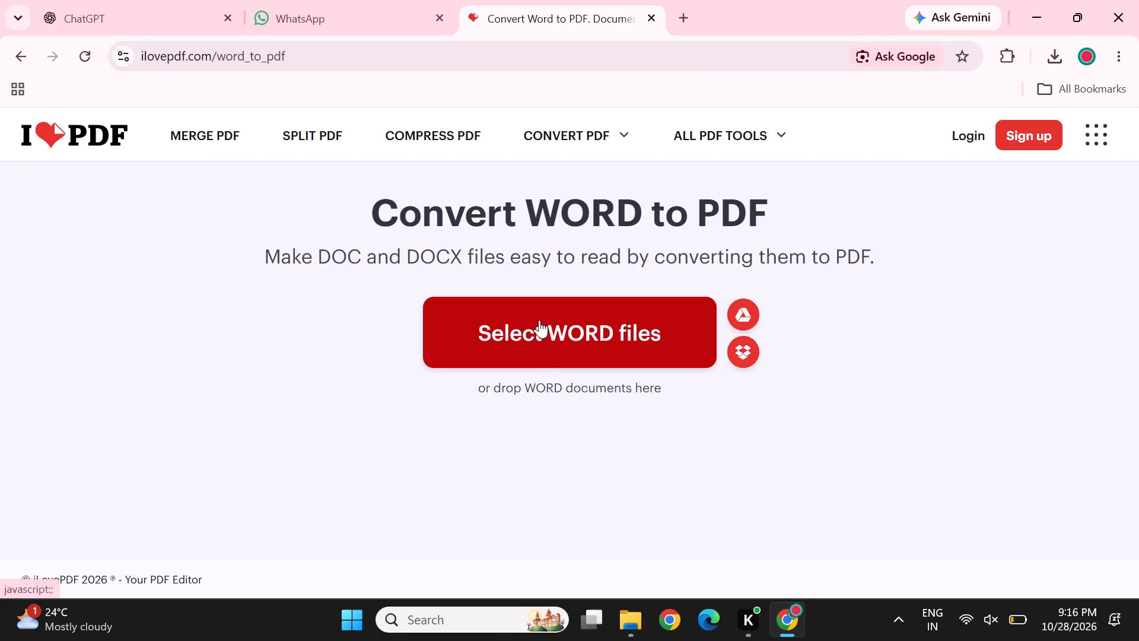
# Select the 161_Major_Project_Final_Copy Word file from the Downloads folder and convert it to PDF.
pyautogui.click(539, 320)
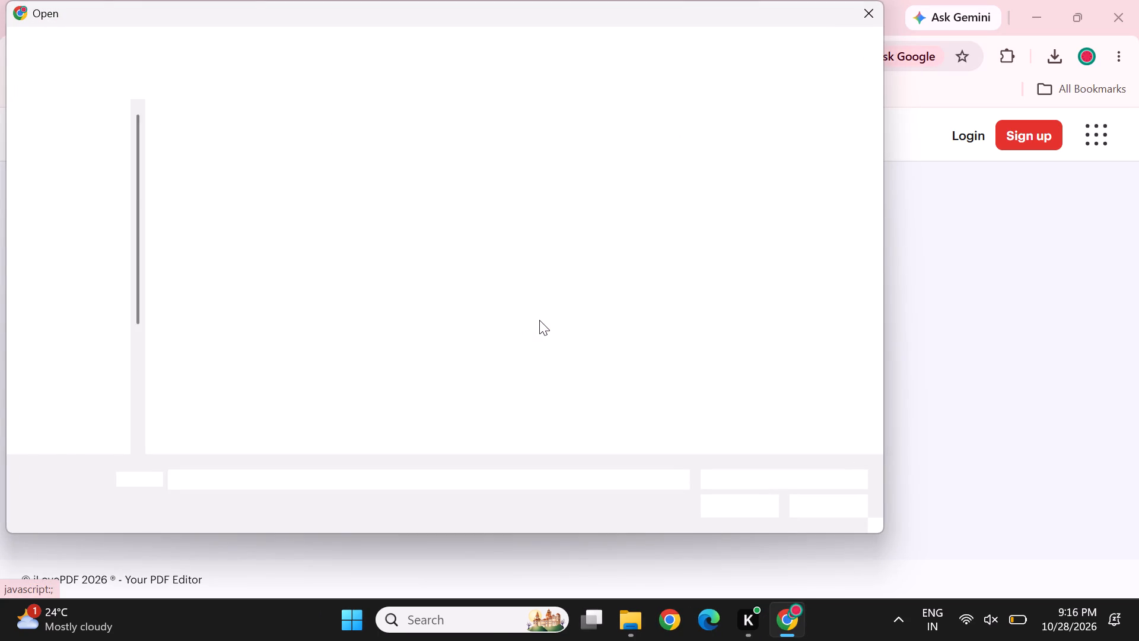
pyautogui.doubleClick(84, 278)
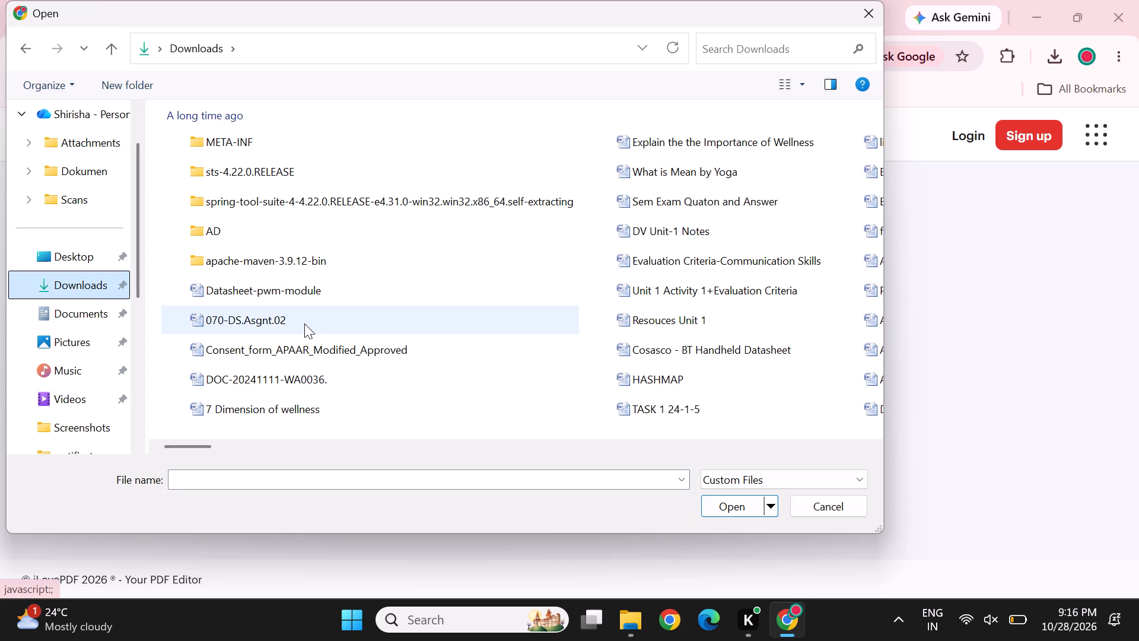
pyautogui.scroll(-18, 304, 323)
pyautogui.click(288, 142)
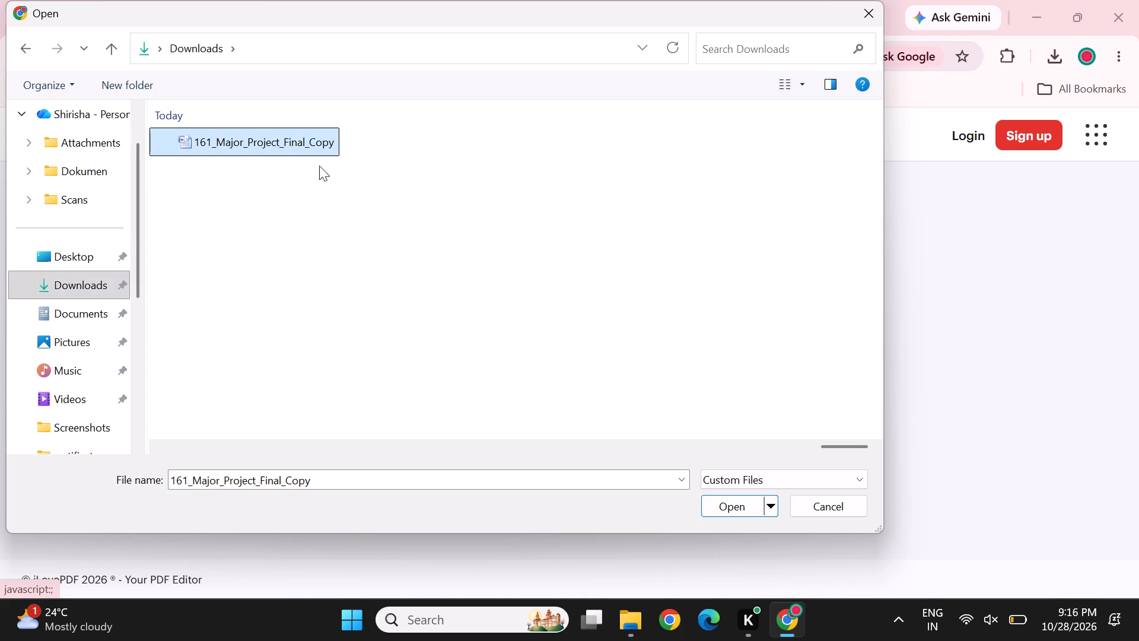
pyautogui.click(723, 502)
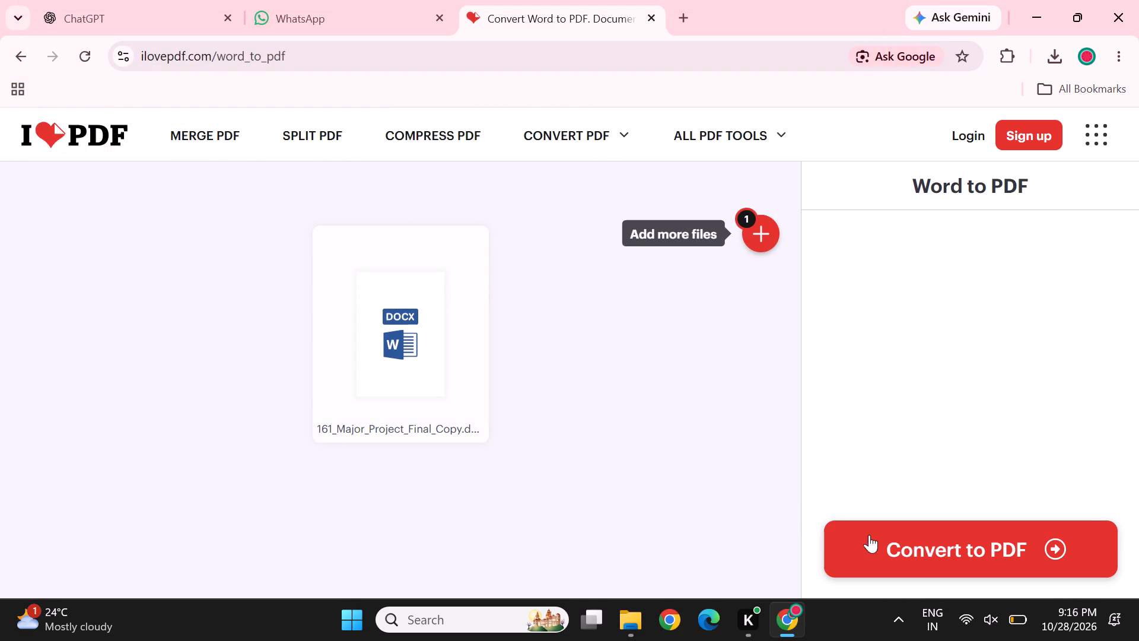
pyautogui.click(933, 566)
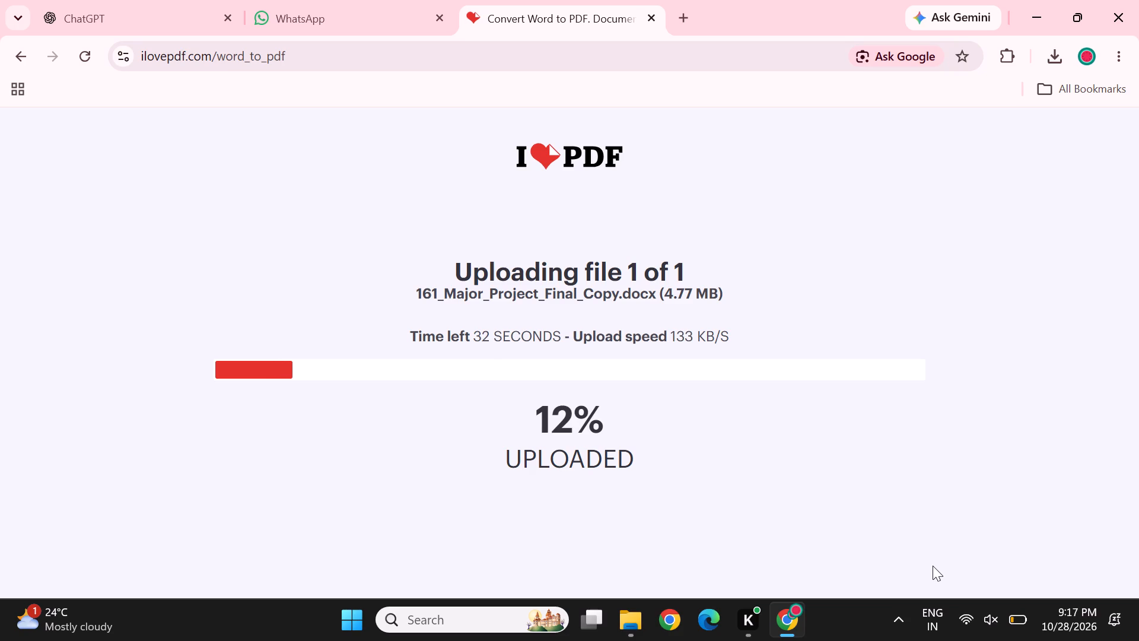
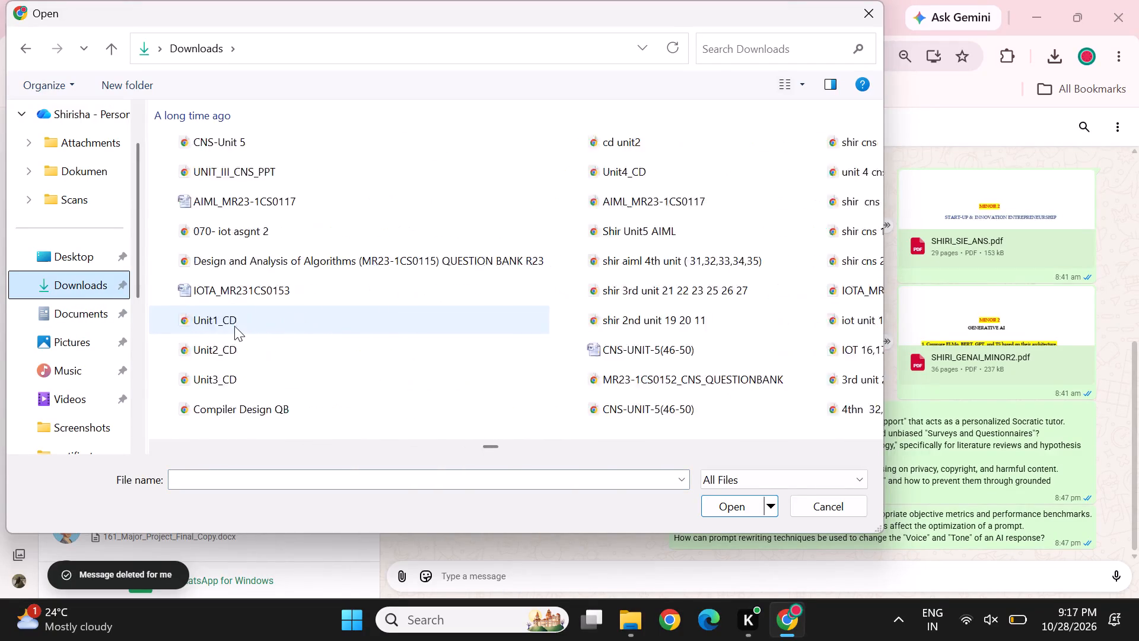
# Select the 161_Major_Project_Final_Copy Word file in the Downloads folder as an attachment for the WhatsApp chat.
pyautogui.scroll(-20, 234, 326)
pyautogui.scroll(-20, 234, 326)
pyautogui.scroll(-20, 234, 326)
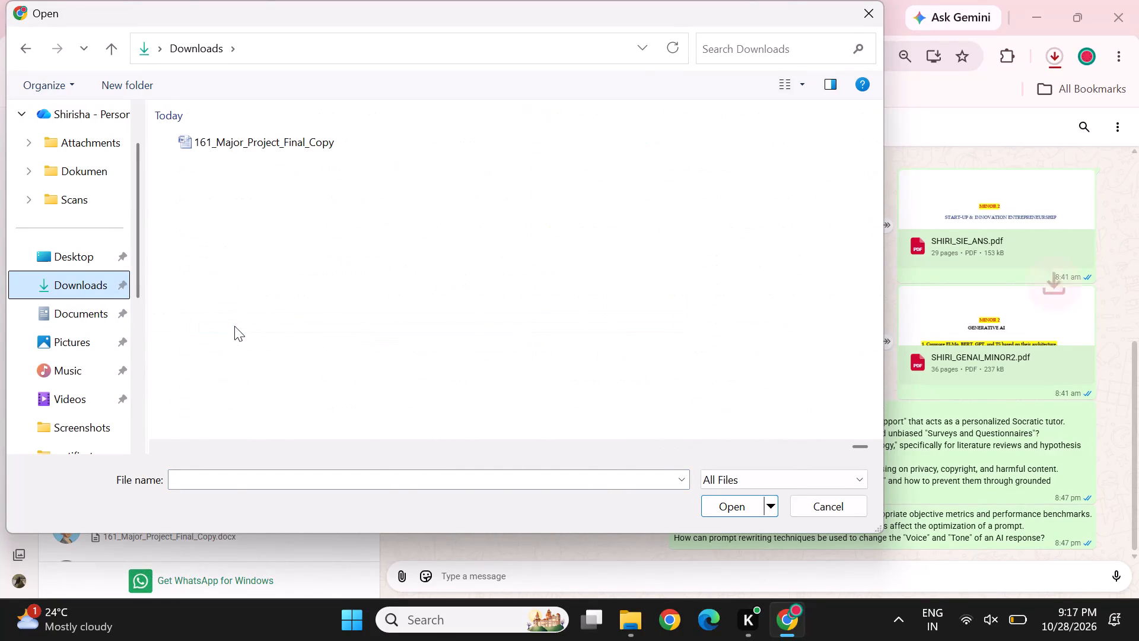
pyautogui.click(307, 136)
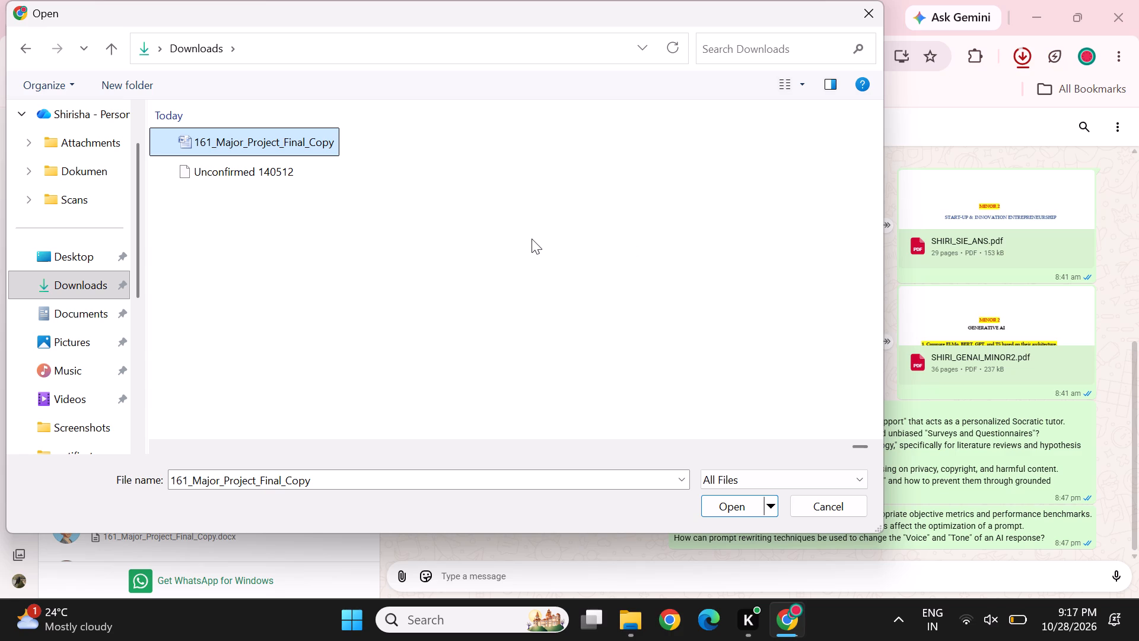
pyautogui.moveTo(354, 186); pyautogui.dragTo(330, 177)
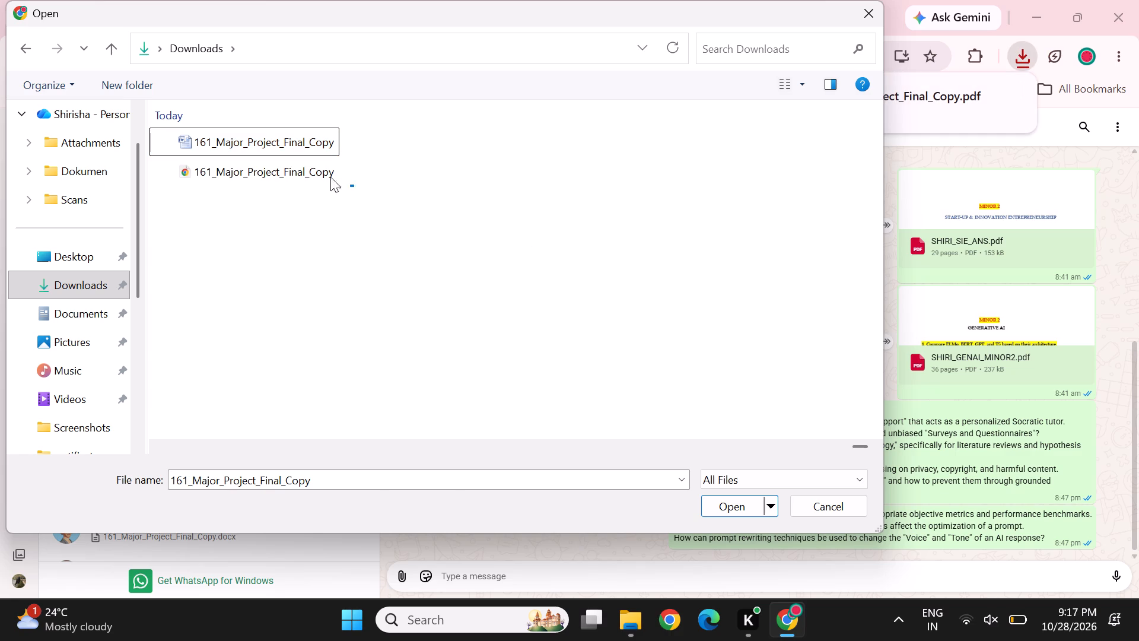
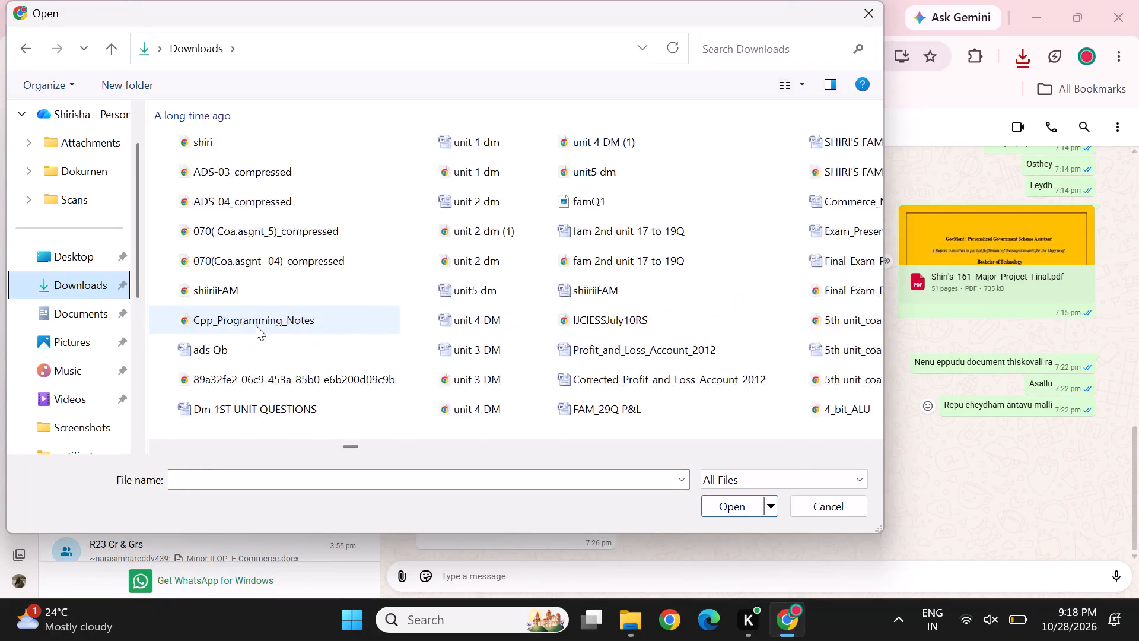
# Locate the 161 major project report among the recent files in Downloads for attaching to the WhatsApp chat.
pyautogui.scroll(-20, 256, 325)
pyautogui.scroll(-20, 256, 325)
pyautogui.scroll(-11, 256, 325)
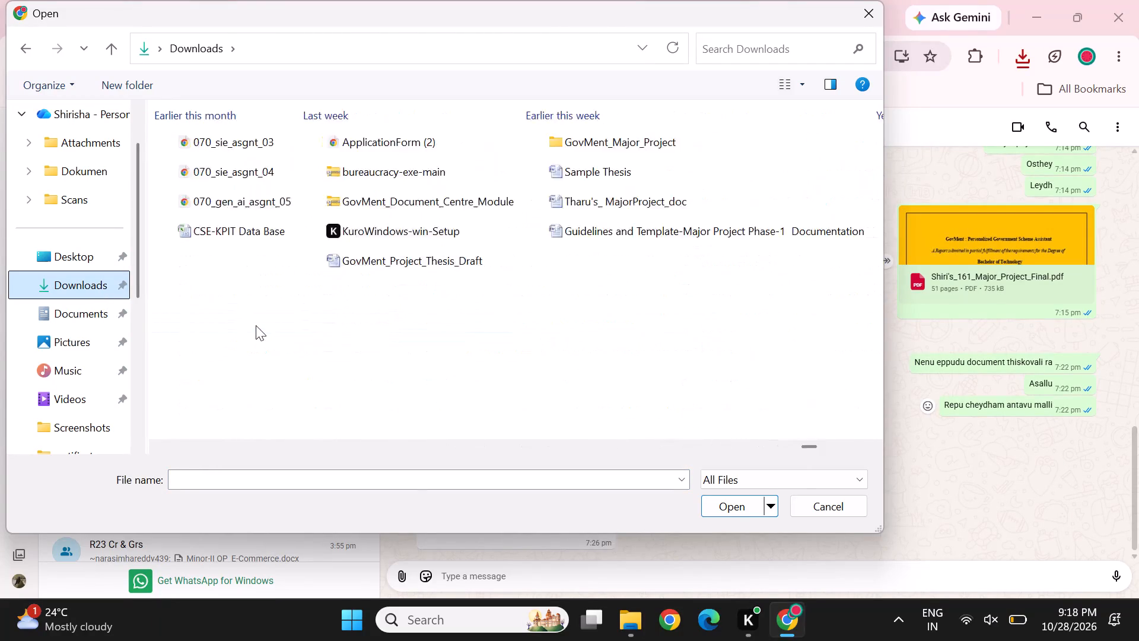
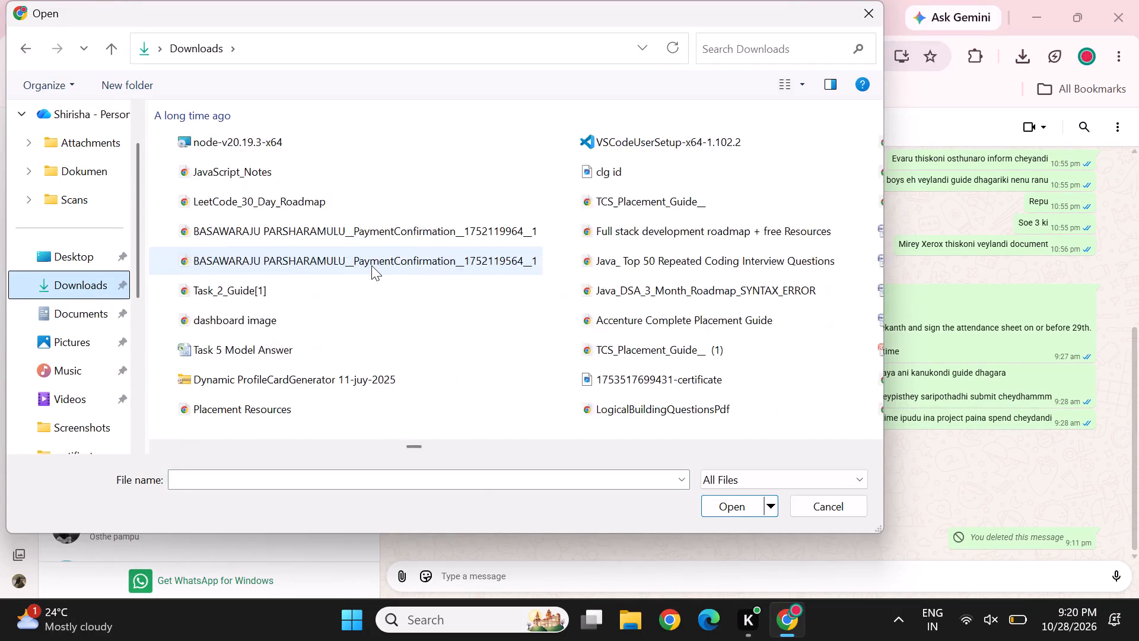
# Select the 161_Major_Project_Final_Copy PDF in the Downloads folder as the attachment for the WhatsApp chat.
pyautogui.scroll(-20, 371, 265)
pyautogui.scroll(-20, 371, 265)
pyautogui.scroll(-20, 371, 265)
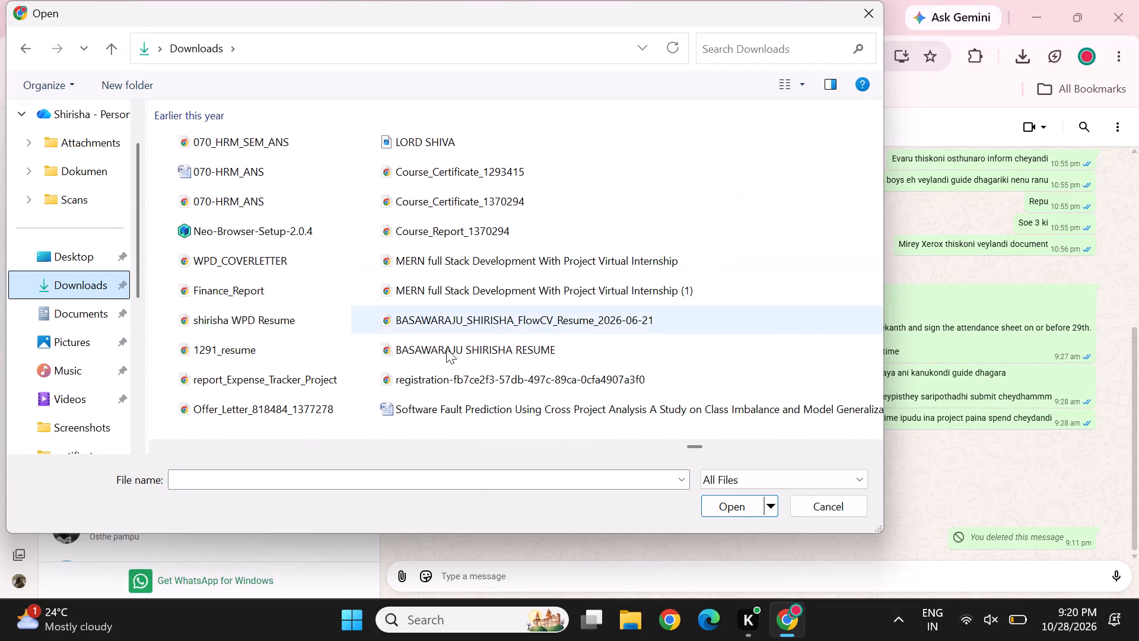
pyautogui.scroll(-20, 446, 348)
pyautogui.scroll(-20, 446, 348)
pyautogui.scroll(-20, 446, 348)
pyautogui.click(269, 183)
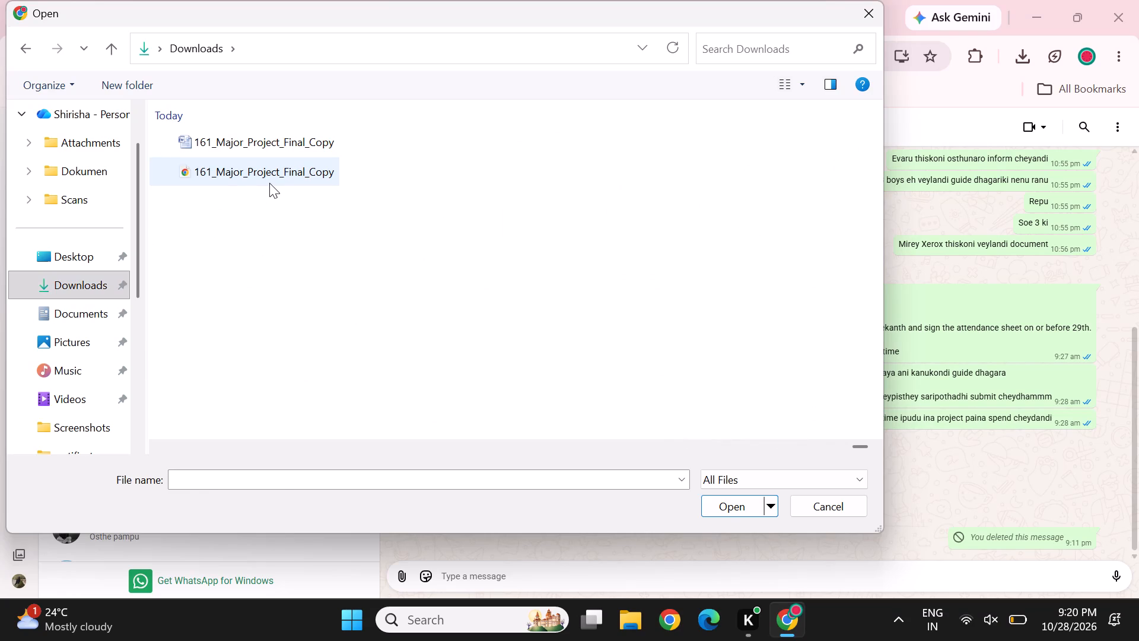